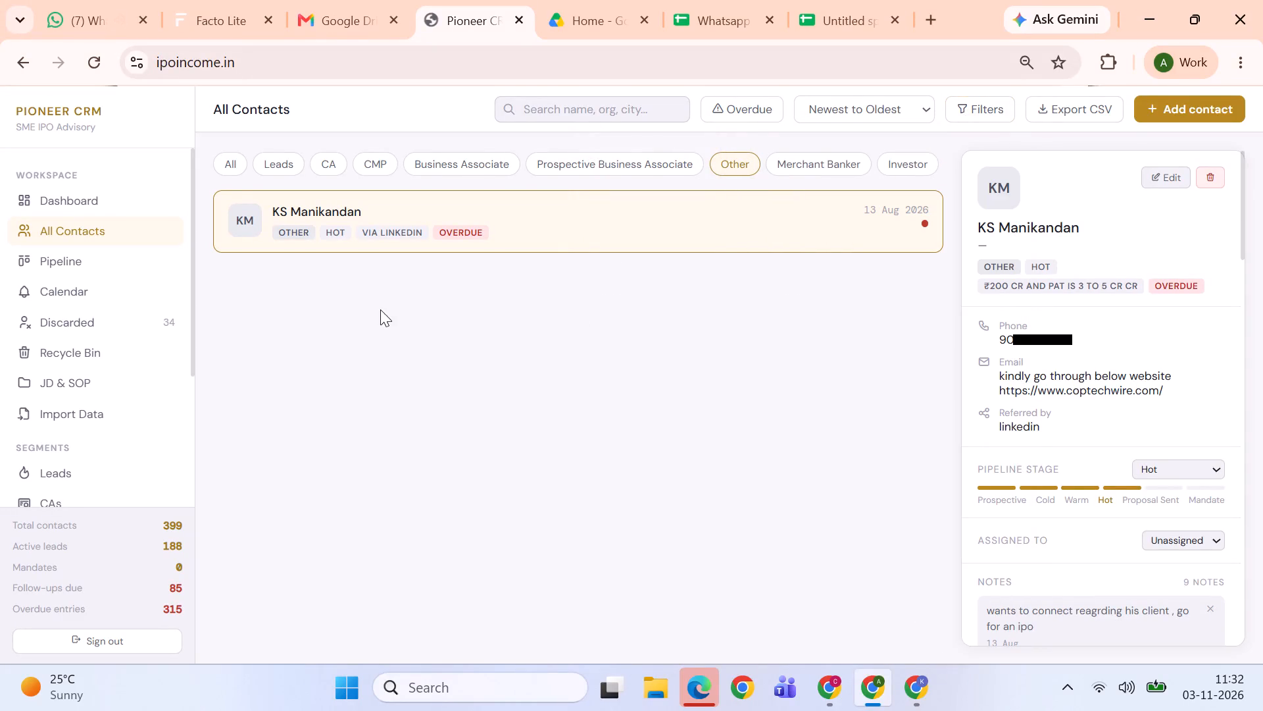
Show contacts of all categories, search them for "rachit" and open the CA Rachit record.
{"action": "left_click", "coordinate": [226, 164]}
{"action": "left_click", "coordinate": [537, 110]}
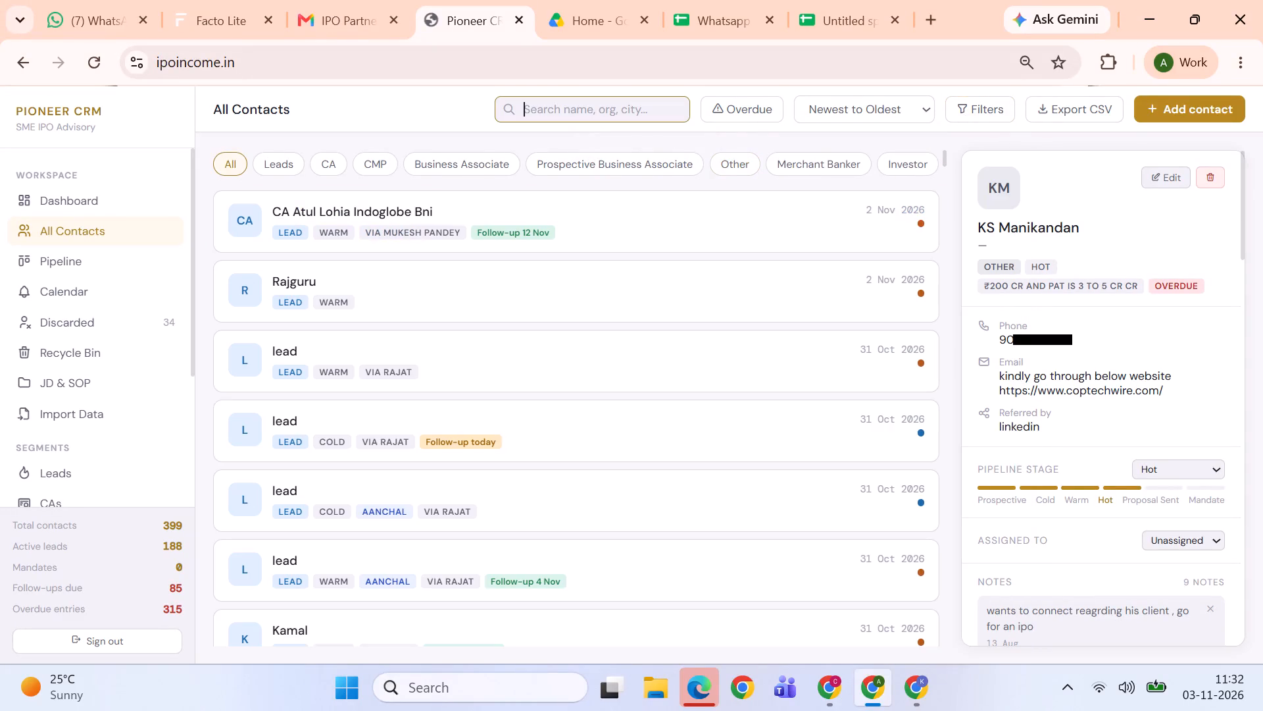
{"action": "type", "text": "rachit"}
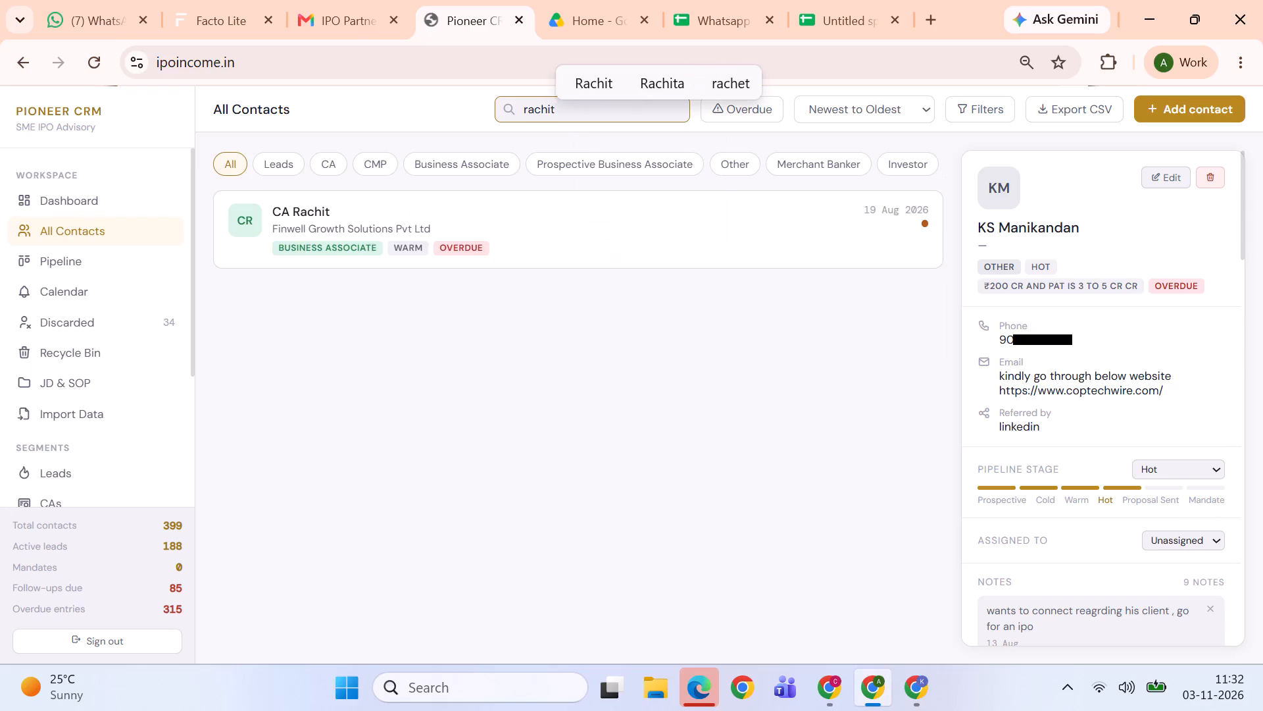
{"action": "left_click", "coordinate": [610, 234]}
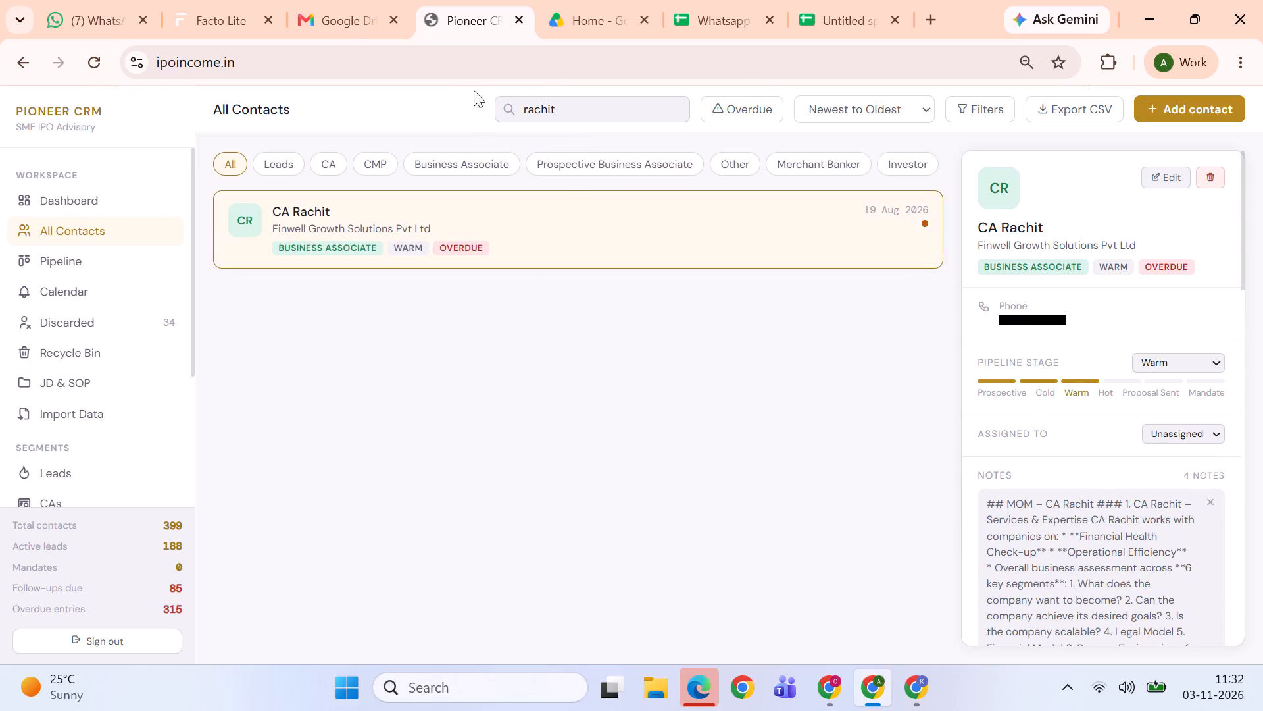
Replace the previous contact search with a search for "sau" across all contacts.
{"action": "left_click", "coordinate": [582, 122]}
{"action": "key", "text": "BackSpace"}
{"action": "key", "text": "BackSpace"}
{"action": "key", "text": "BackSpace"}
{"action": "key", "text": "BackSpace"}
{"action": "key", "text": "BackSpace"}
{"action": "key", "text": "BackSpace"}
{"action": "key", "text": "BackSpace"}
{"action": "key", "text": "BackSpace"}
{"action": "key", "text": "BackSpace"}
{"action": "key", "text": "BackSpace"}
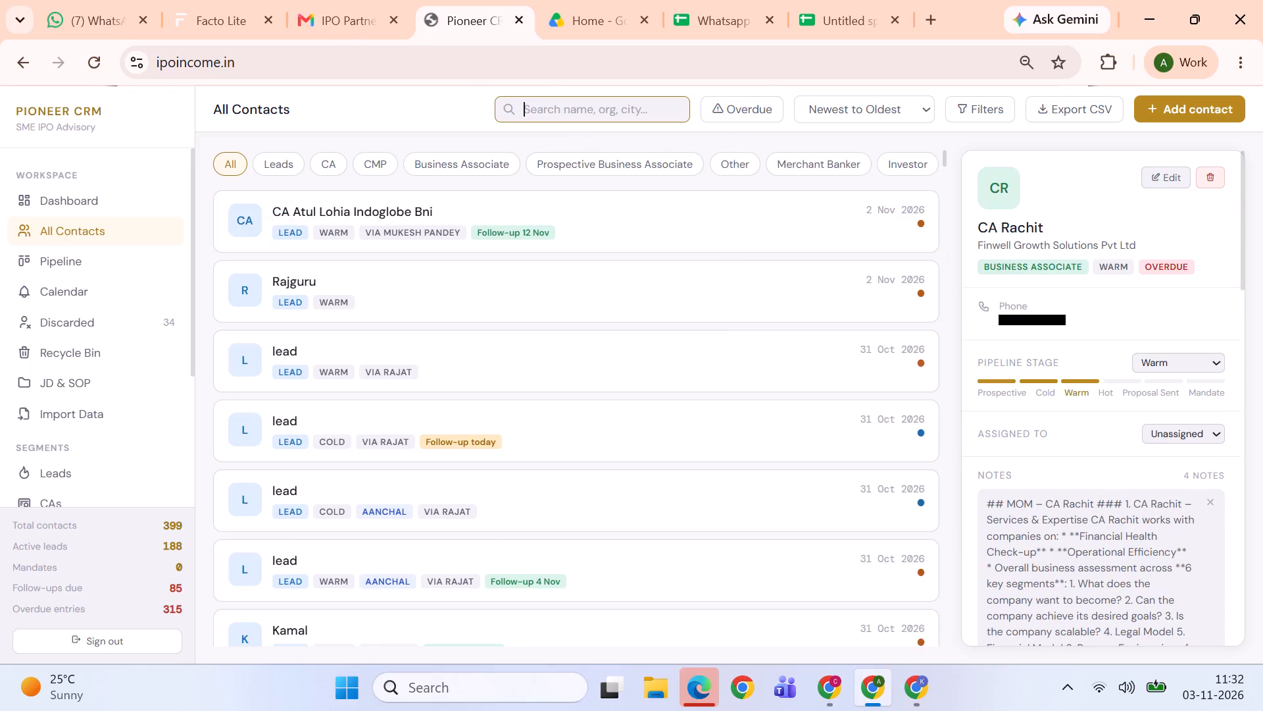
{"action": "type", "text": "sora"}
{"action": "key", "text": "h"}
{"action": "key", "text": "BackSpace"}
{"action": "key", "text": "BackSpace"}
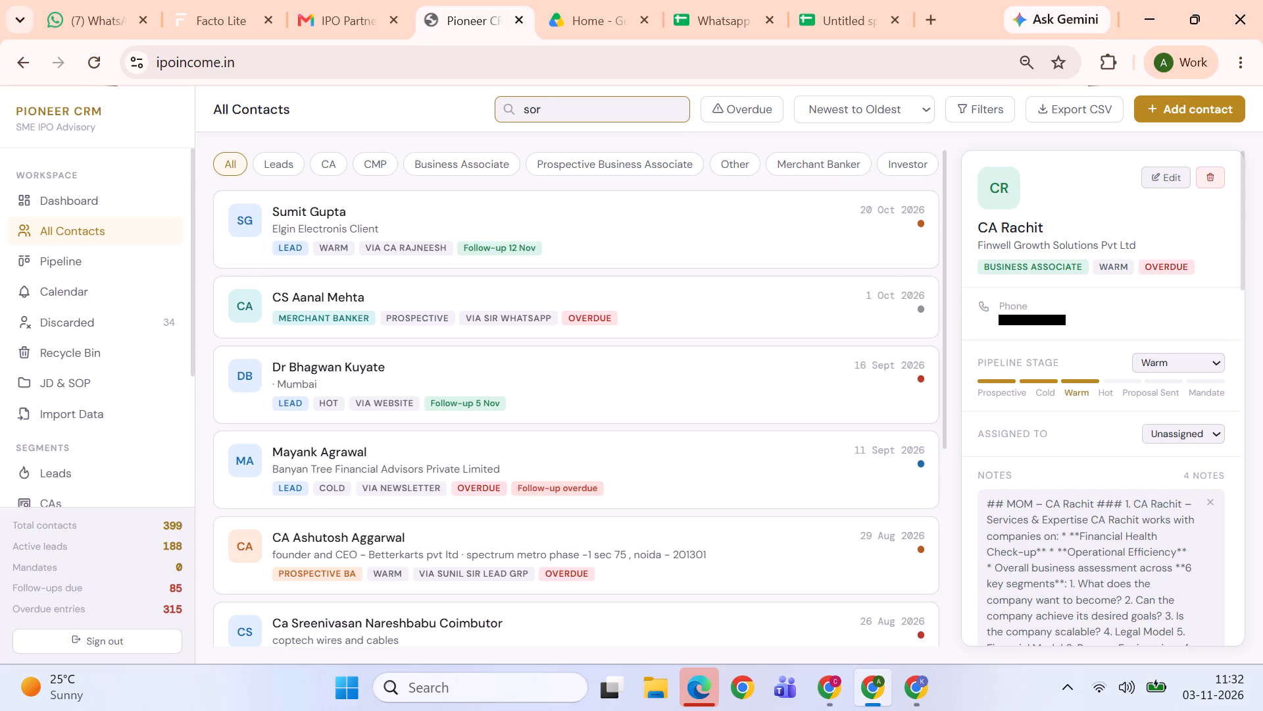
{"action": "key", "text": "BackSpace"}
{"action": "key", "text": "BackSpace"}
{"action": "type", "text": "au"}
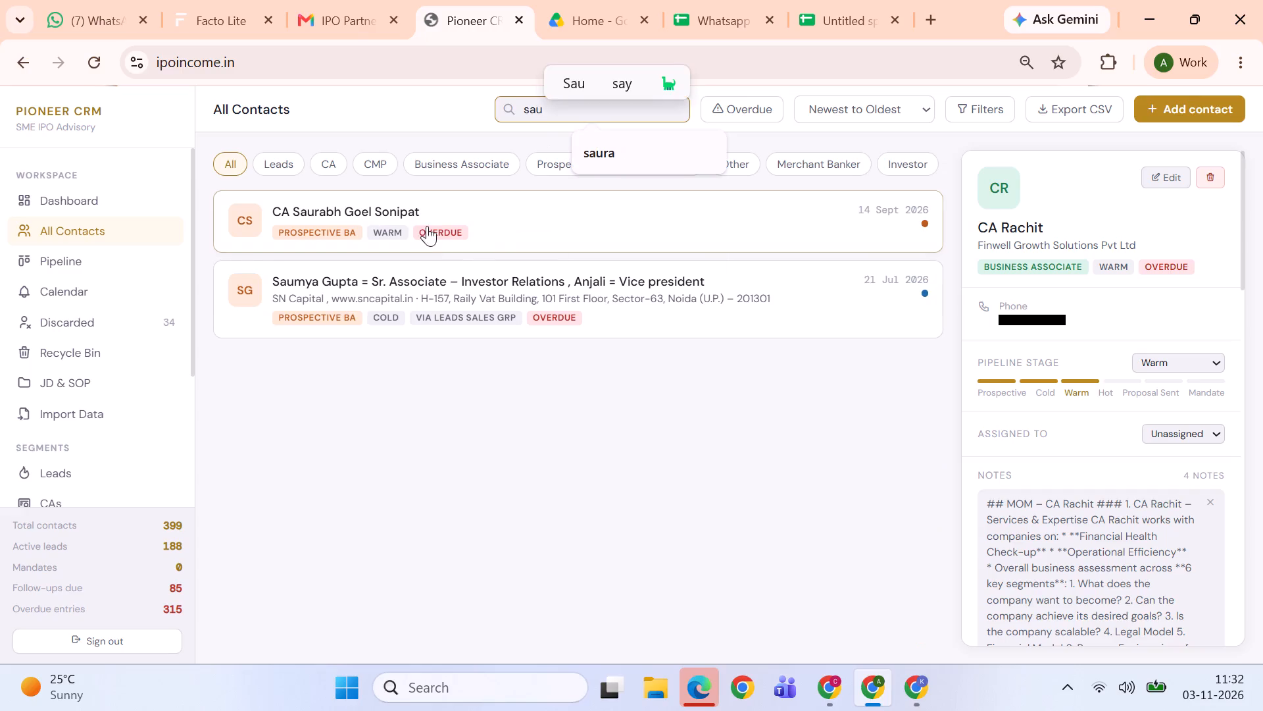
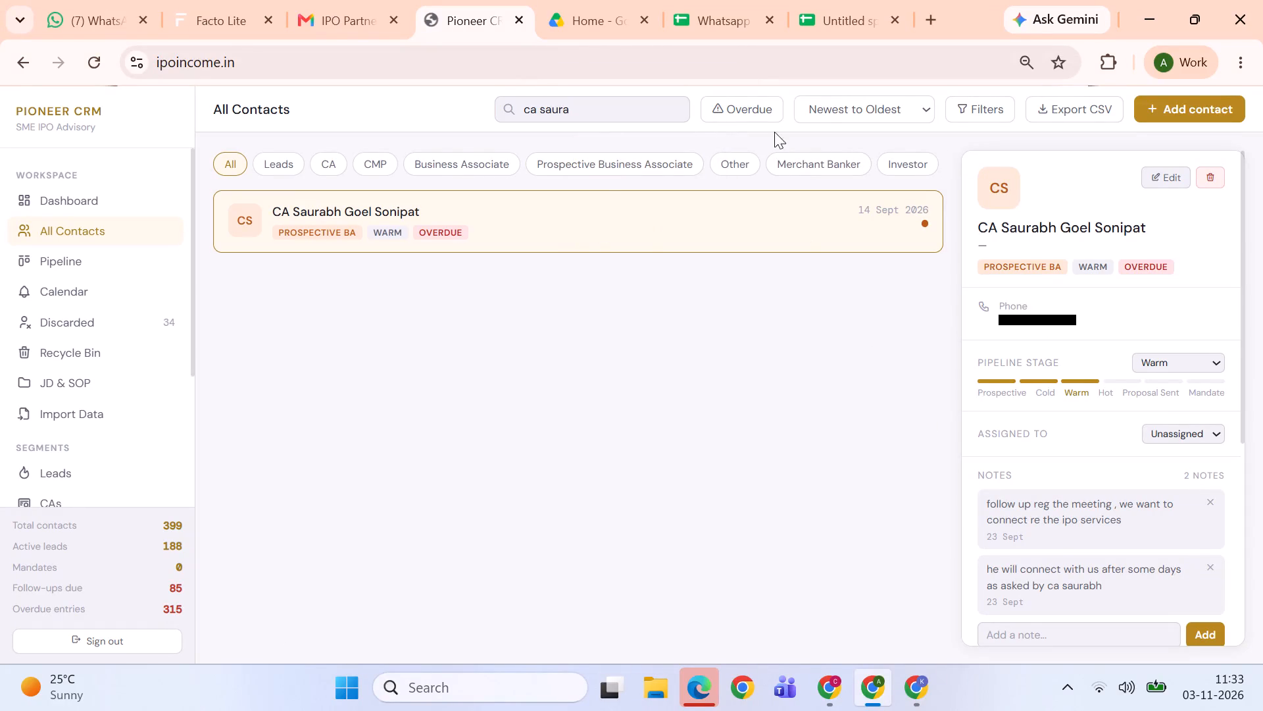
Cut the contact search text back to "ca", ready for another name.
{"action": "left_click", "coordinate": [624, 113]}
{"action": "key", "text": "backslash"}
{"action": "key", "text": "BackSpace"}
{"action": "key", "text": "BackSpace"}
{"action": "key", "text": "BackSpace"}
{"action": "key", "text": "BackSpace"}
{"action": "key", "text": "BackSpace"}
{"action": "key", "text": "BackSpace"}
{"action": "key", "text": "BackSpace"}
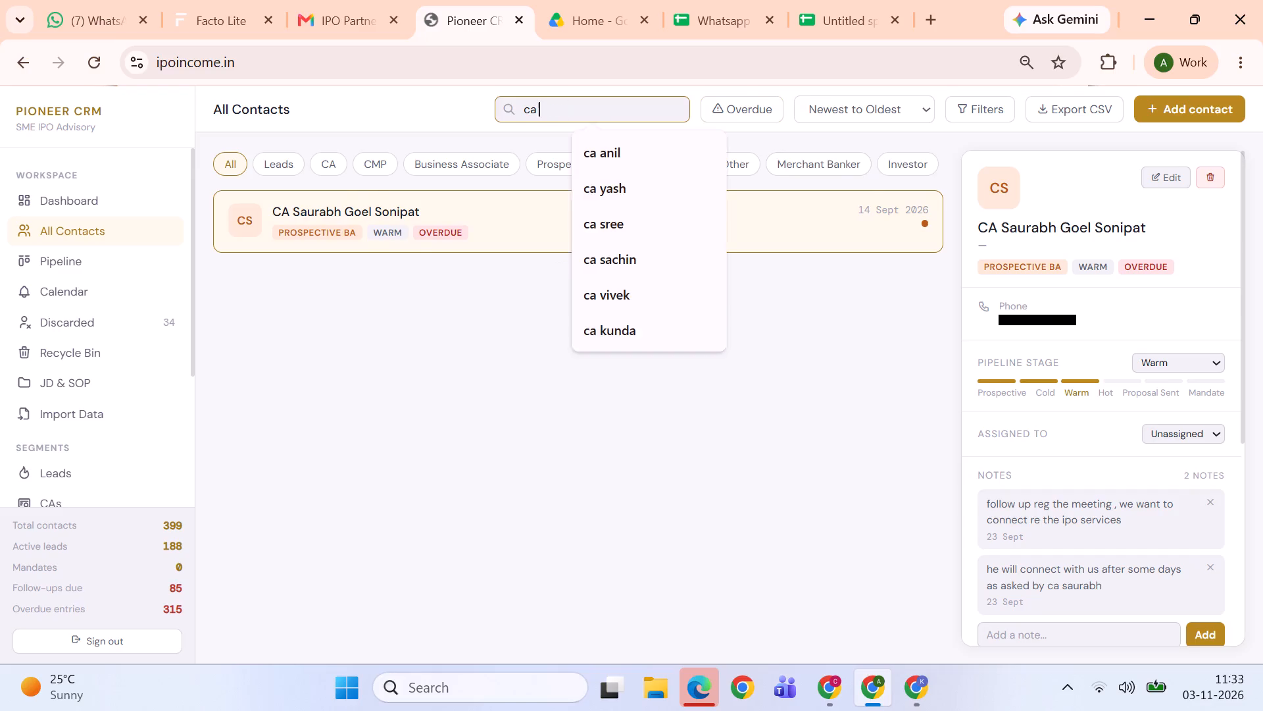
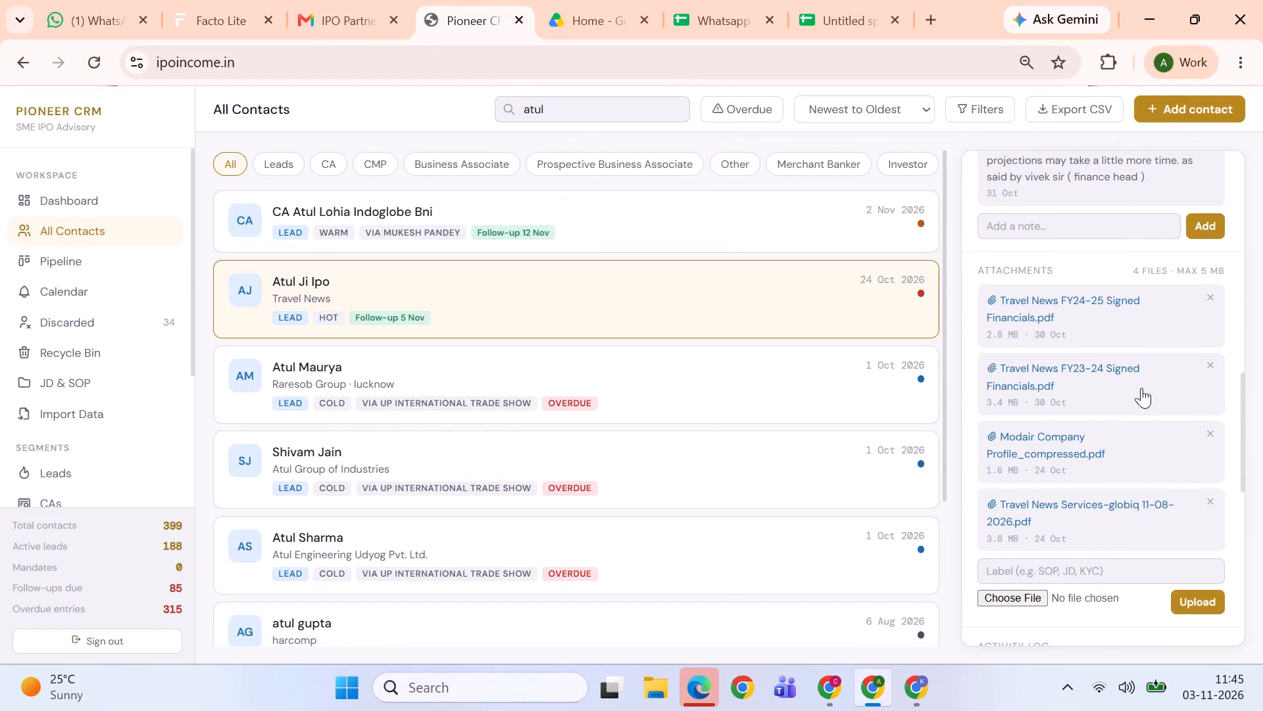
Review the notes and contact details in the Travel News lead's record, from the attachments back up to its beginning.
{"action": "scroll", "coordinate": [1087, 414], "scroll_direction": "up", "scroll_amount": 2}
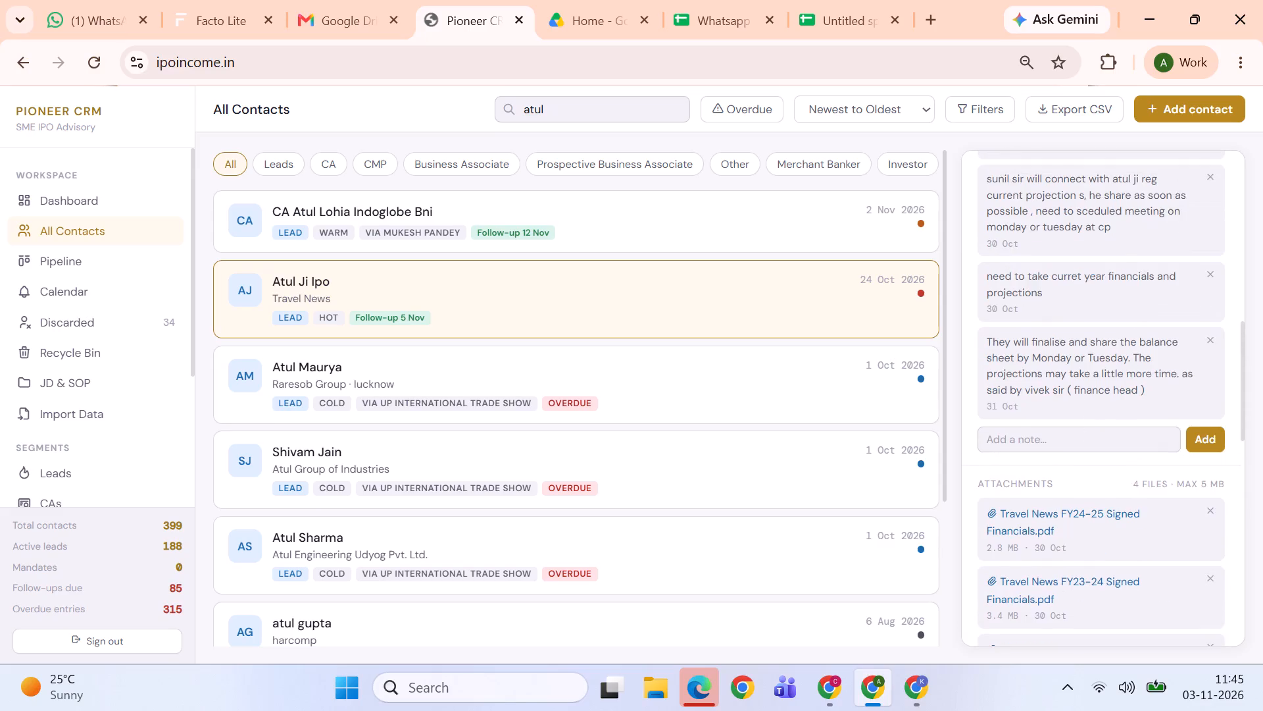
{"action": "scroll", "coordinate": [1038, 378], "scroll_direction": "up", "scroll_amount": 2}
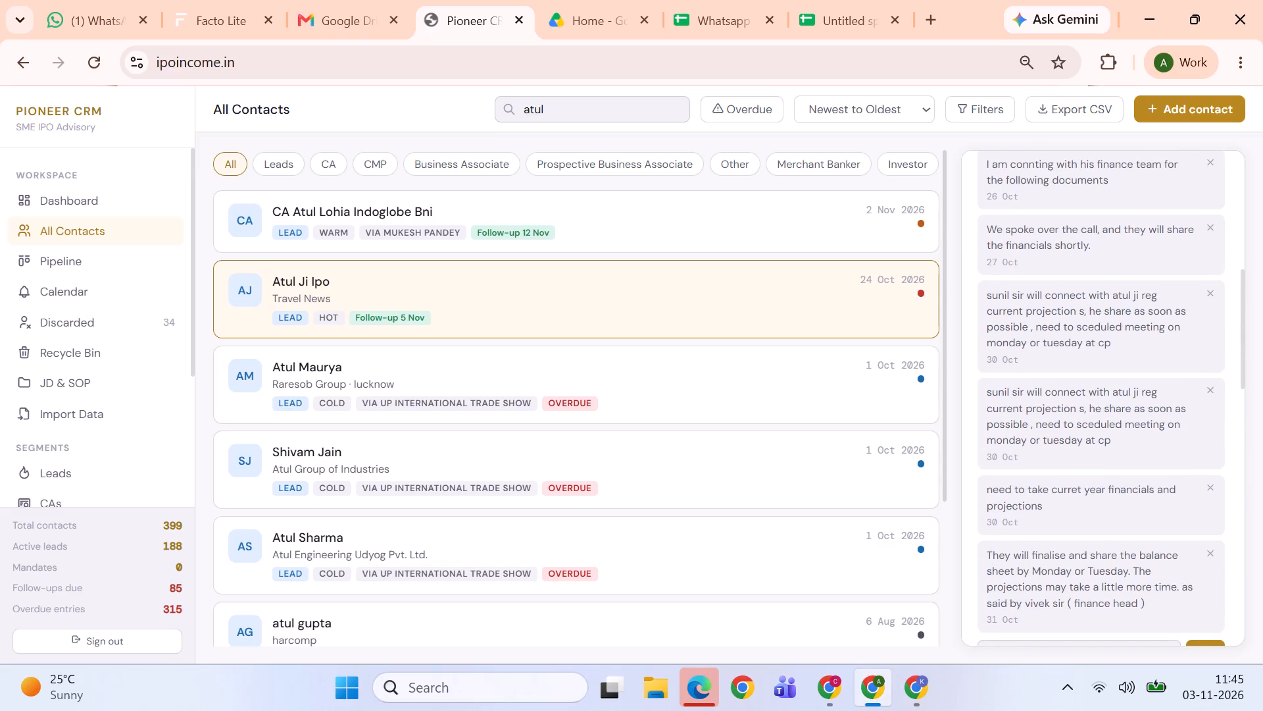
{"action": "scroll", "coordinate": [1176, 332], "scroll_direction": "up", "scroll_amount": 3}
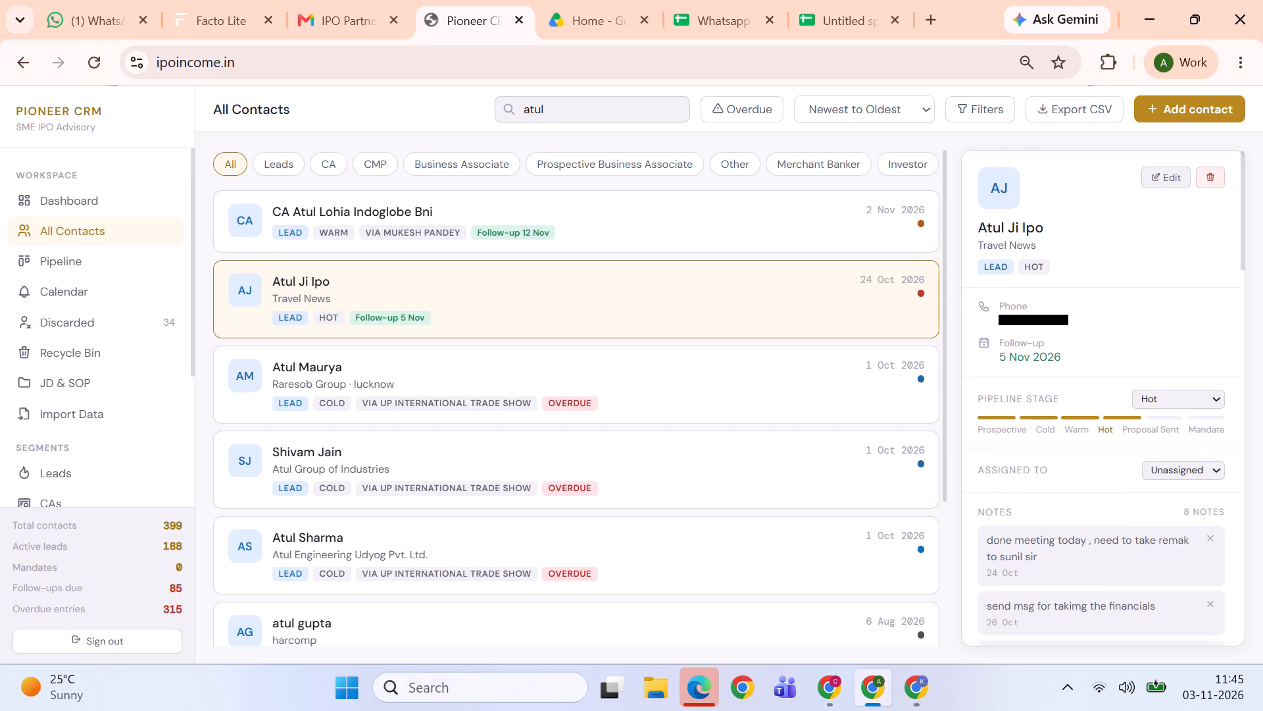
Check the later notes and the list of attached files in the Travel News lead's record.
{"action": "scroll", "coordinate": [1179, 300], "scroll_direction": "down", "scroll_amount": 4}
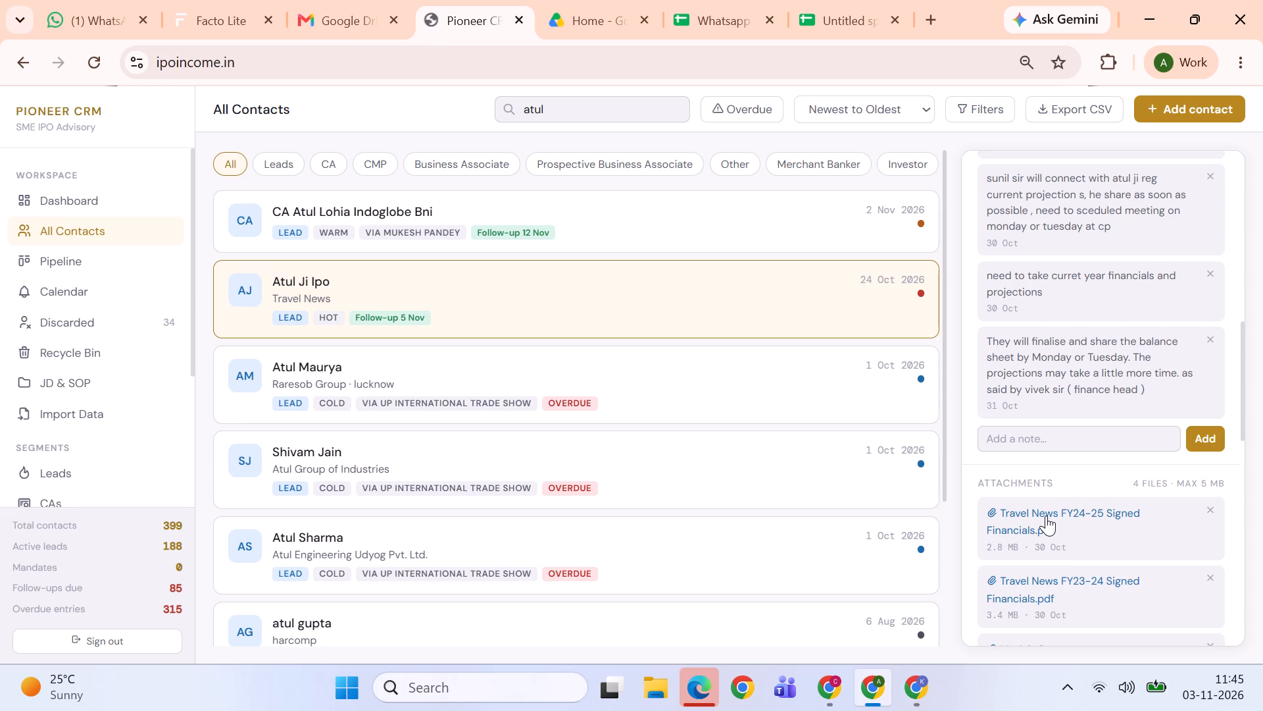
{"action": "scroll", "coordinate": [1063, 533], "scroll_direction": "down", "scroll_amount": 1}
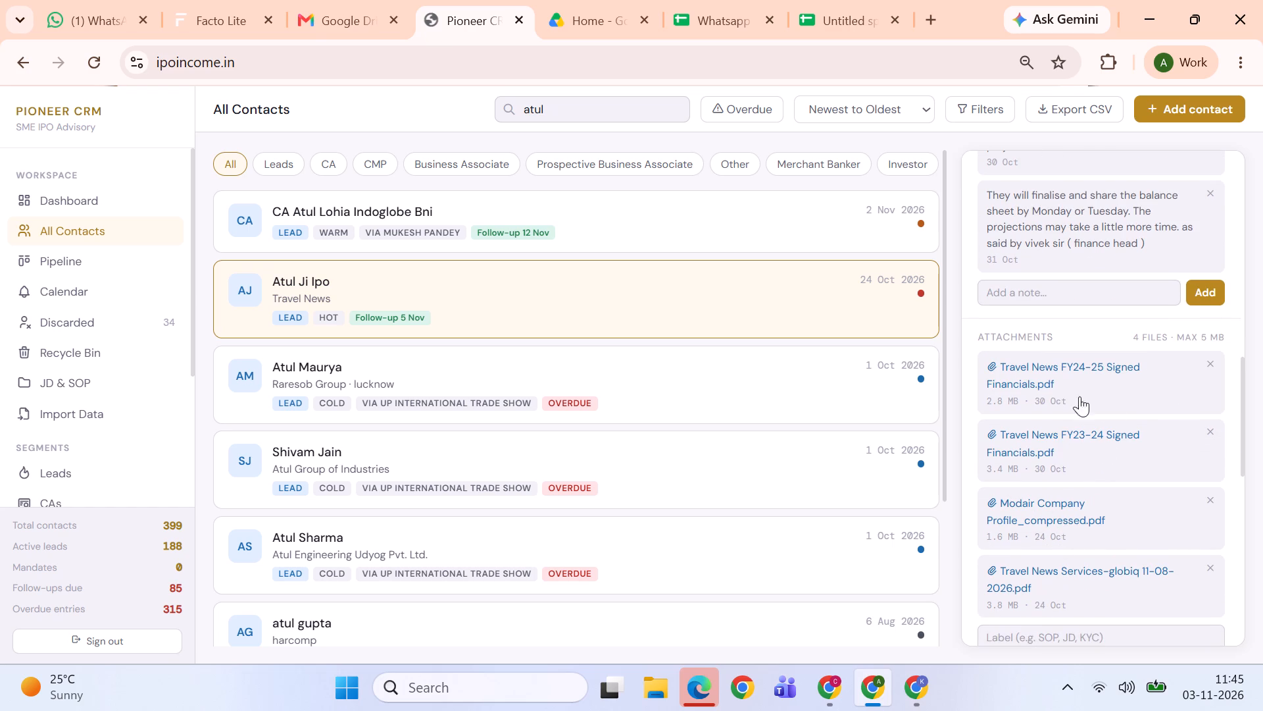
{"action": "scroll", "coordinate": [1104, 442], "scroll_direction": "up", "scroll_amount": 2}
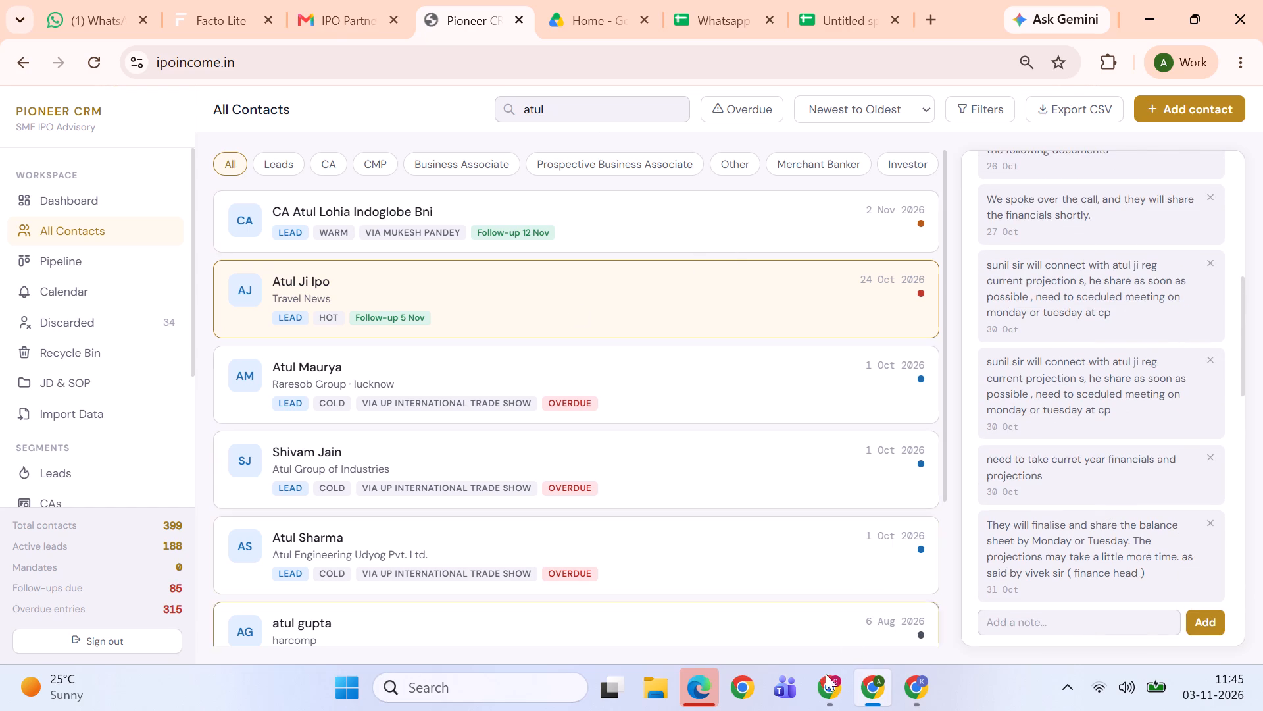
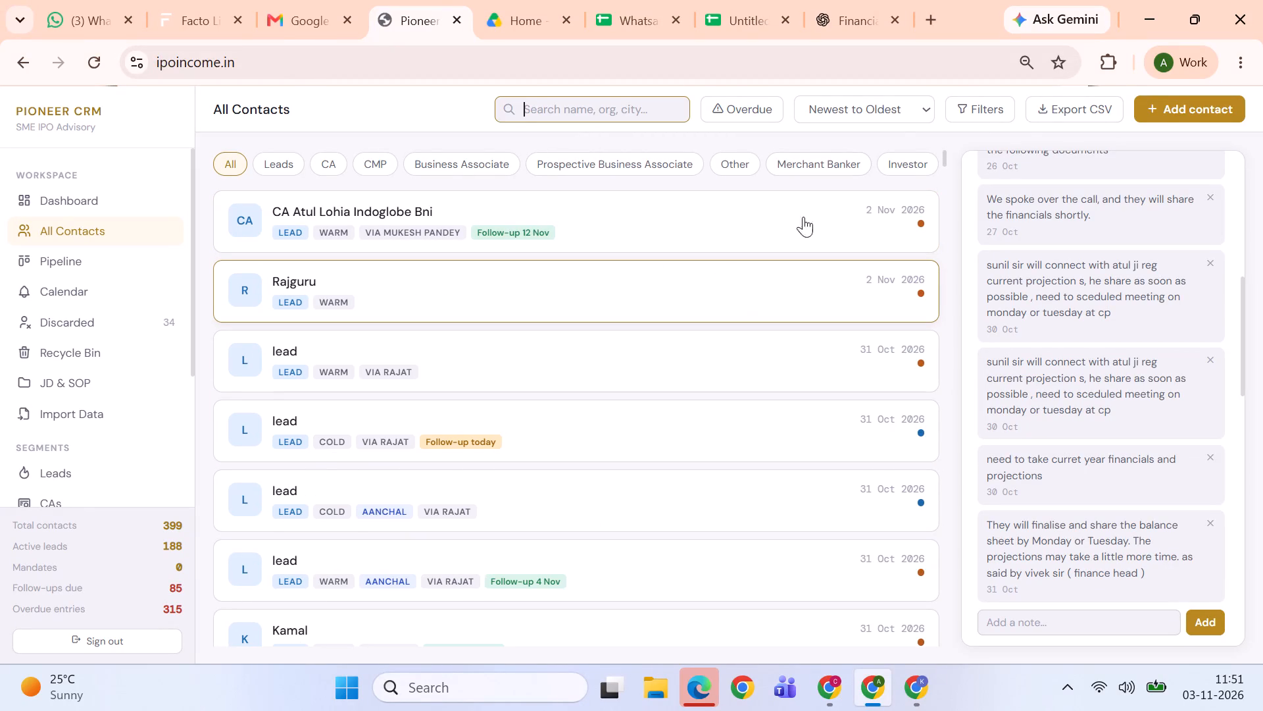
Filter the contacts list to the Leads category with the stage set to Hot, and apply the filter.
{"action": "left_click", "coordinate": [964, 106]}
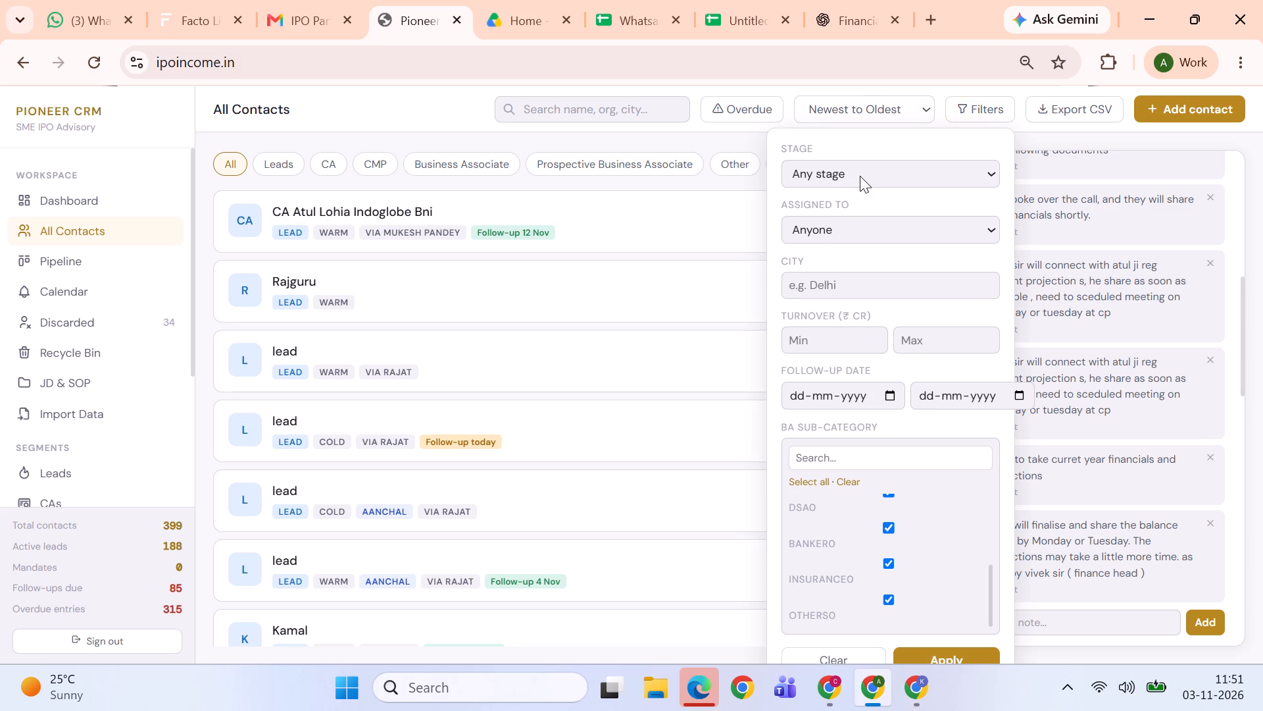
{"action": "left_click", "coordinate": [860, 176]}
{"action": "left_click", "coordinate": [833, 285]}
{"action": "left_click", "coordinate": [298, 160]}
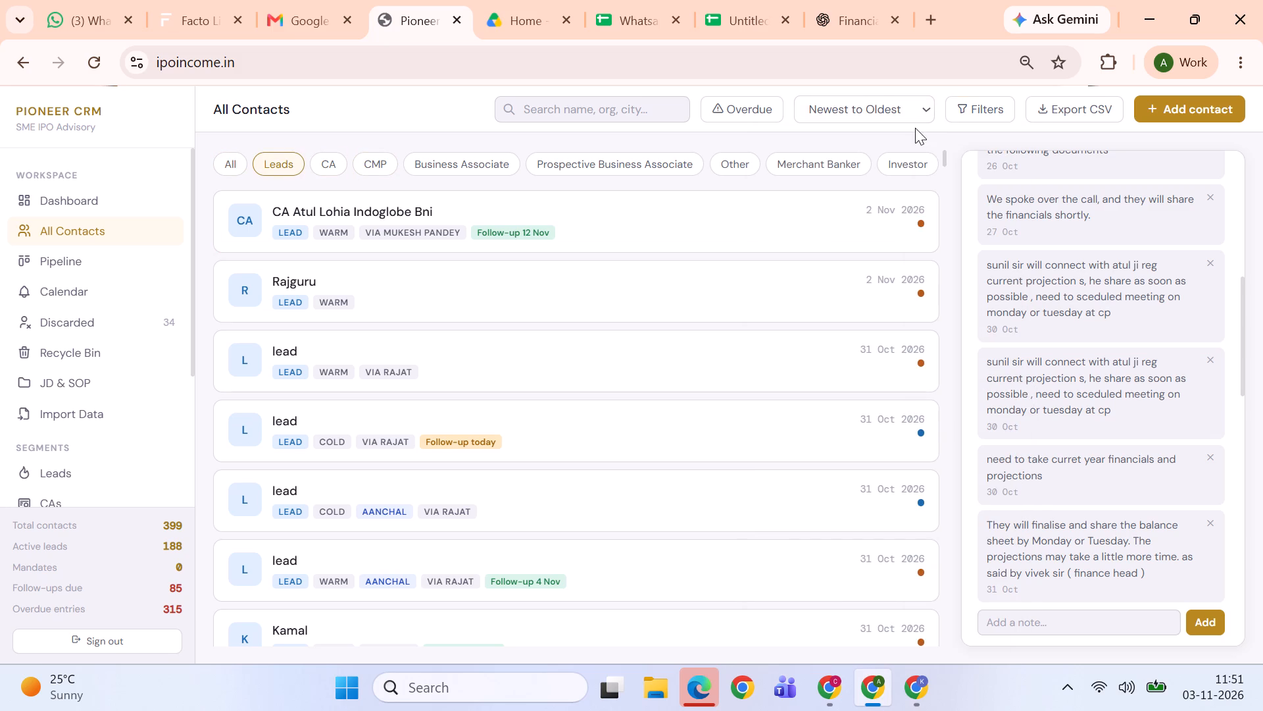
{"action": "left_click", "coordinate": [983, 105]}
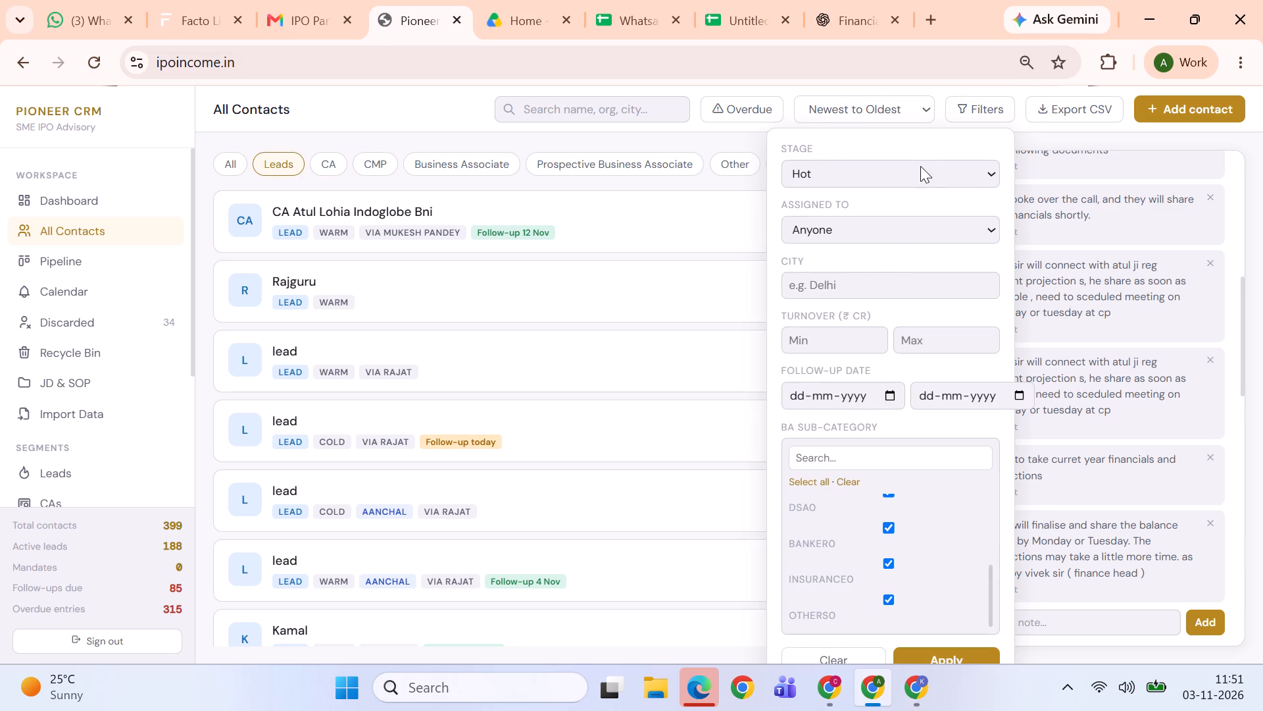
{"action": "left_click", "coordinate": [919, 171]}
{"action": "left_click", "coordinate": [887, 290]}
{"action": "scroll", "coordinate": [919, 407], "scroll_direction": "down", "scroll_amount": 5}
{"action": "left_click", "coordinate": [974, 651]}
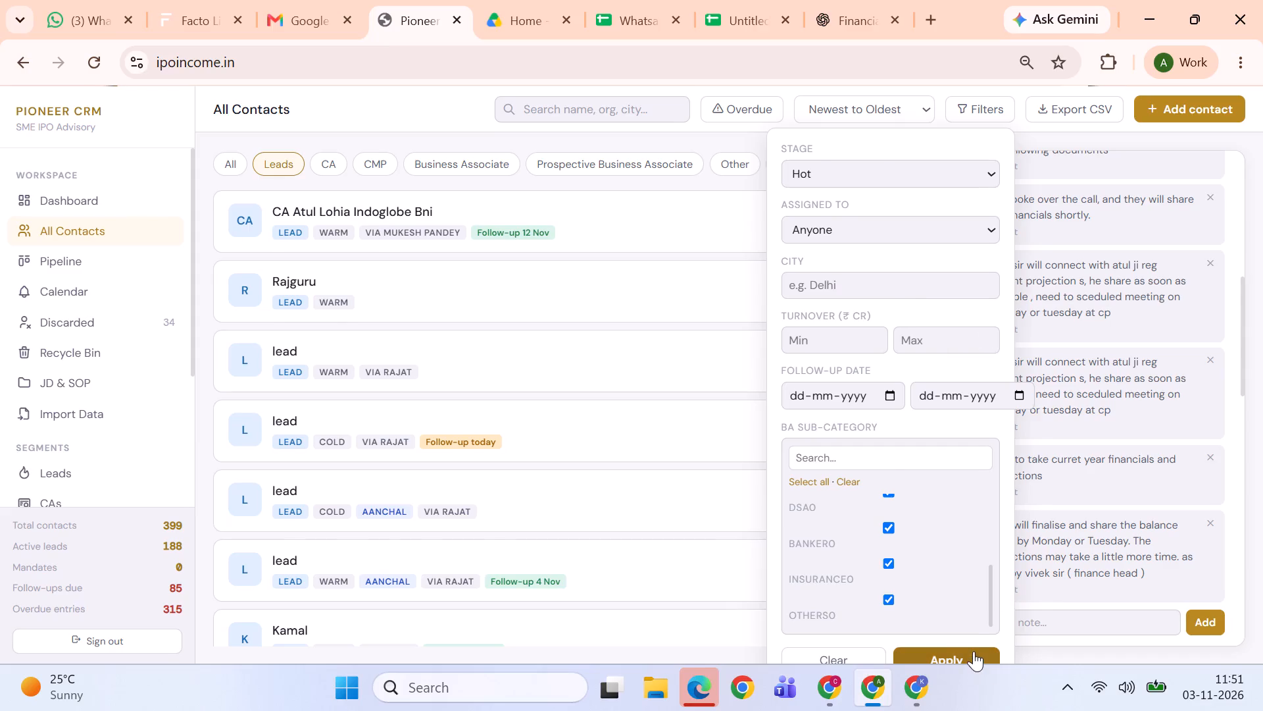
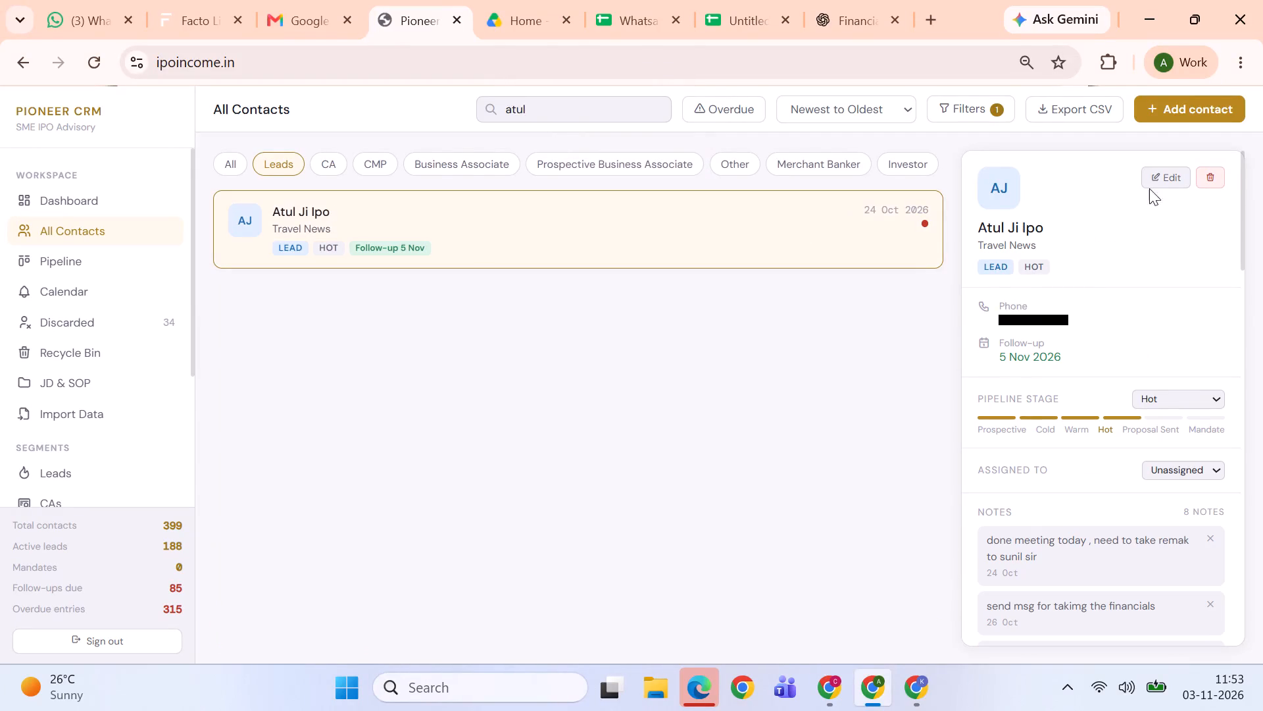
Add the copied email address to the Travel News lead's contact details and save the updated contact.
{"action": "left_click", "coordinate": [1179, 169]}
{"action": "left_click", "coordinate": [730, 278]}
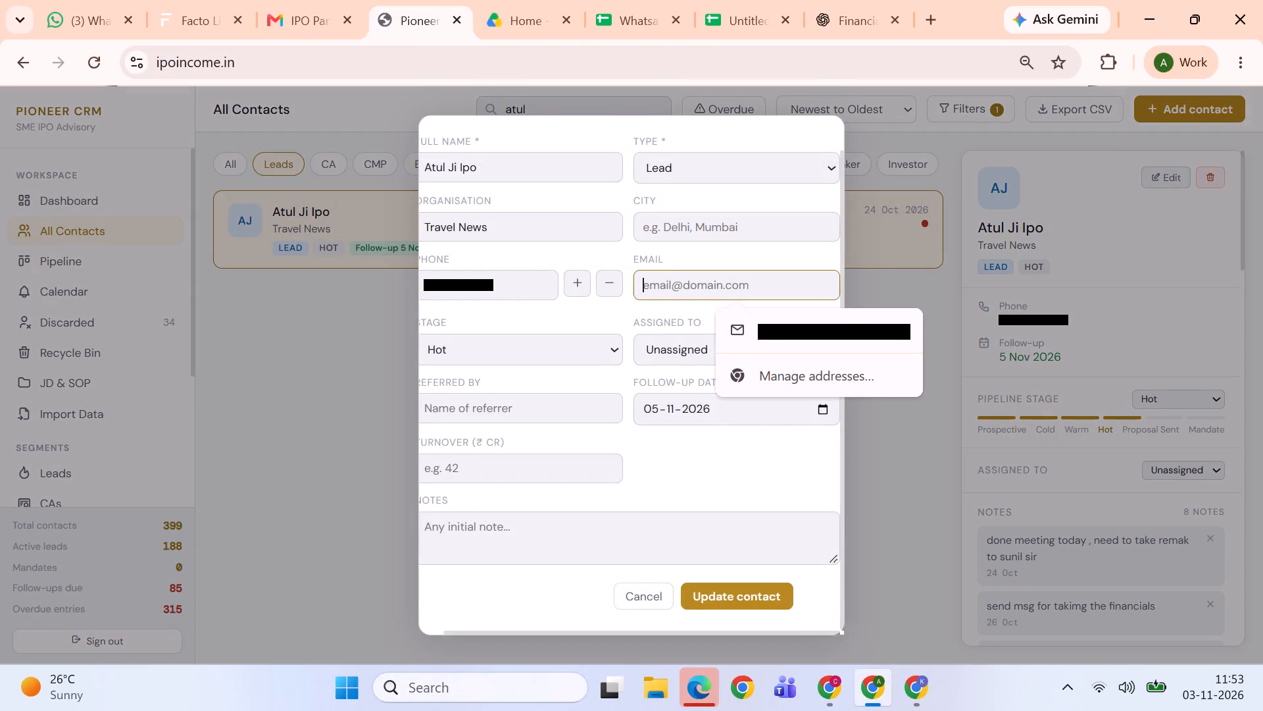
{"action": "key", "text": "ctrl+v"}
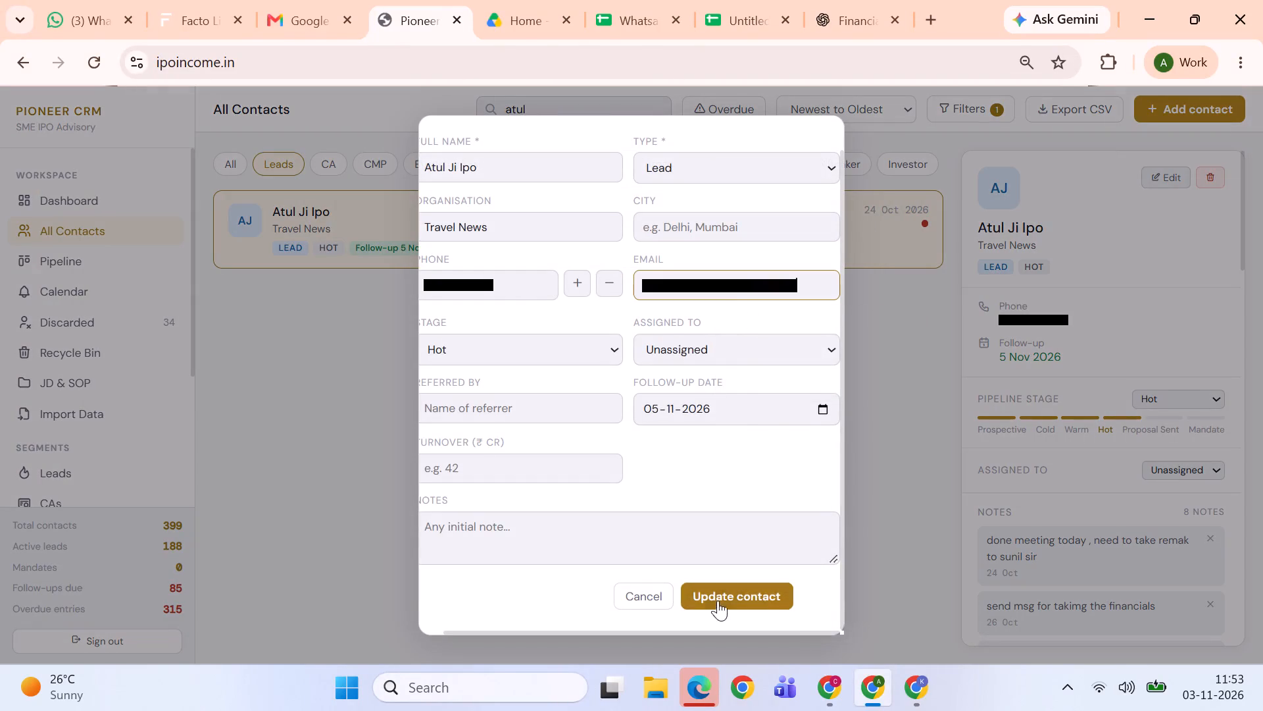
{"action": "left_click", "coordinate": [717, 591]}
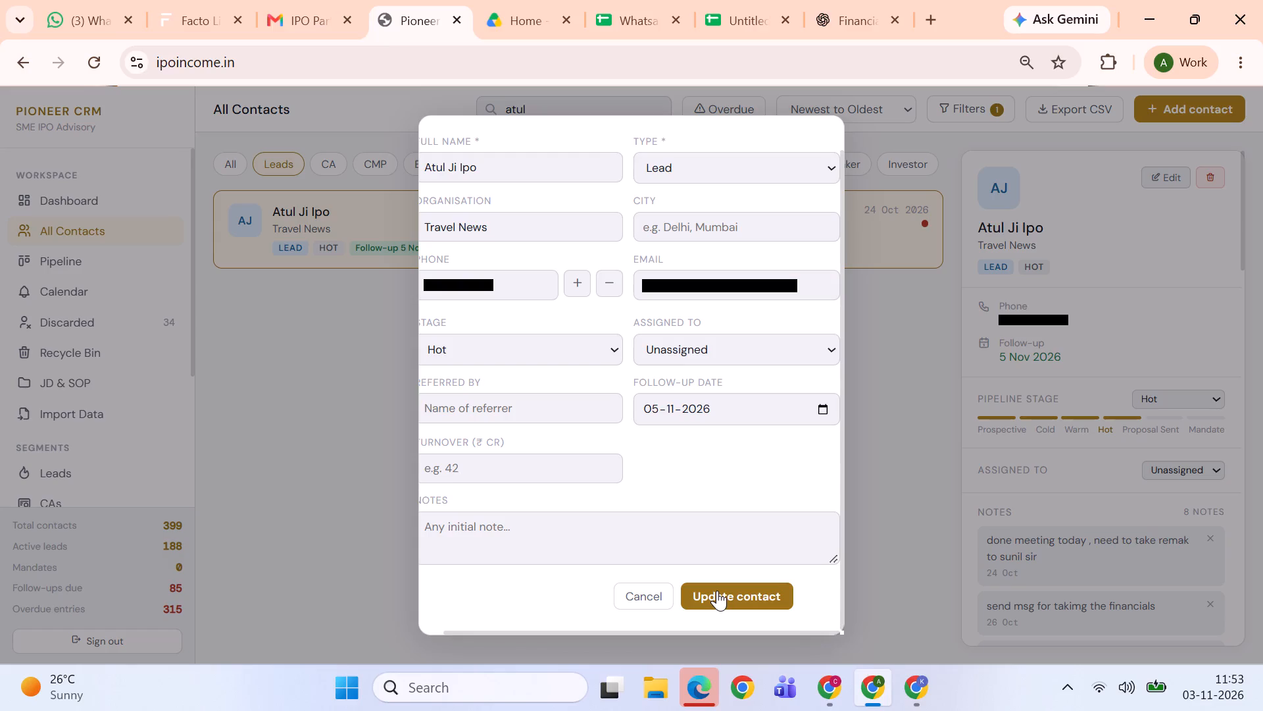
{"action": "left_click", "coordinate": [735, 587]}
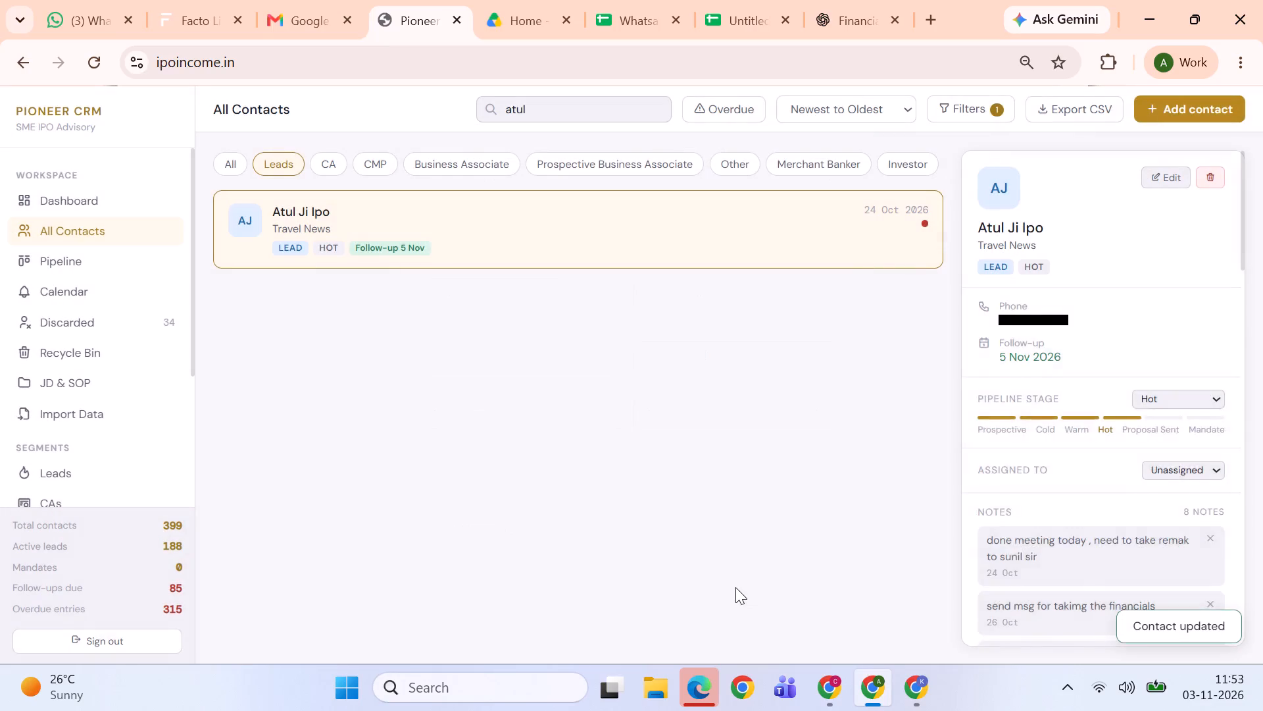
Clear the "atul" contact search so the leads list is no longer restricted by name.
{"action": "left_click_drag", "start_coordinate": [557, 97], "coordinate": [539, 105]}
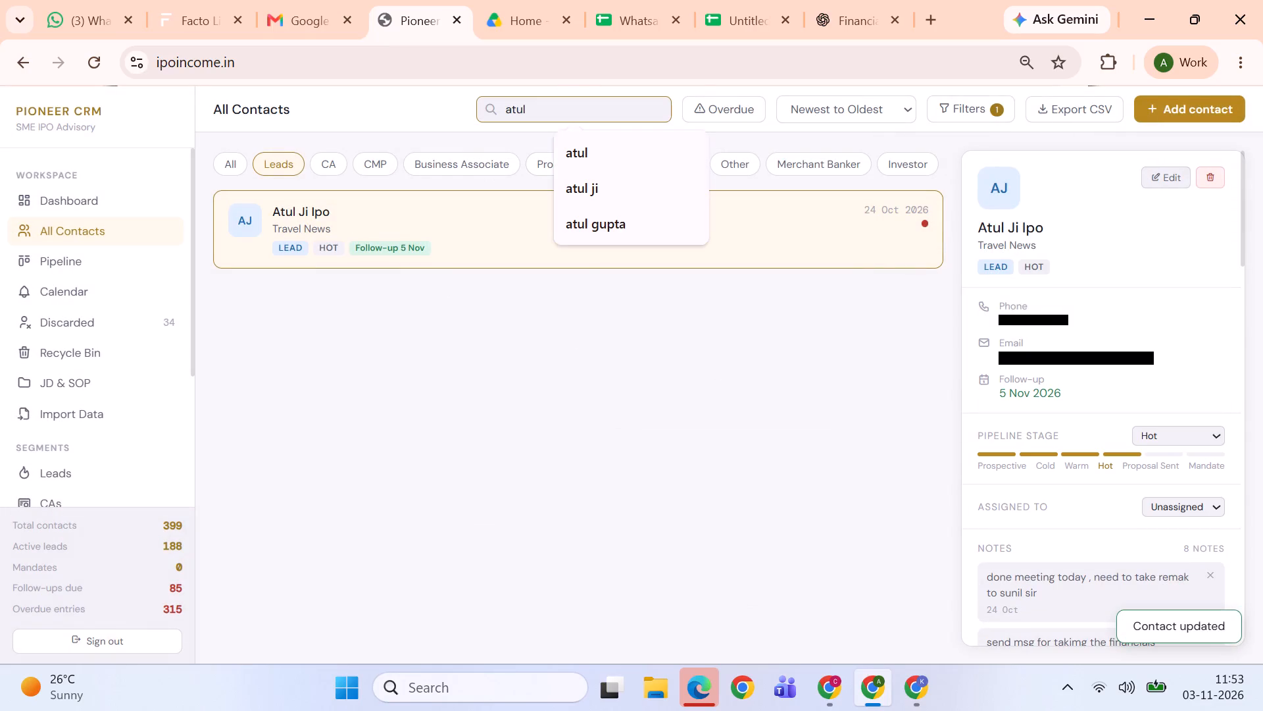
{"action": "key", "text": "BackSpace"}
{"action": "key", "text": "BackSpace"}
{"action": "key", "text": "BackSpace"}
{"action": "key", "text": "BackSpace"}
{"action": "key", "text": "BackSpace"}
{"action": "key", "text": "BackSpace"}
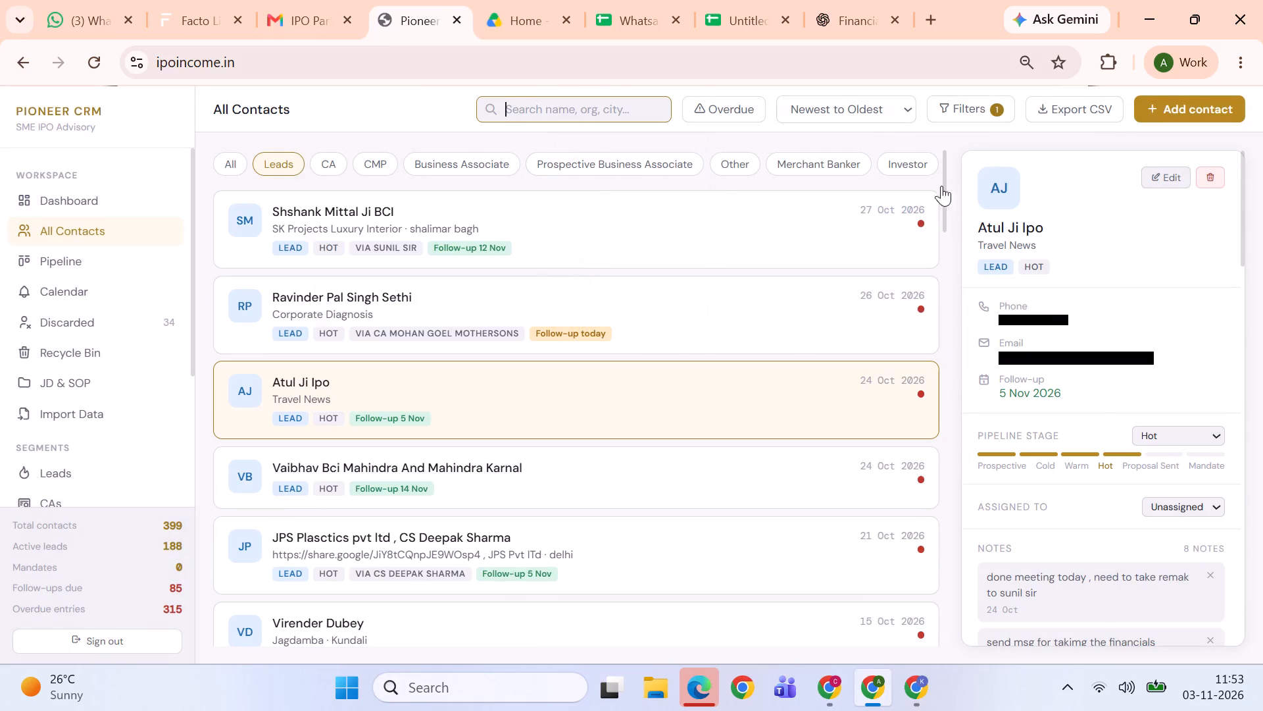
Review the Travel News lead's activity history, notes and attachments, and look through the older hot leads.
{"action": "scroll", "coordinate": [1095, 394], "scroll_direction": "down", "scroll_amount": 3}
{"action": "scroll", "coordinate": [1068, 475], "scroll_direction": "down", "scroll_amount": 4}
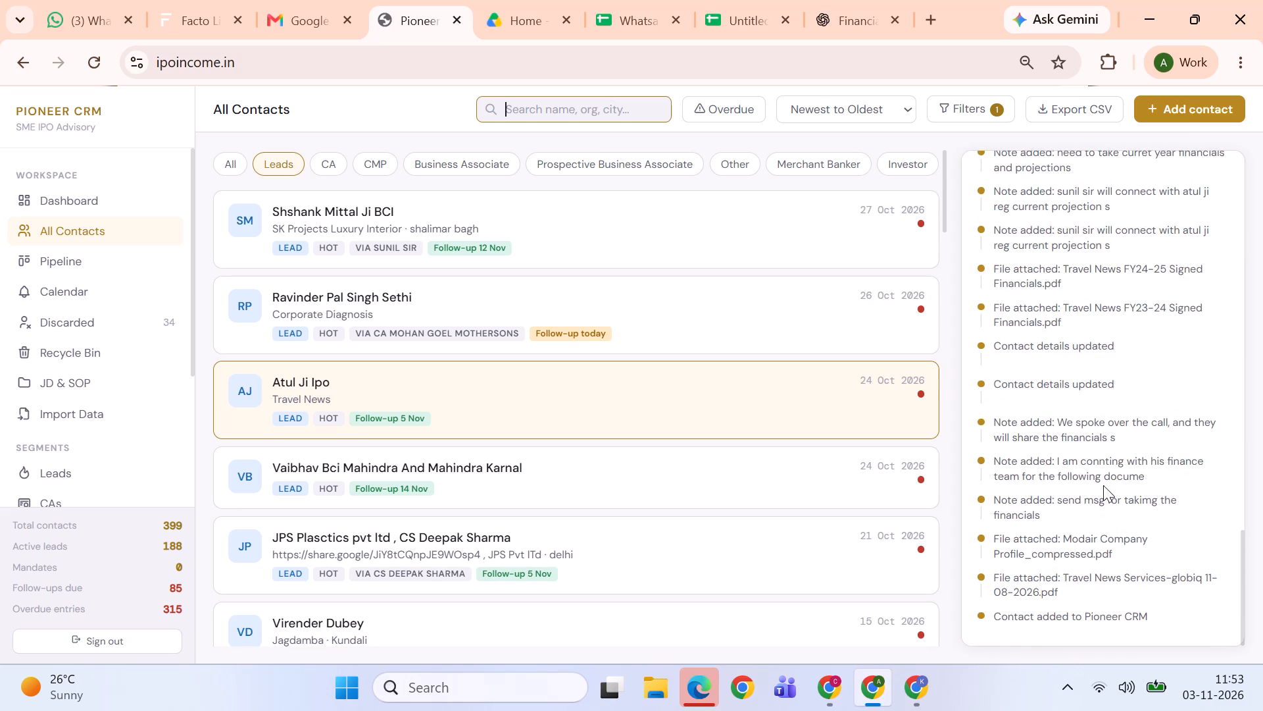
{"action": "scroll", "coordinate": [1103, 485], "scroll_direction": "up", "scroll_amount": 6}
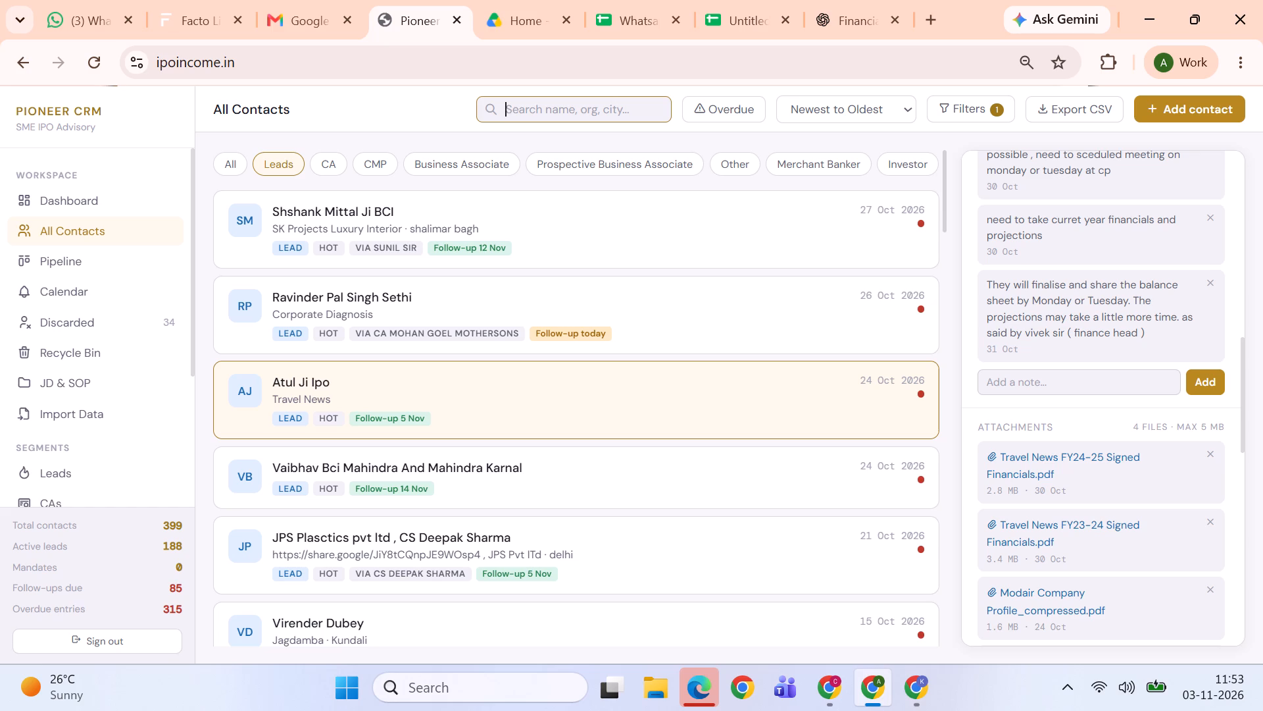
{"action": "scroll", "coordinate": [775, 554], "scroll_direction": "down", "scroll_amount": 5}
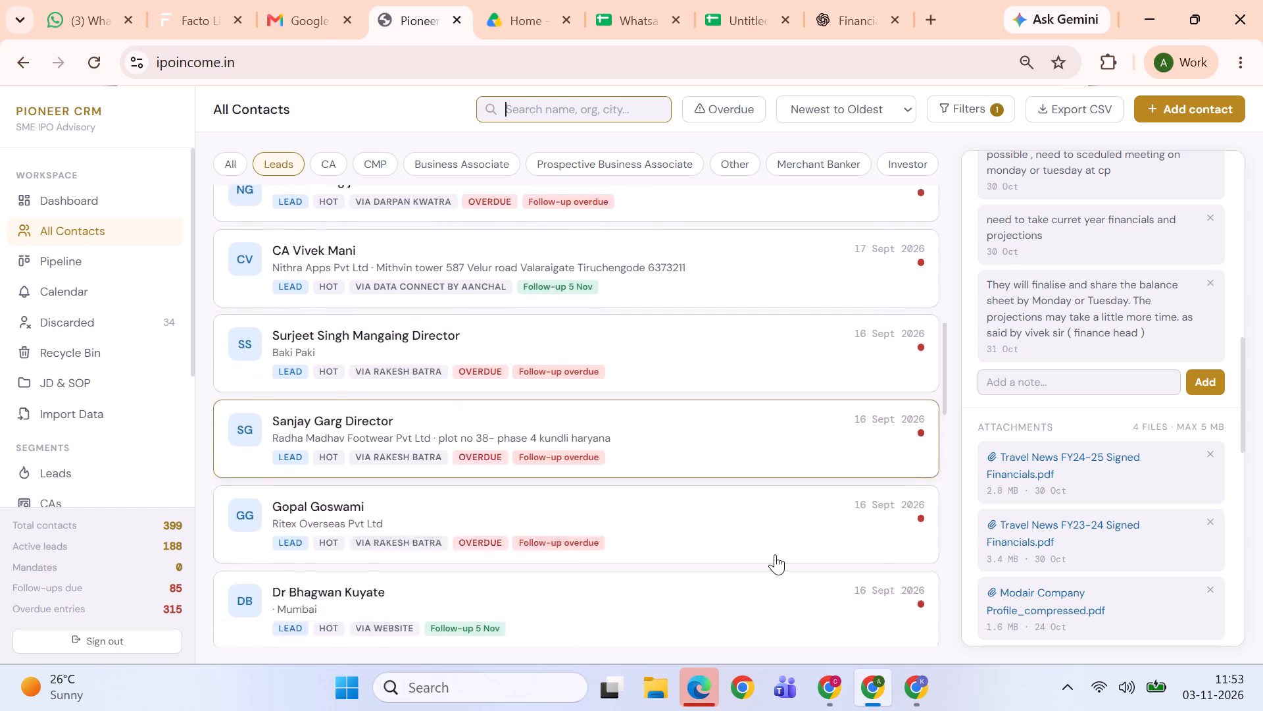
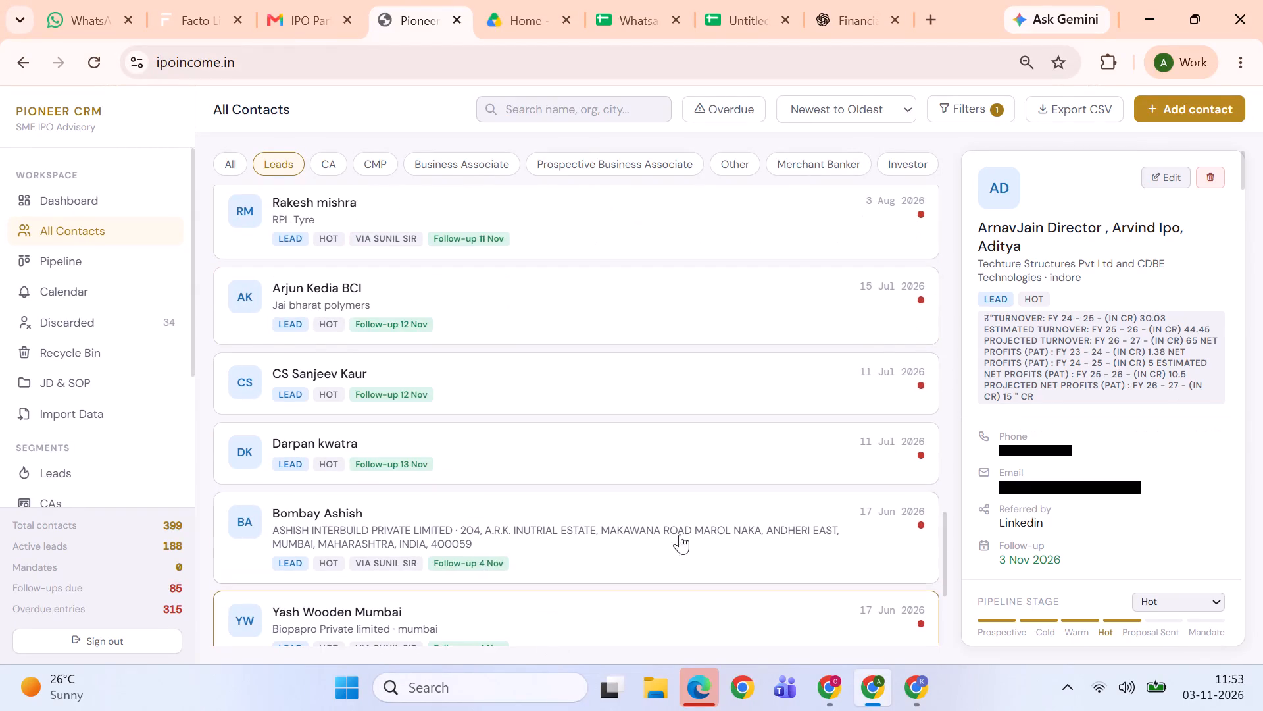
Open the hot lead record for MD-Infra India Private Limited from the filtered leads list.
{"action": "scroll", "coordinate": [751, 505], "scroll_direction": "down", "scroll_amount": 10}
{"action": "left_click", "coordinate": [699, 528]}
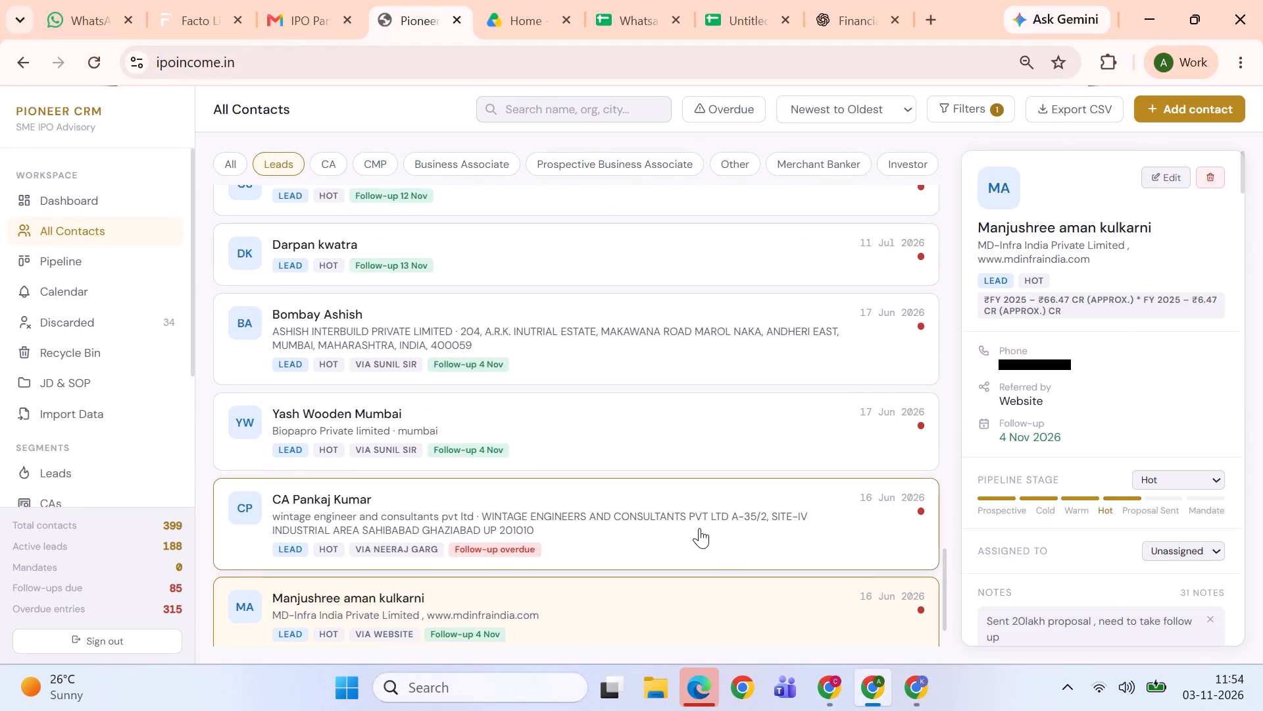
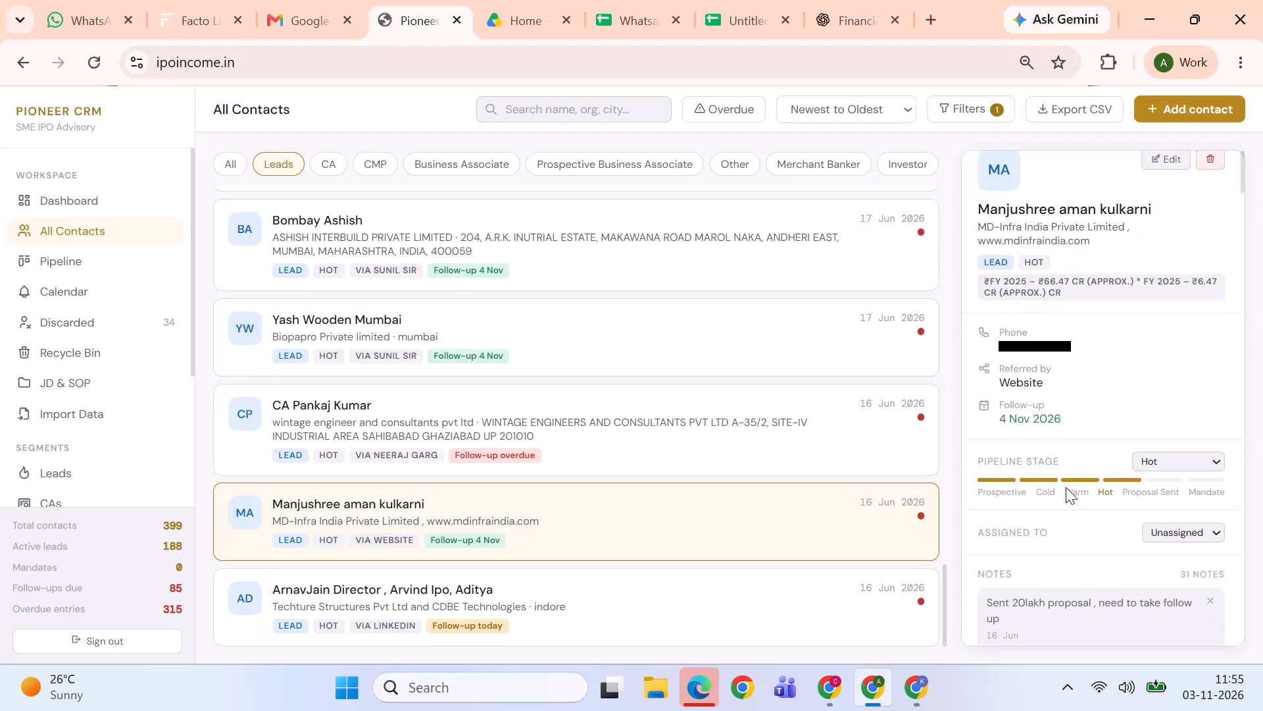
Start a new note on the MD-Infra India lead: "I connected with his MD , he said all the staff are busy in diwlai festival , after".
{"action": "scroll", "coordinate": [1066, 487], "scroll_direction": "down", "scroll_amount": 2}
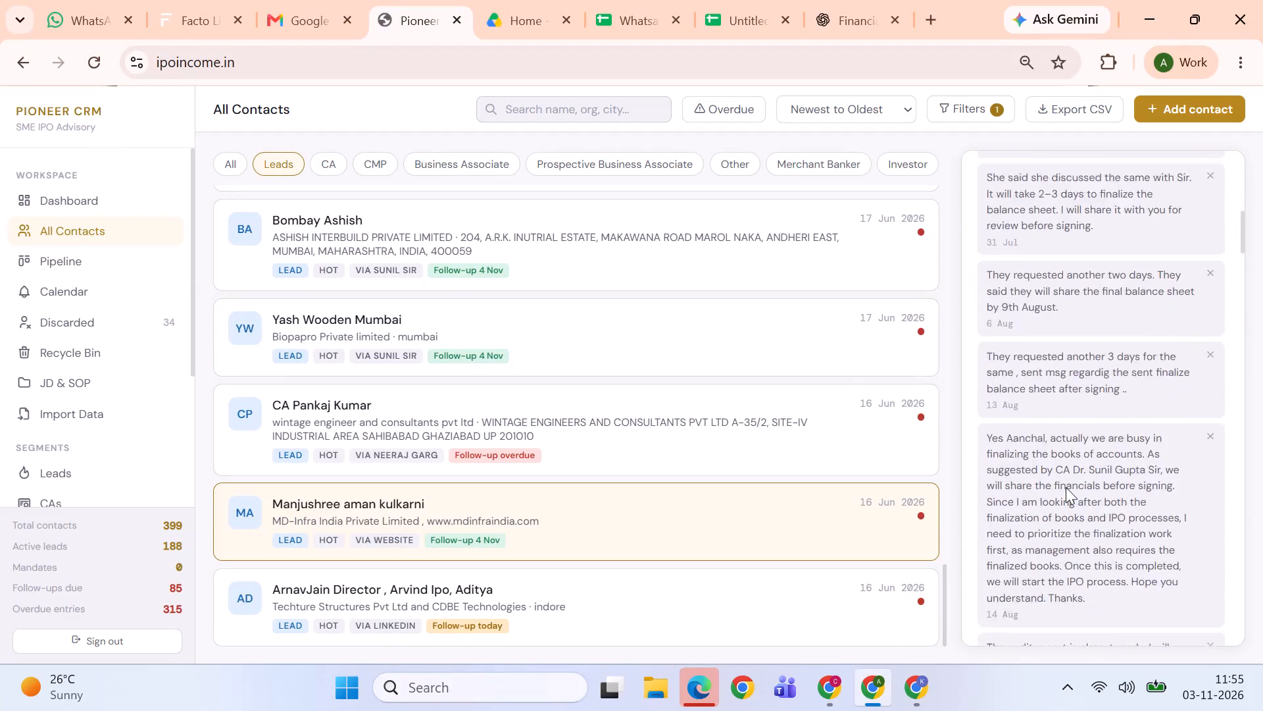
{"action": "scroll", "coordinate": [1068, 443], "scroll_direction": "down", "scroll_amount": 6}
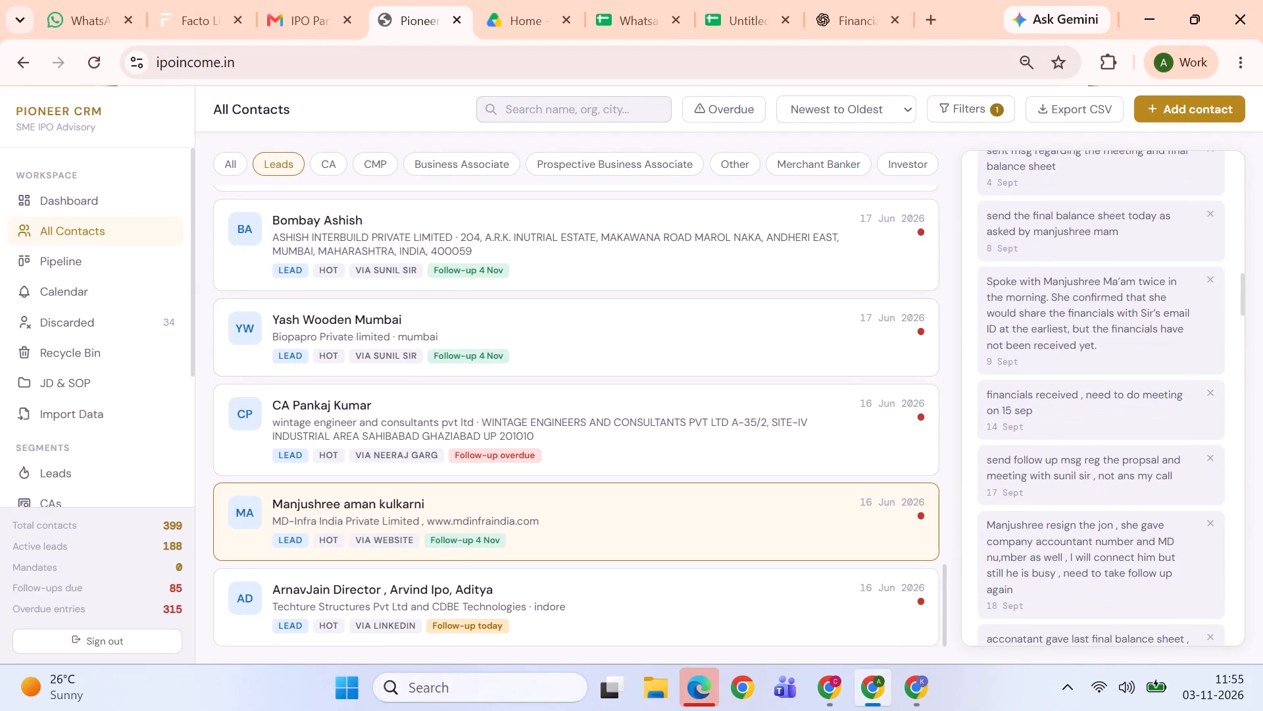
{"action": "scroll", "coordinate": [1054, 542], "scroll_direction": "down", "scroll_amount": 2}
{"action": "scroll", "coordinate": [1139, 511], "scroll_direction": "down", "scroll_amount": 3}
{"action": "scroll", "coordinate": [1076, 504], "scroll_direction": "down", "scroll_amount": 3}
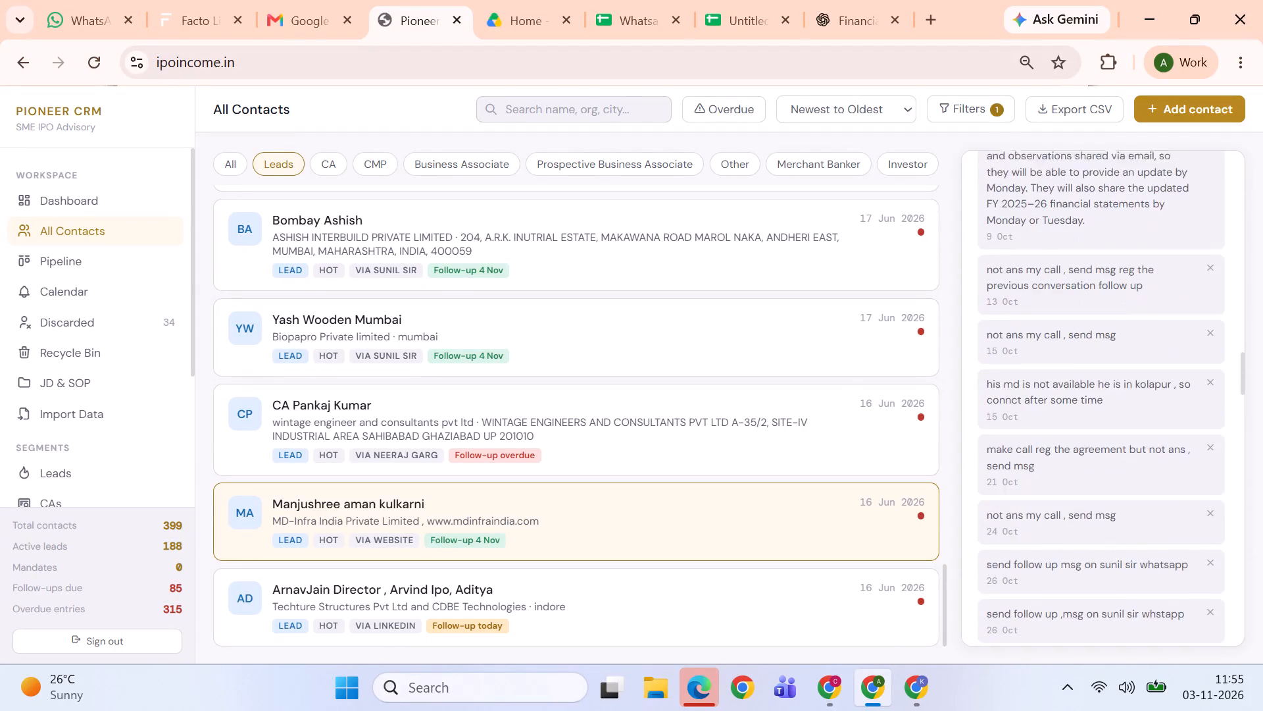
{"action": "scroll", "coordinate": [1113, 509], "scroll_direction": "down", "scroll_amount": 3}
{"action": "scroll", "coordinate": [1080, 438], "scroll_direction": "up", "scroll_amount": 1}
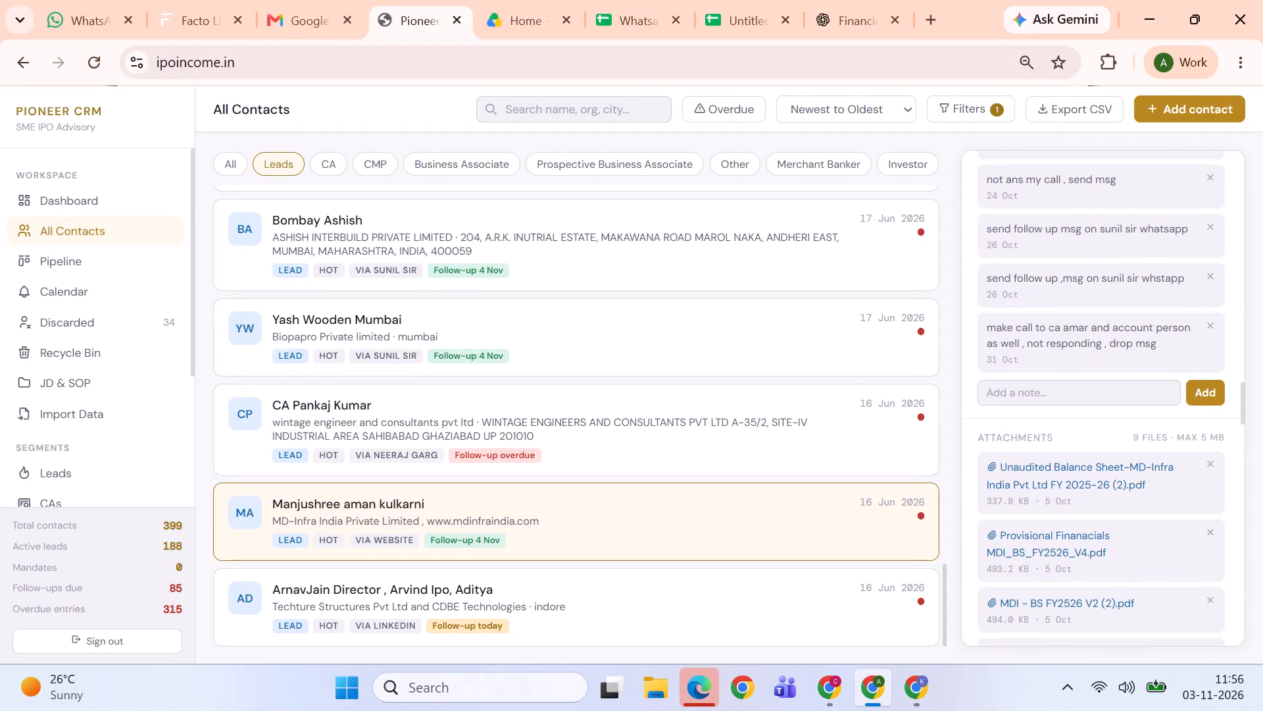
{"action": "left_click", "coordinate": [1052, 394]}
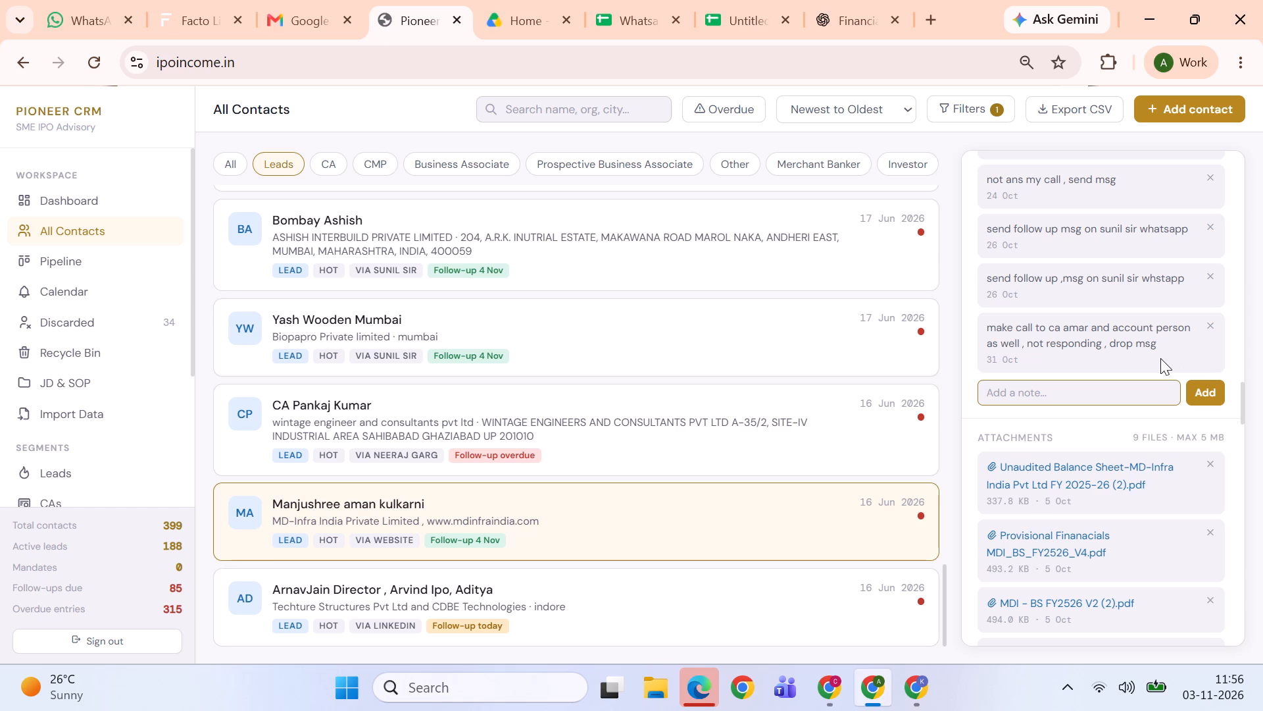
{"action": "left_click", "coordinate": [1047, 392]}
{"action": "type", "text": "i"}
{"action": "key", "text": "space"}
{"action": "key", "text": "BackSpace"}
{"action": "key", "text": "BackSpace"}
{"action": "key", "text": "BackSpace"}
{"action": "type", "text": "I connected with his MD , he said all"}
{"action": "key", "text": "space"}
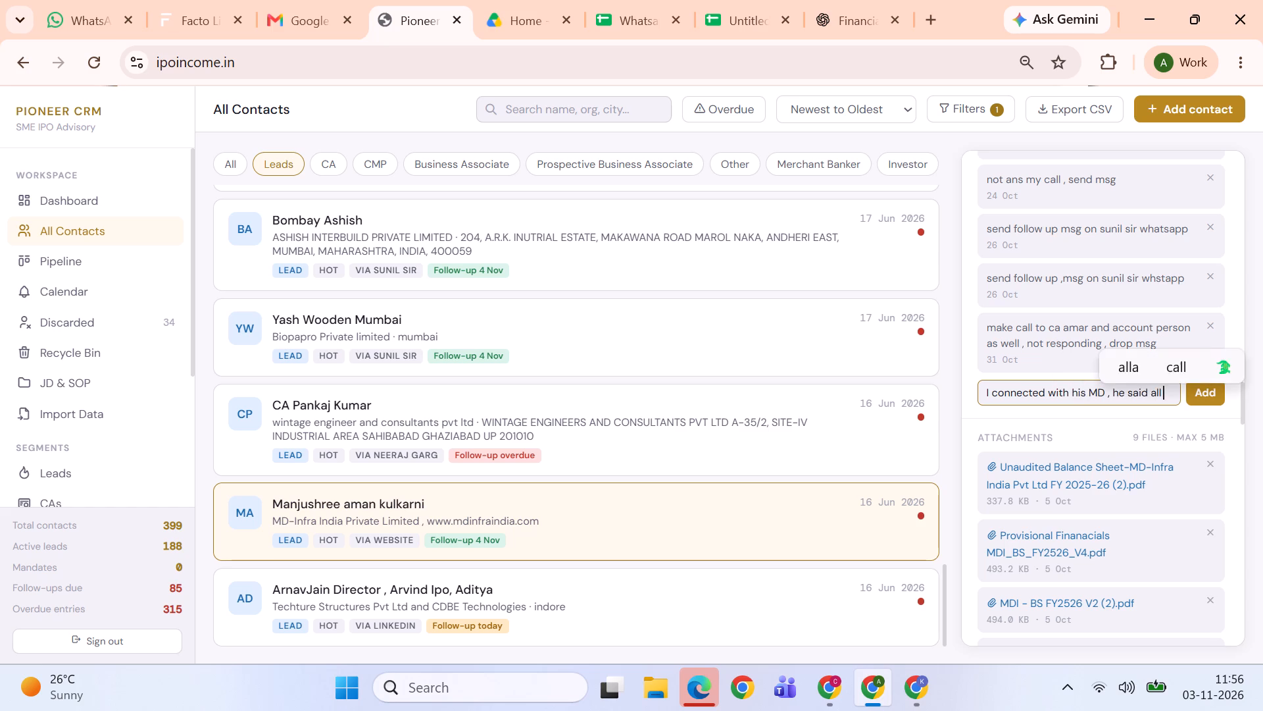
{"action": "type", "text": "the staff are busy in diwlai festival , after diealo"}
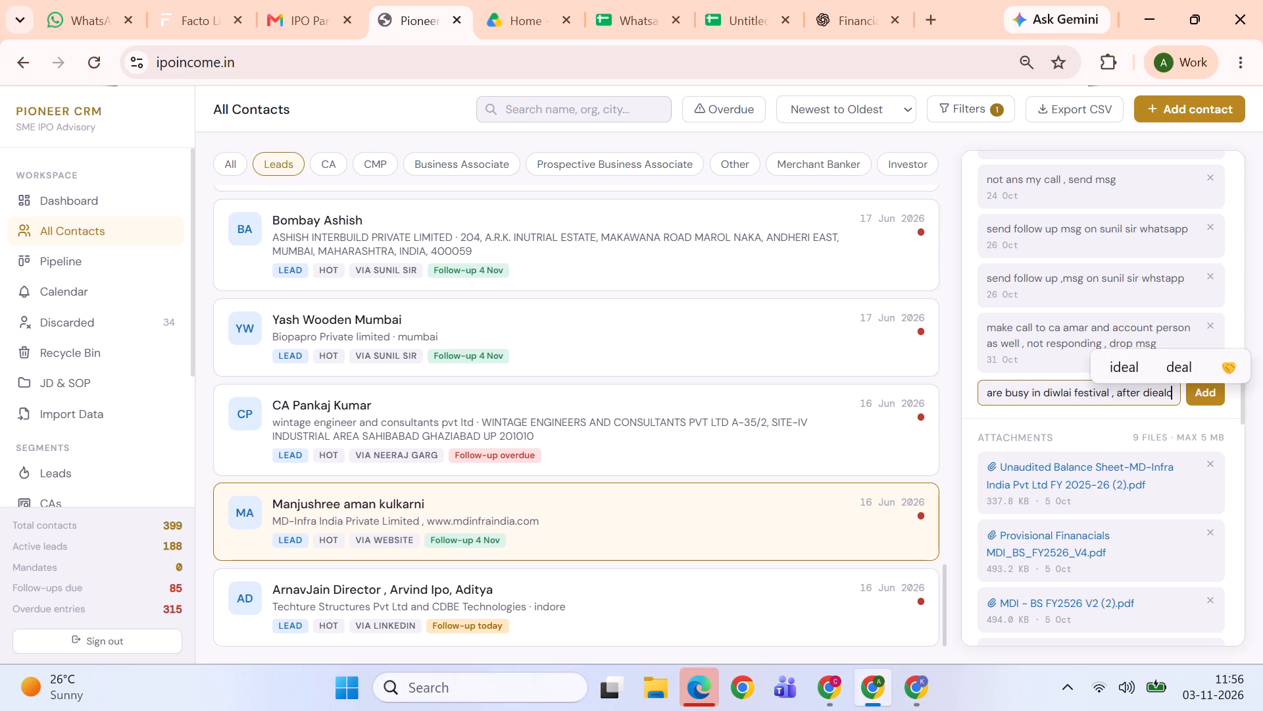
Continue the MD-Infra India note with "diwali he will sign the agreement and arrange the meeting accordingly ,".
{"action": "key", "text": "BackSpace"}
{"action": "key", "text": "BackSpace"}
{"action": "key", "text": "BackSpace"}
{"action": "key", "text": "BackSpace"}
{"action": "type", "text": "wal"}
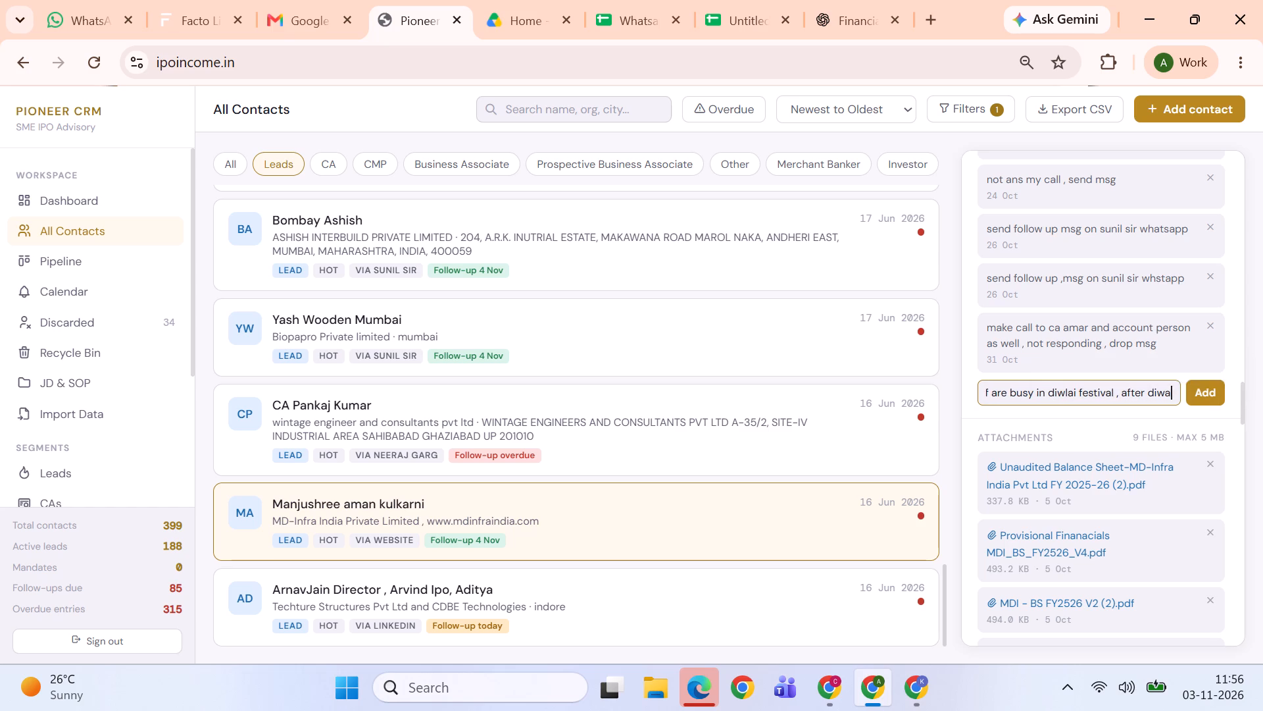
{"action": "key", "text": "space"}
{"action": "key", "text": "BackSpace"}
{"action": "type", "text": "i he will sig"}
{"action": "type", "text": "n the mee"}
{"action": "key", "text": "BackSpace"}
{"action": "key", "text": "BackSpace"}
{"action": "key", "text": "BackSpace"}
{"action": "type", "text": "agreement and arrange"}
{"action": "key", "text": "space"}
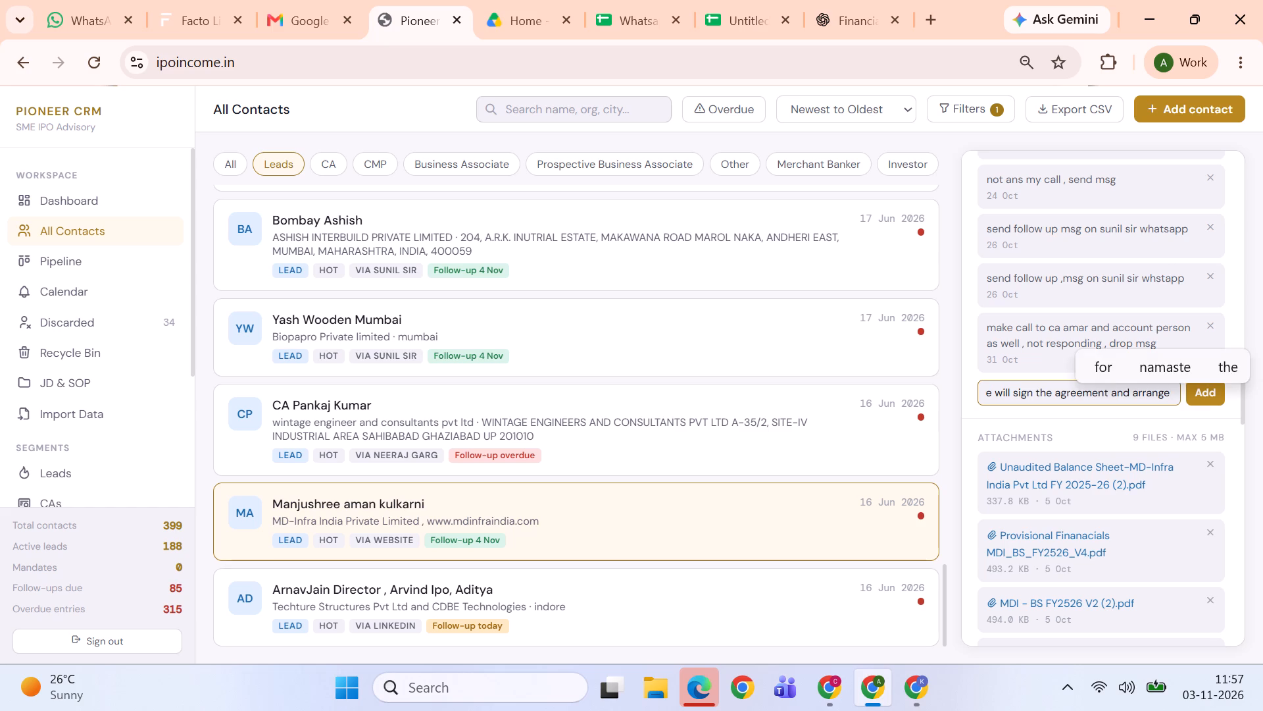
{"action": "type", "text": "the ,ee"}
{"action": "key", "text": "BackSpace"}
{"action": "key", "text": "BackSpace"}
{"action": "key", "text": "BackSpace"}
{"action": "type", "text": "meeting accord"}
{"action": "type", "text": "ingly ,"}
{"action": "key", "text": "space"}
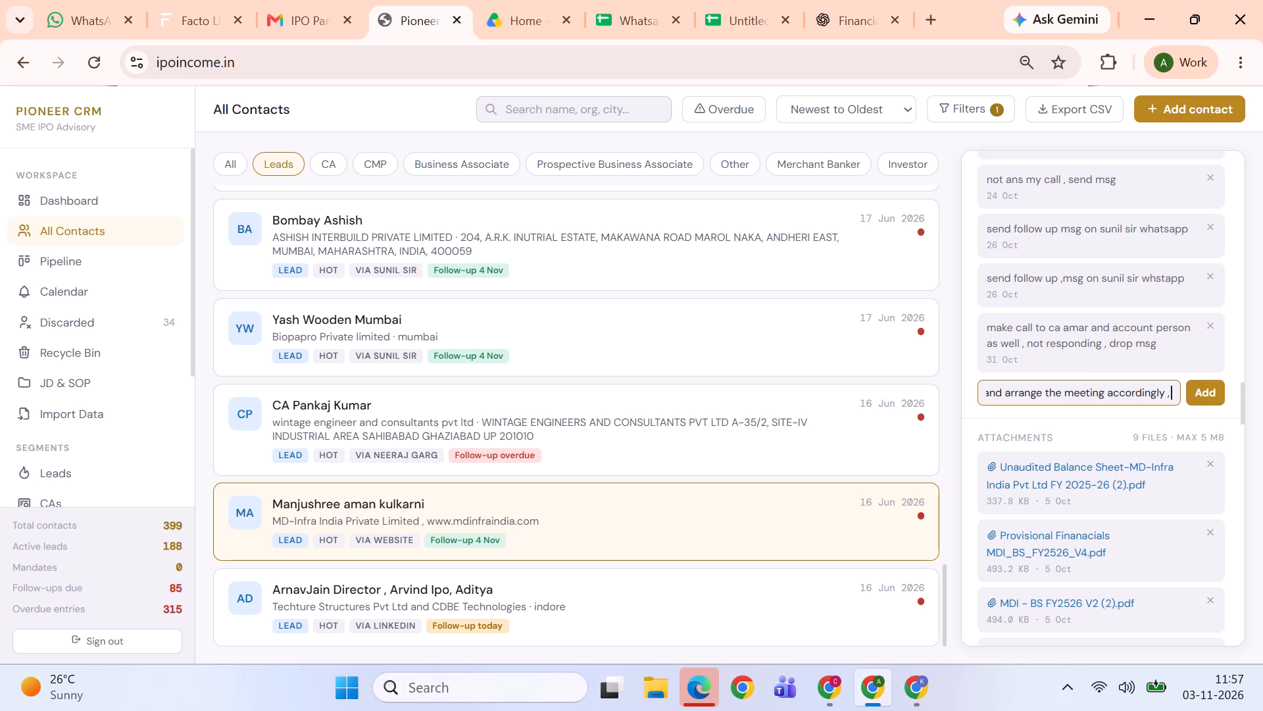
Extend the MD-Infra India note with "currently not decided" after "accordingly ,".
{"action": "type", "text": "curre"}
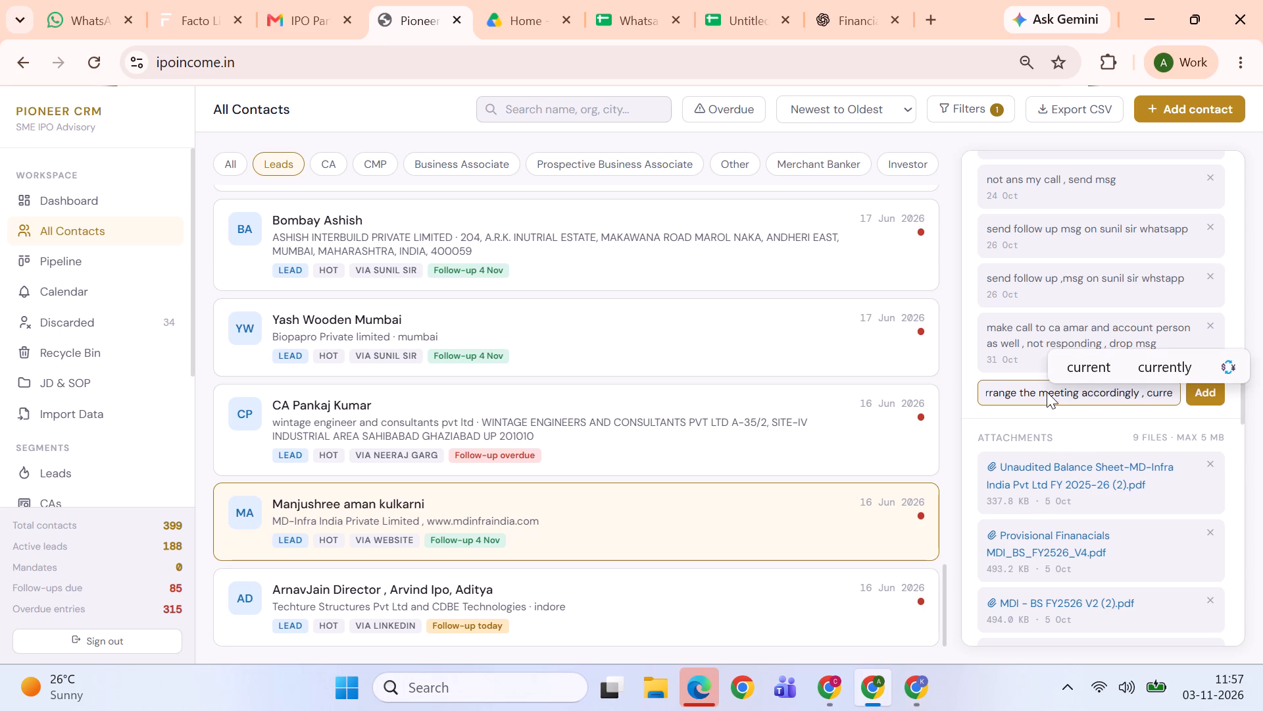
{"action": "key", "text": "BackSpace"}
{"action": "type", "text": "ently not decided"}
{"action": "key", "text": "space"}
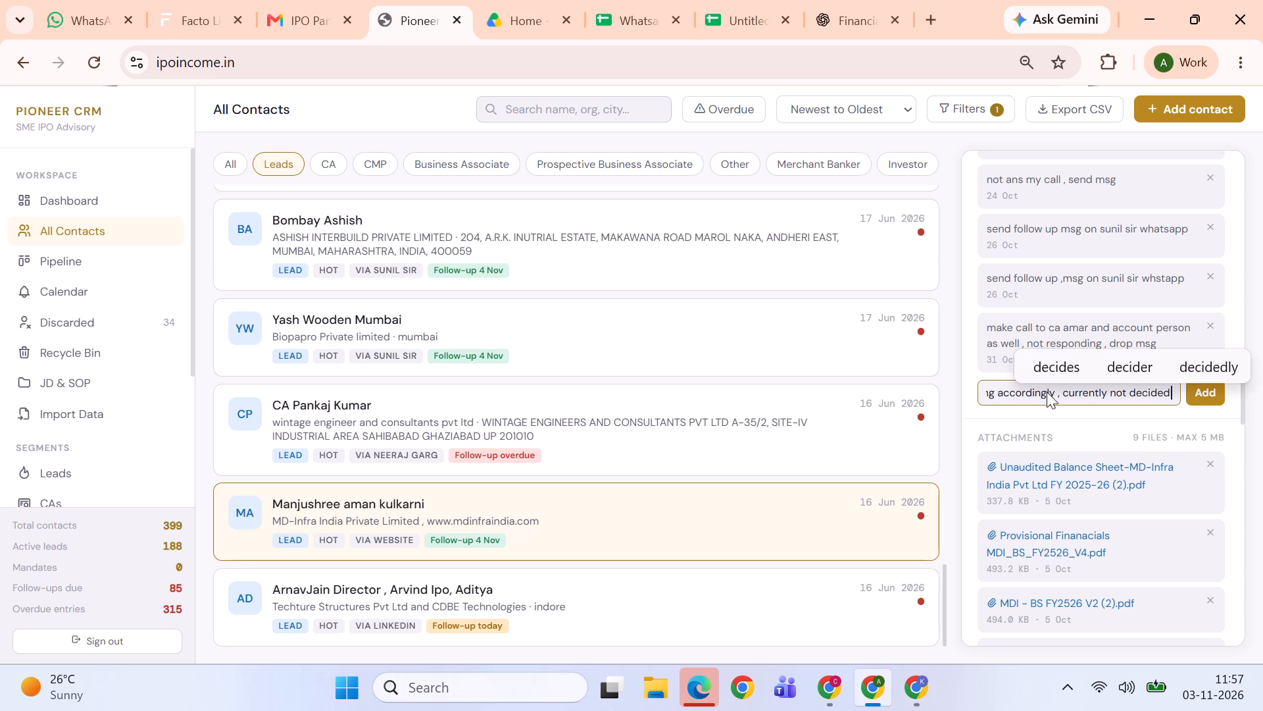
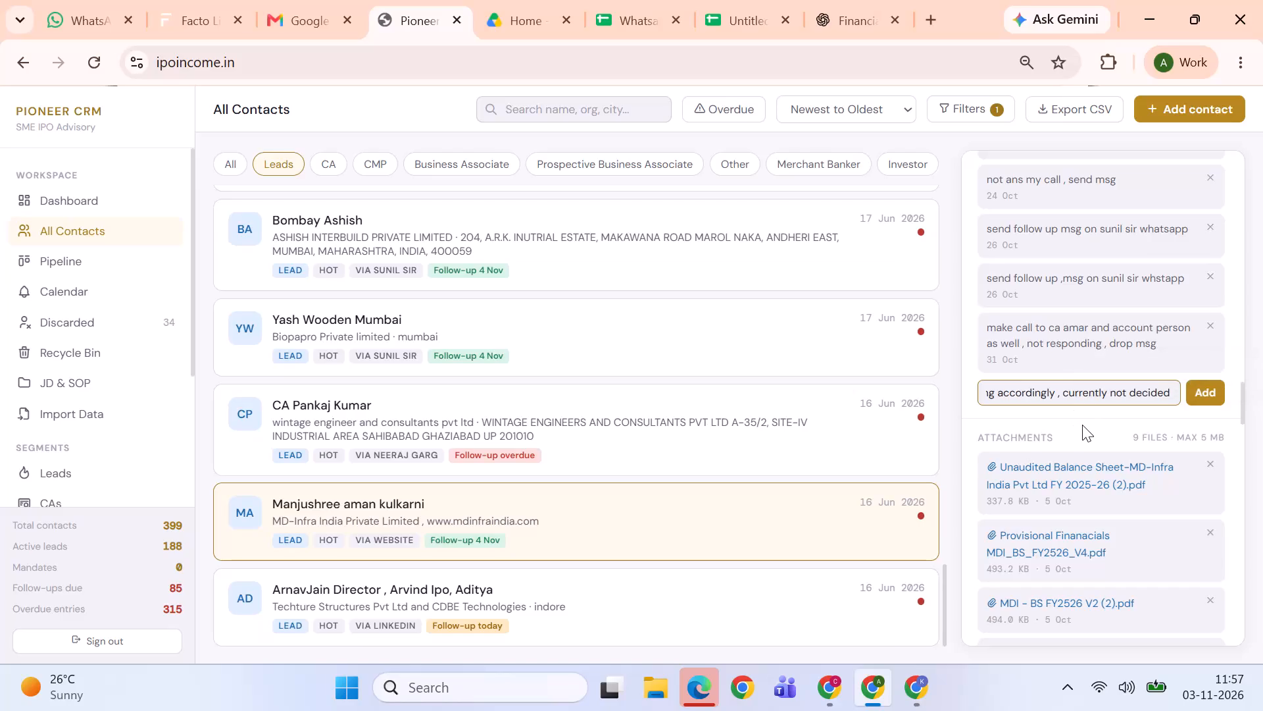
Add the drafted call-outcome note to the MD-Infra India lead.
{"action": "left_click", "coordinate": [1212, 388]}
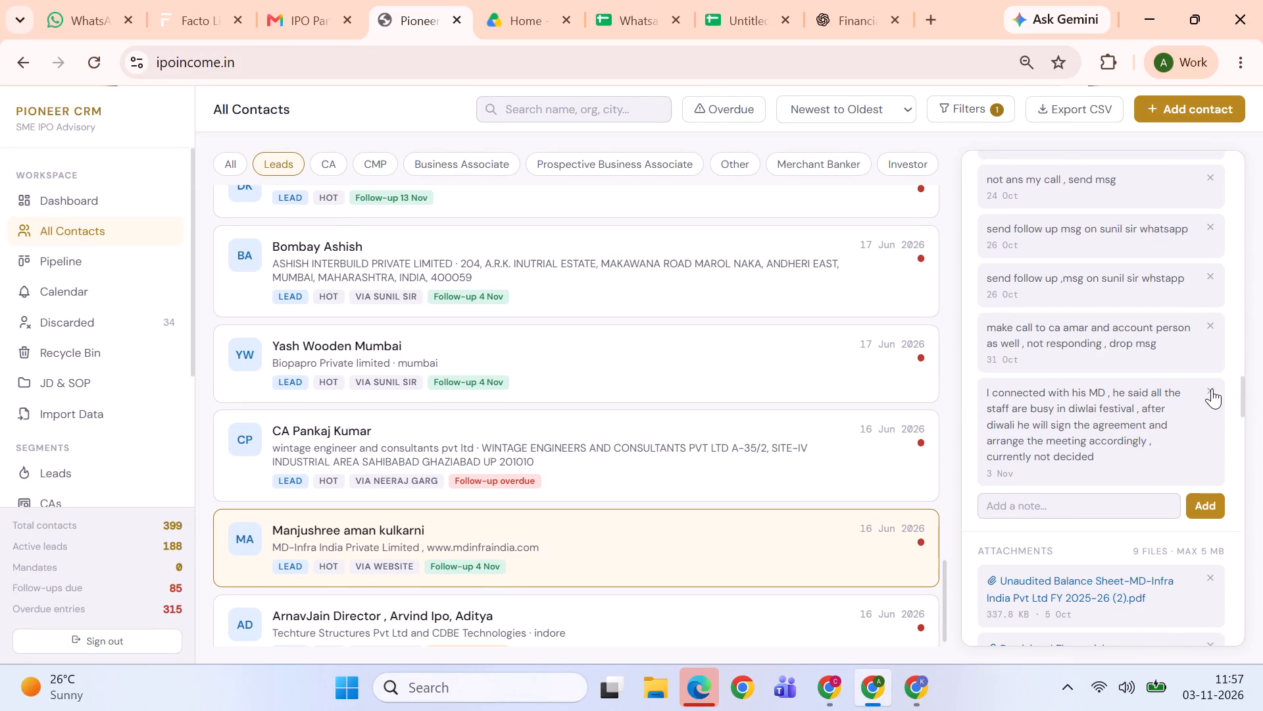
{"action": "scroll", "coordinate": [1113, 424], "scroll_direction": "up", "scroll_amount": 3}
{"action": "scroll", "coordinate": [1143, 257], "scroll_direction": "up", "scroll_amount": 5}
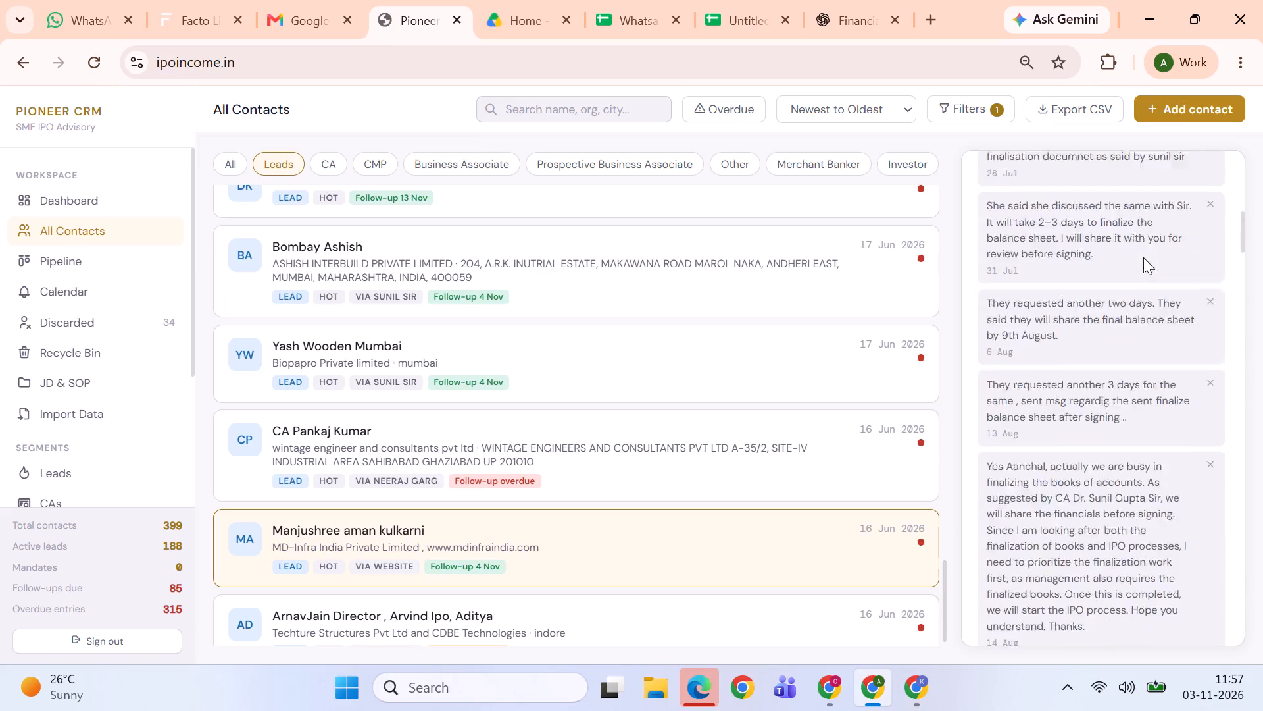
Set the MD-Infra India lead's follow-up date to 13 November 2026 and update the contact.
{"action": "scroll", "coordinate": [1186, 342], "scroll_direction": "up", "scroll_amount": 6}
{"action": "left_click", "coordinate": [1162, 184]}
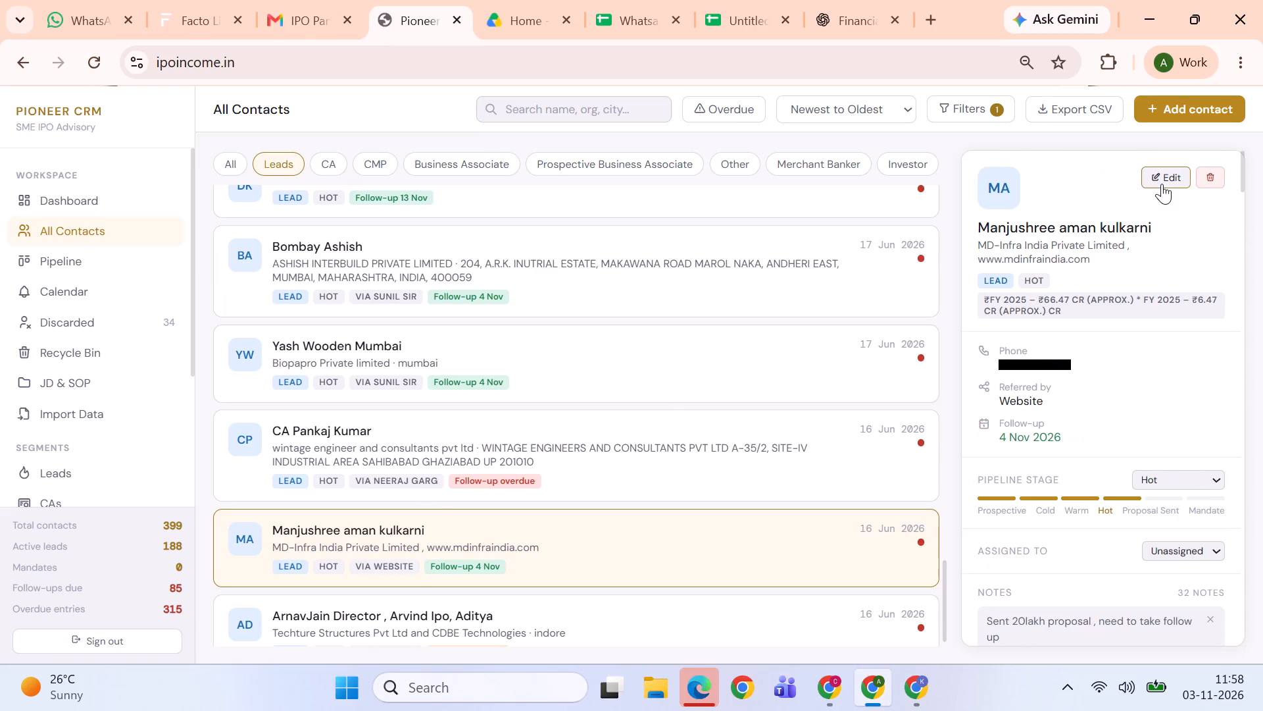
{"action": "scroll", "coordinate": [606, 438], "scroll_direction": "right", "scroll_amount": 3}
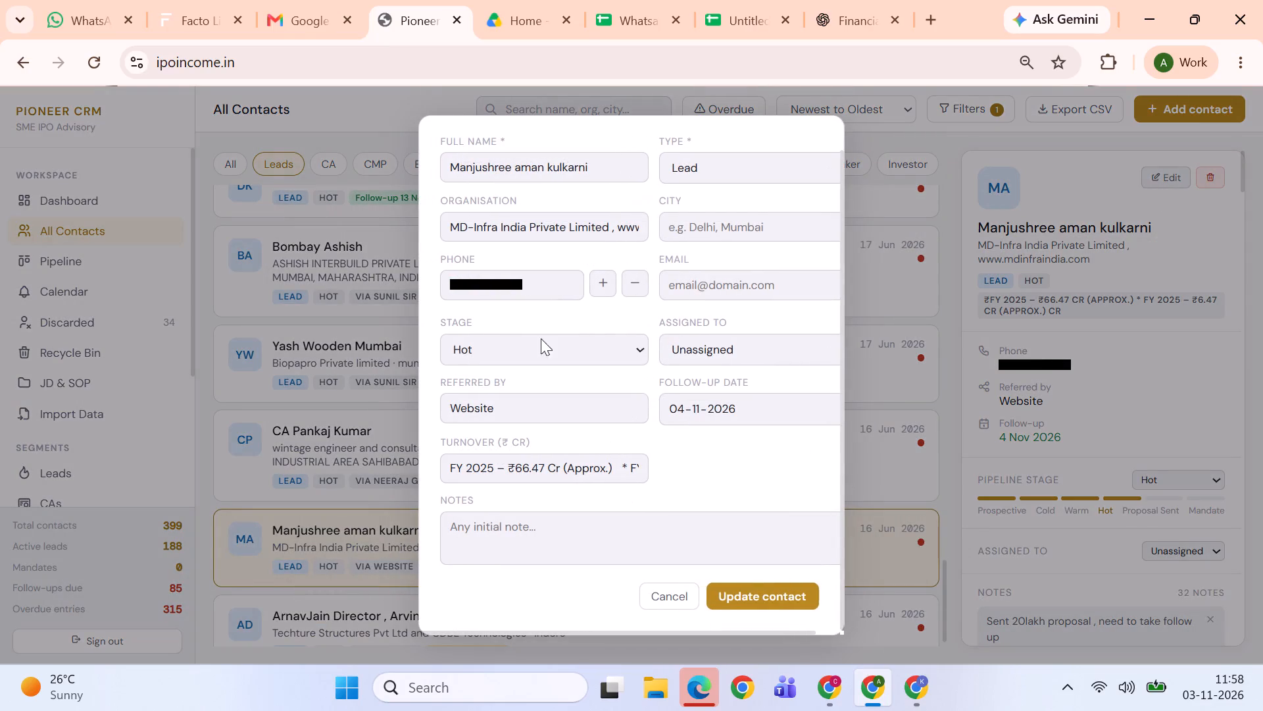
{"action": "scroll", "coordinate": [637, 407], "scroll_direction": "left", "scroll_amount": 1}
{"action": "scroll", "coordinate": [575, 408], "scroll_direction": "right", "scroll_amount": 1}
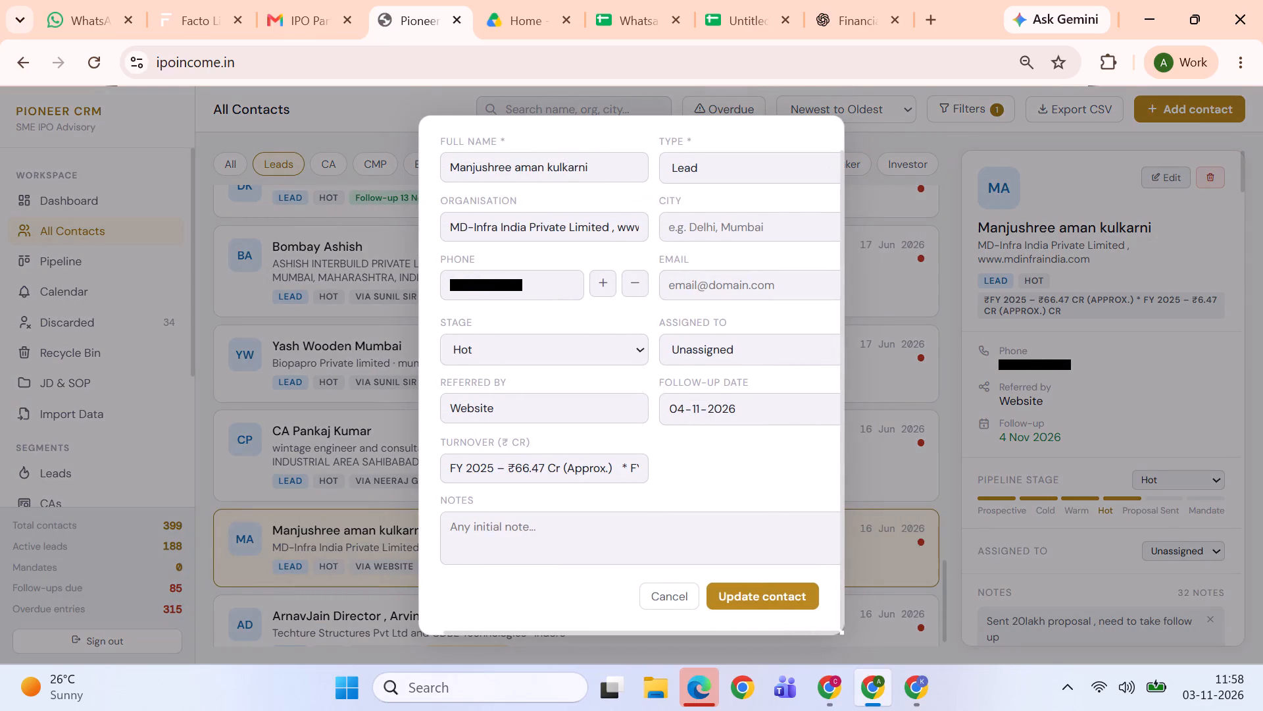
{"action": "scroll", "coordinate": [793, 411], "scroll_direction": "left", "scroll_amount": 3}
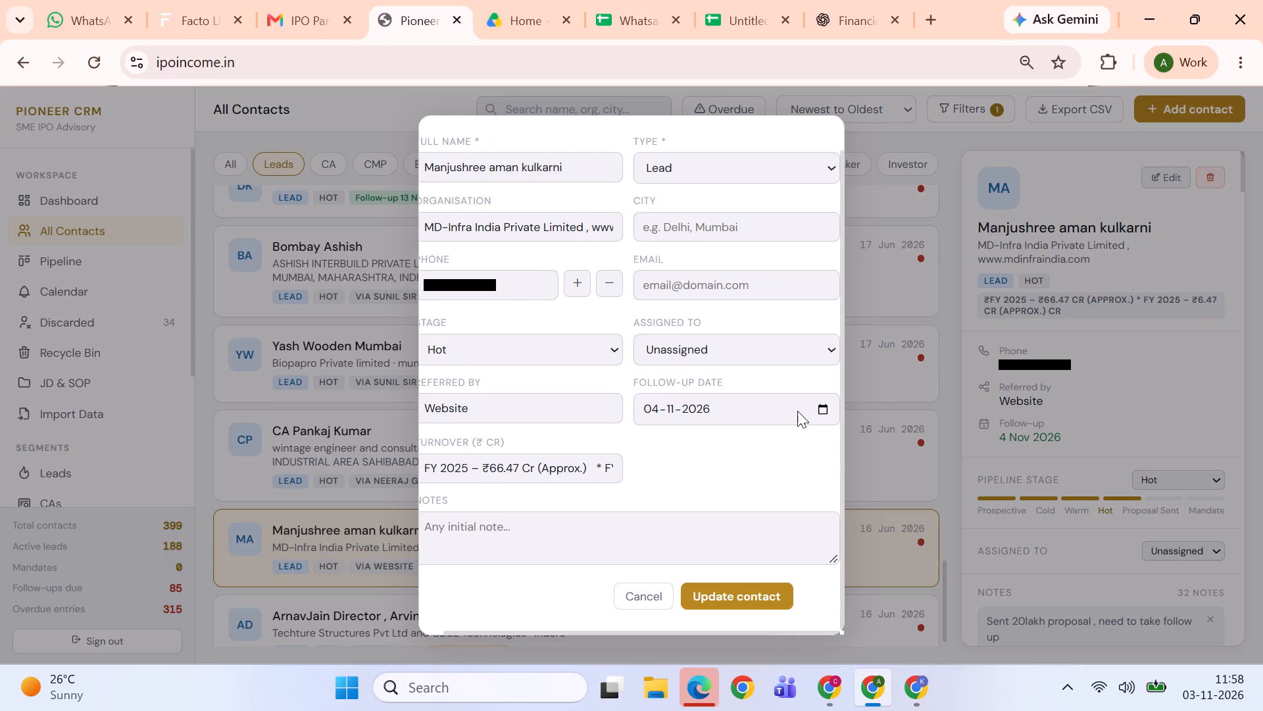
{"action": "left_click", "coordinate": [817, 404]}
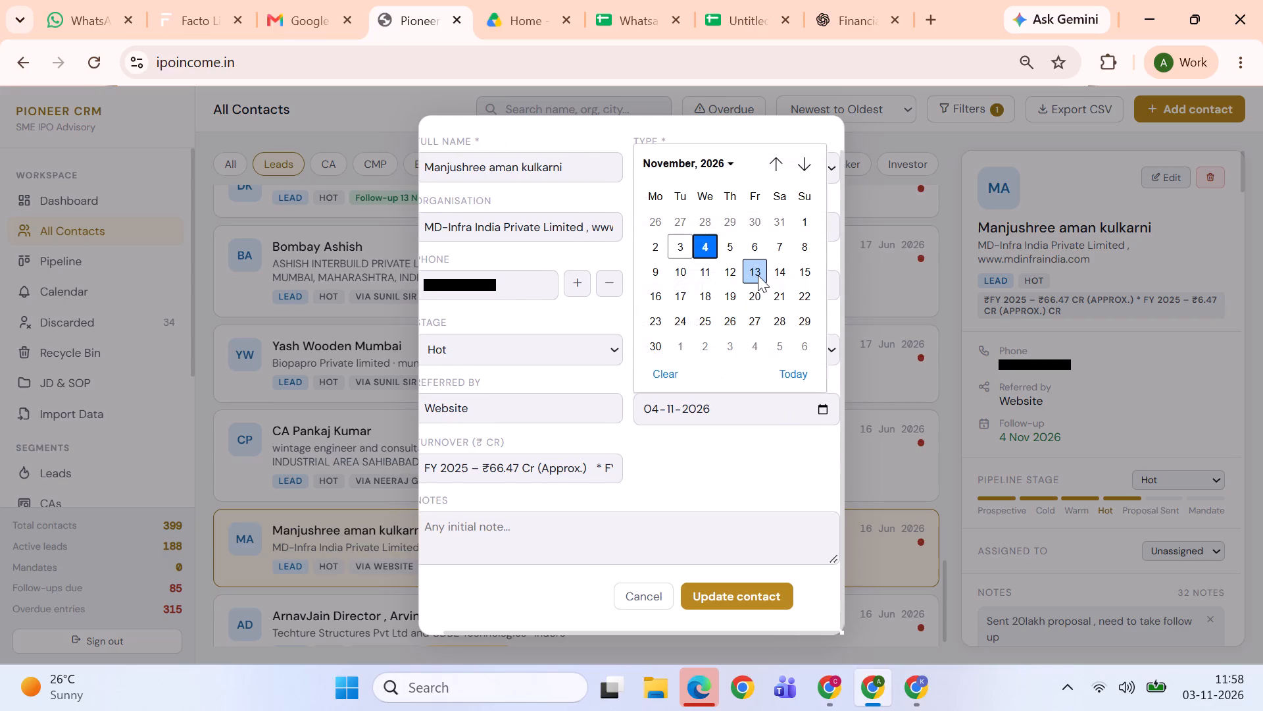
{"action": "left_click", "coordinate": [758, 275]}
{"action": "left_click", "coordinate": [760, 598]}
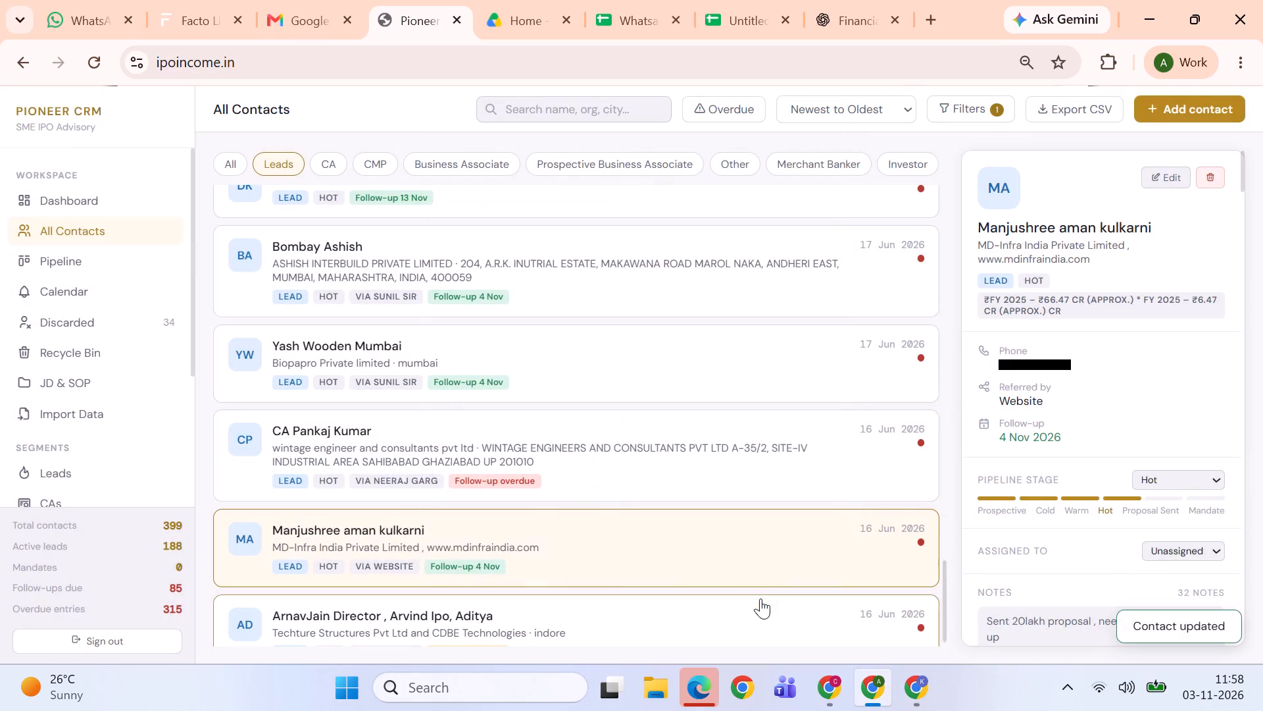
Open the overdue Wintage Engineers and Consultants lead and review its notes through the most recent entries.
{"action": "left_click", "coordinate": [777, 458]}
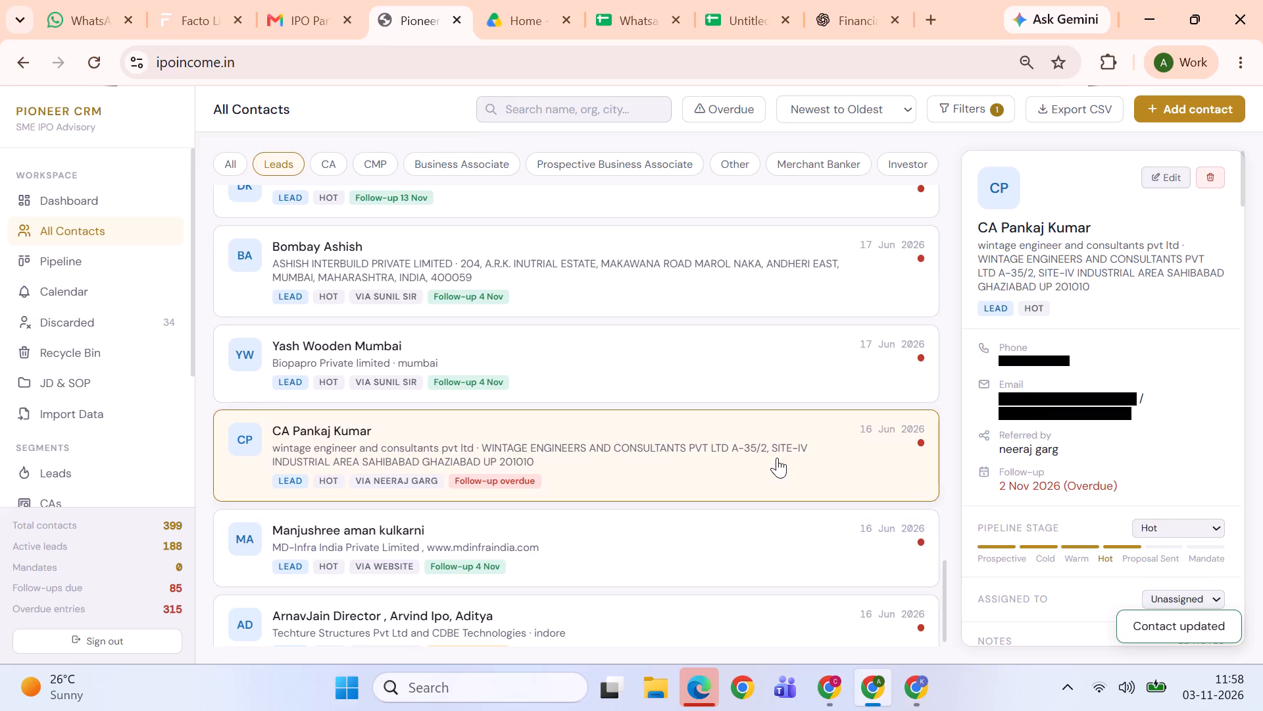
{"action": "scroll", "coordinate": [1079, 490], "scroll_direction": "down", "scroll_amount": 6}
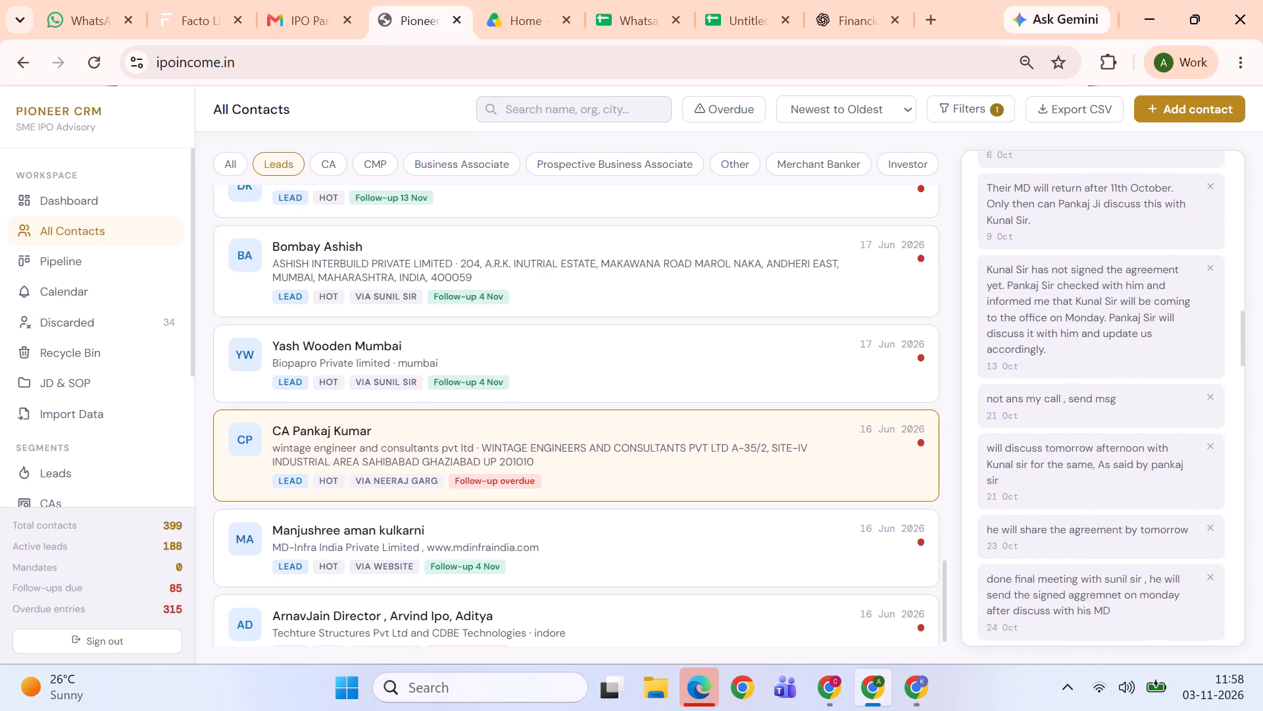
{"action": "scroll", "coordinate": [1062, 479], "scroll_direction": "down", "scroll_amount": 4}
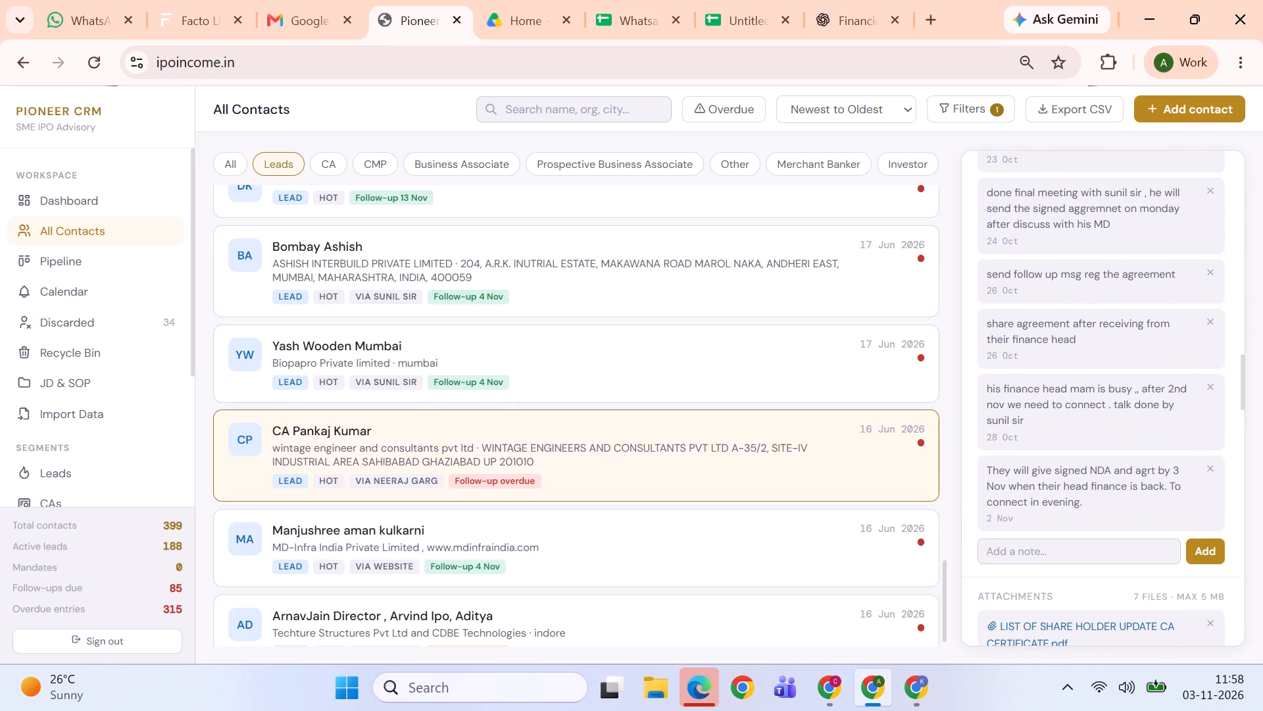
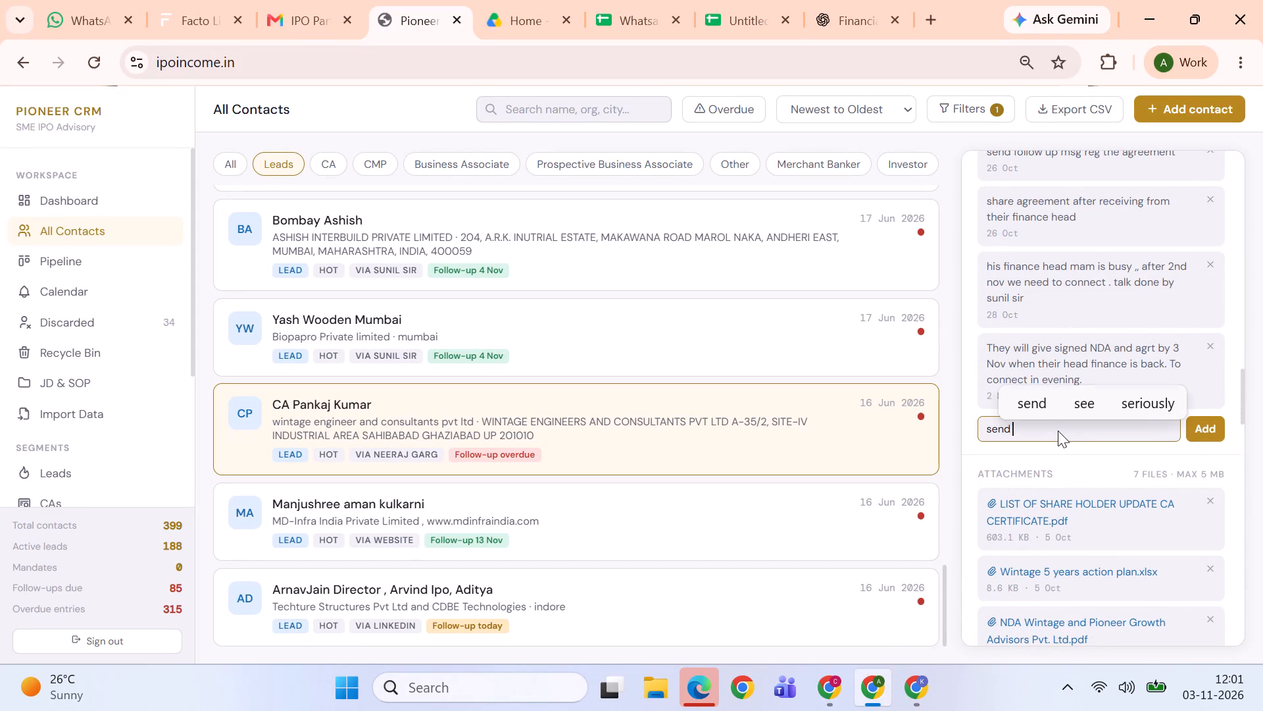
Continue the new Wintage Engineers note after "send" with "follow up msg reg the agreement".
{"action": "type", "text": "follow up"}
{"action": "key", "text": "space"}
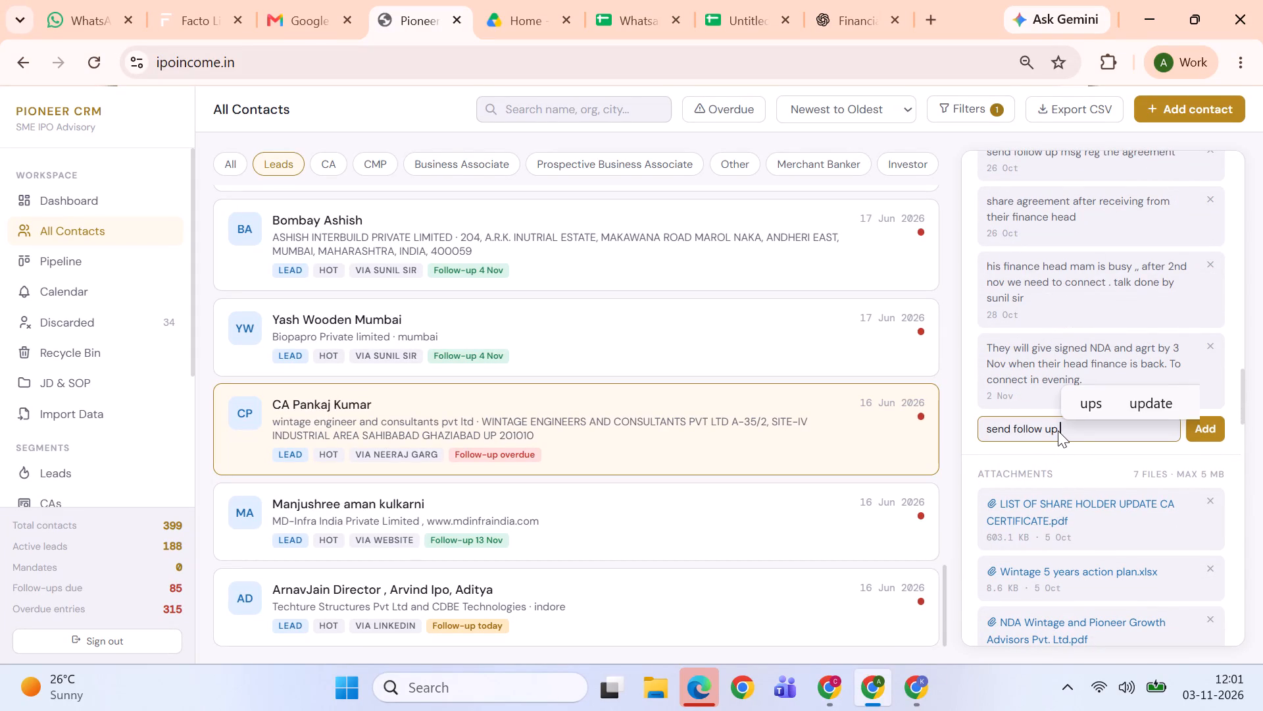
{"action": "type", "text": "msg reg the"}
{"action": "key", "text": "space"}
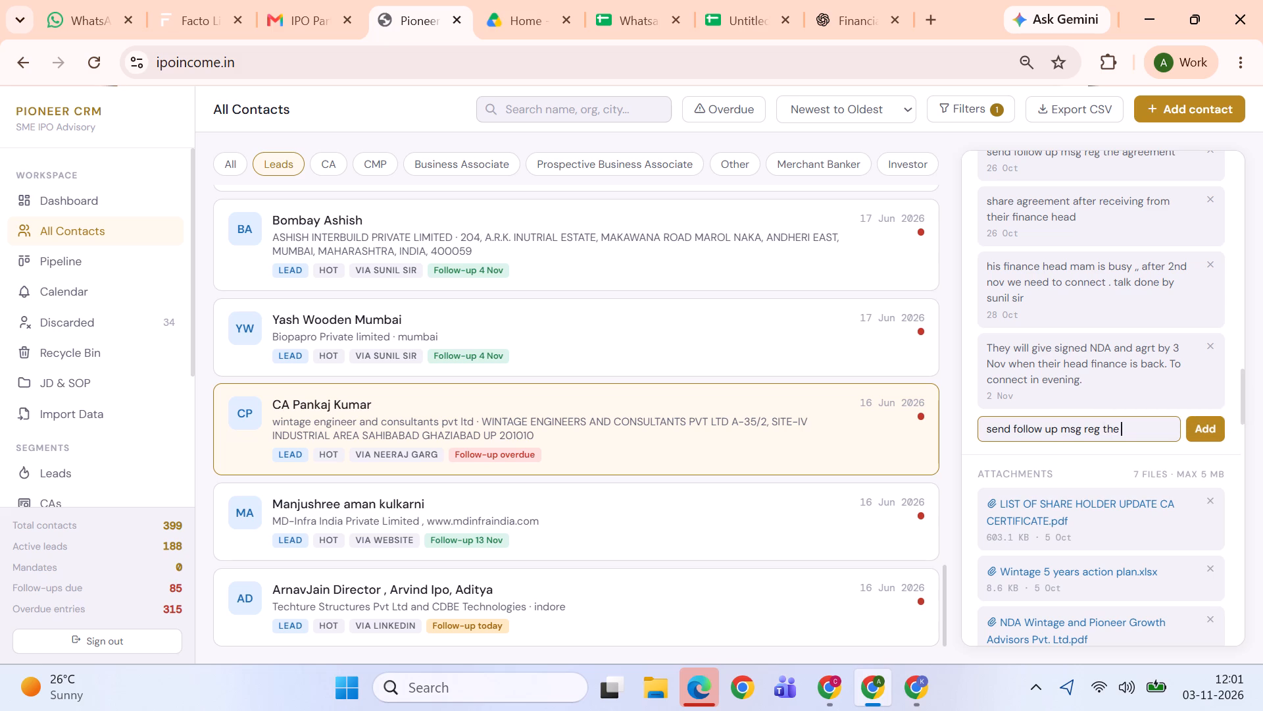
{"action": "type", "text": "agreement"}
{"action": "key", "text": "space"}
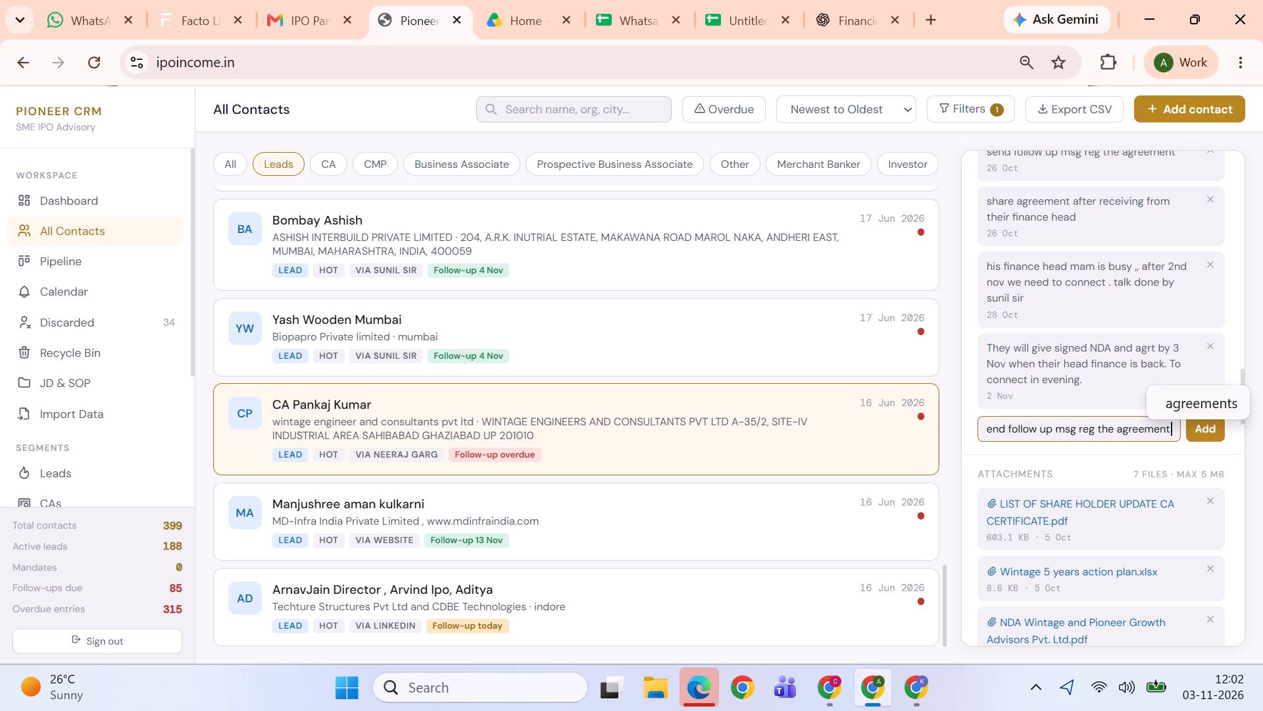
Complete the Wintage Engineers lead's note as "send follow up msg reg the agreement signing , not ans my call" and add it.
{"action": "type", "text": "signing"}
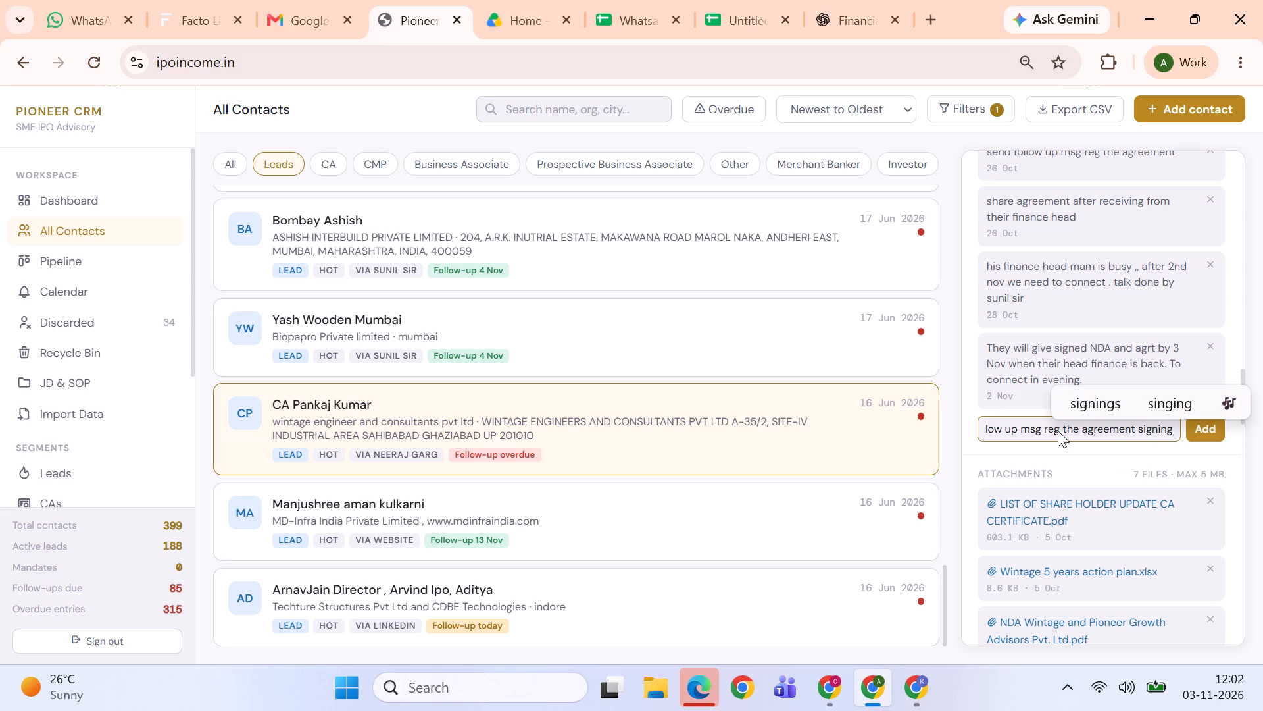
{"action": "key", "text": "space"}
{"action": "type", "text": ","}
{"action": "key", "text": "space"}
{"action": "type", "text": "not and"}
{"action": "key", "text": "space"}
{"action": "key", "text": "BackSpace"}
{"action": "key", "text": "BackSpace"}
{"action": "type", "text": "s m"}
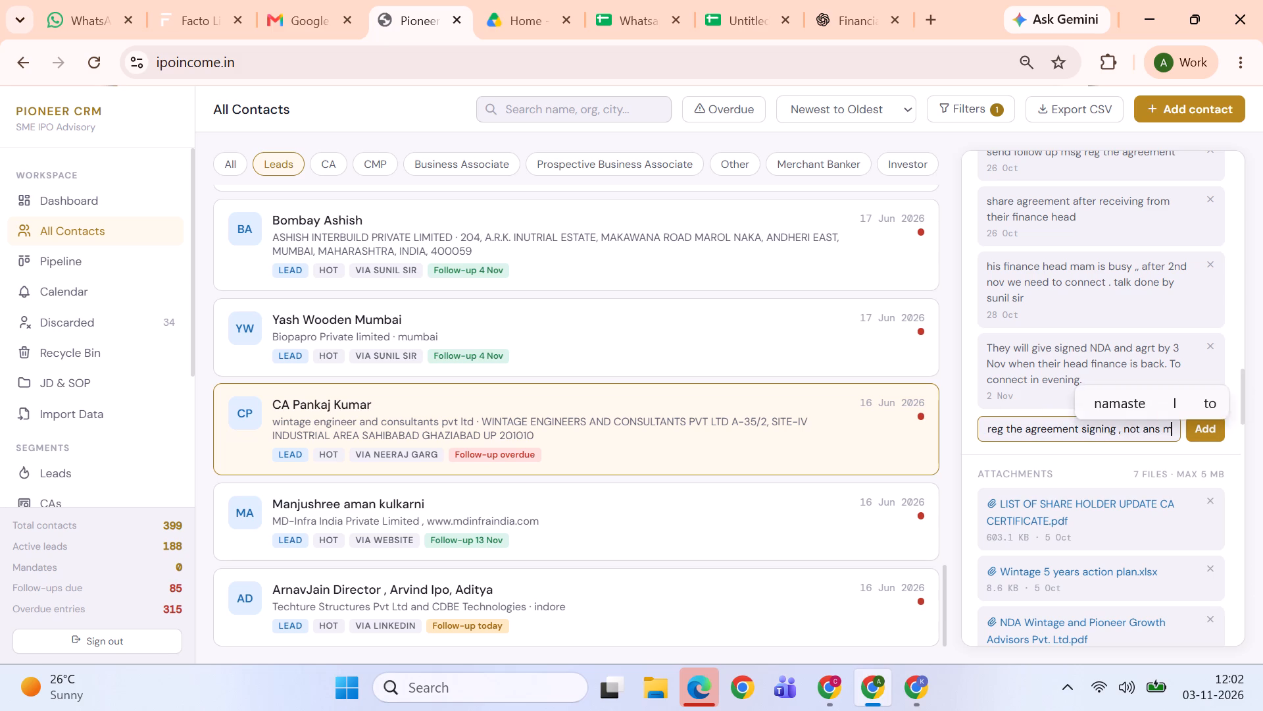
{"action": "key", "text": "space"}
{"action": "key", "text": "BackSpace"}
{"action": "type", "text": "y call"}
{"action": "left_click", "coordinate": [1082, 462]}
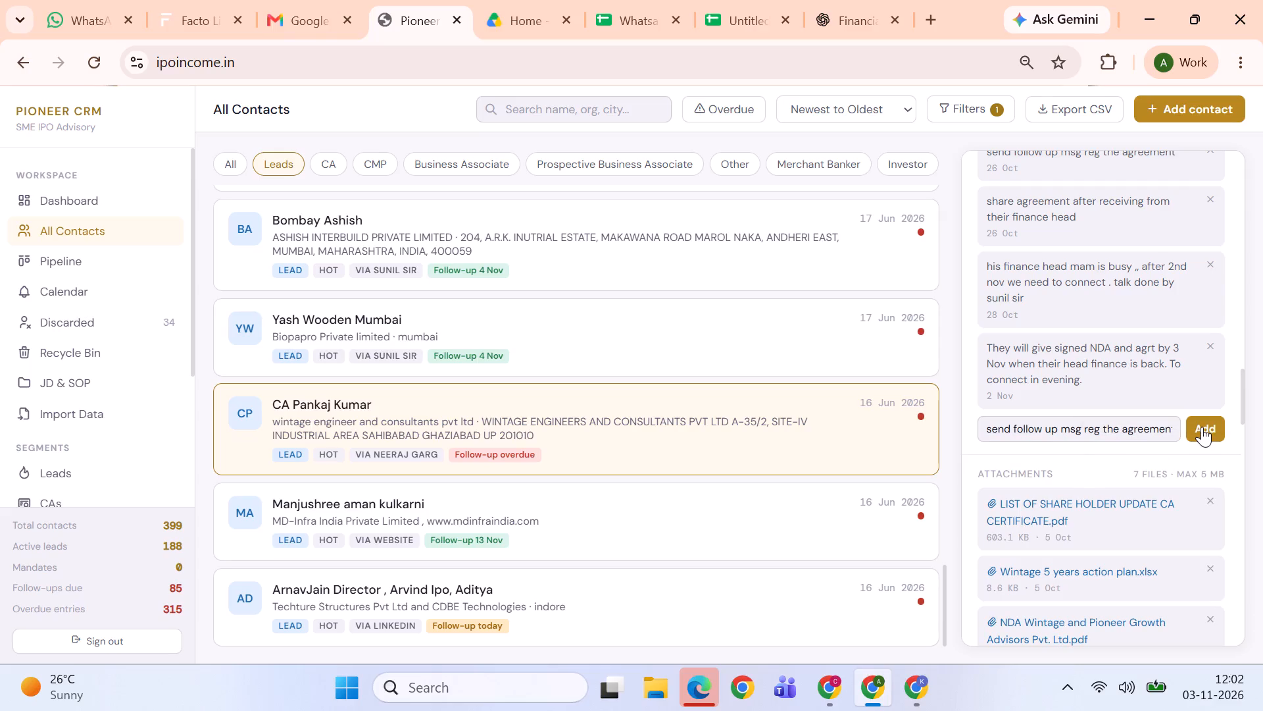
{"action": "left_click", "coordinate": [1202, 427]}
{"action": "left_click", "coordinate": [1202, 427]}
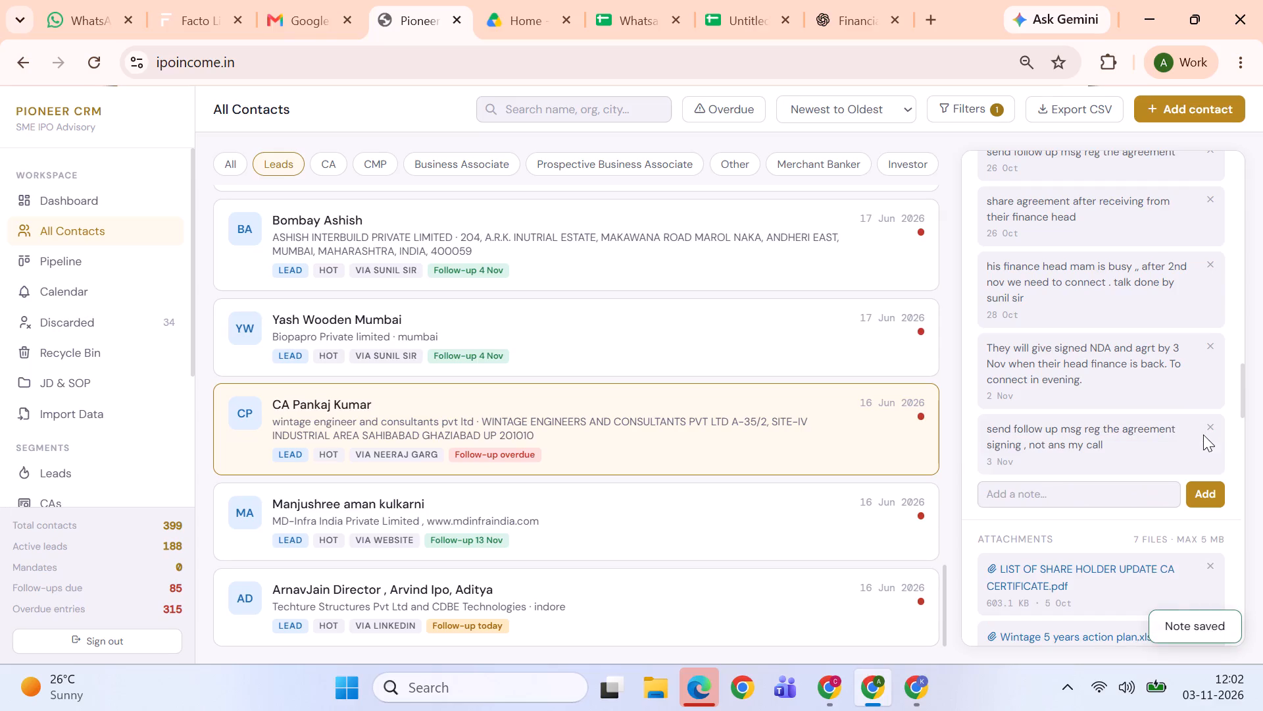
Set the Wintage Engineers lead's follow-up date to 04-11-2026 and update the contact.
{"action": "scroll", "coordinate": [1043, 390], "scroll_direction": "up", "scroll_amount": 11}
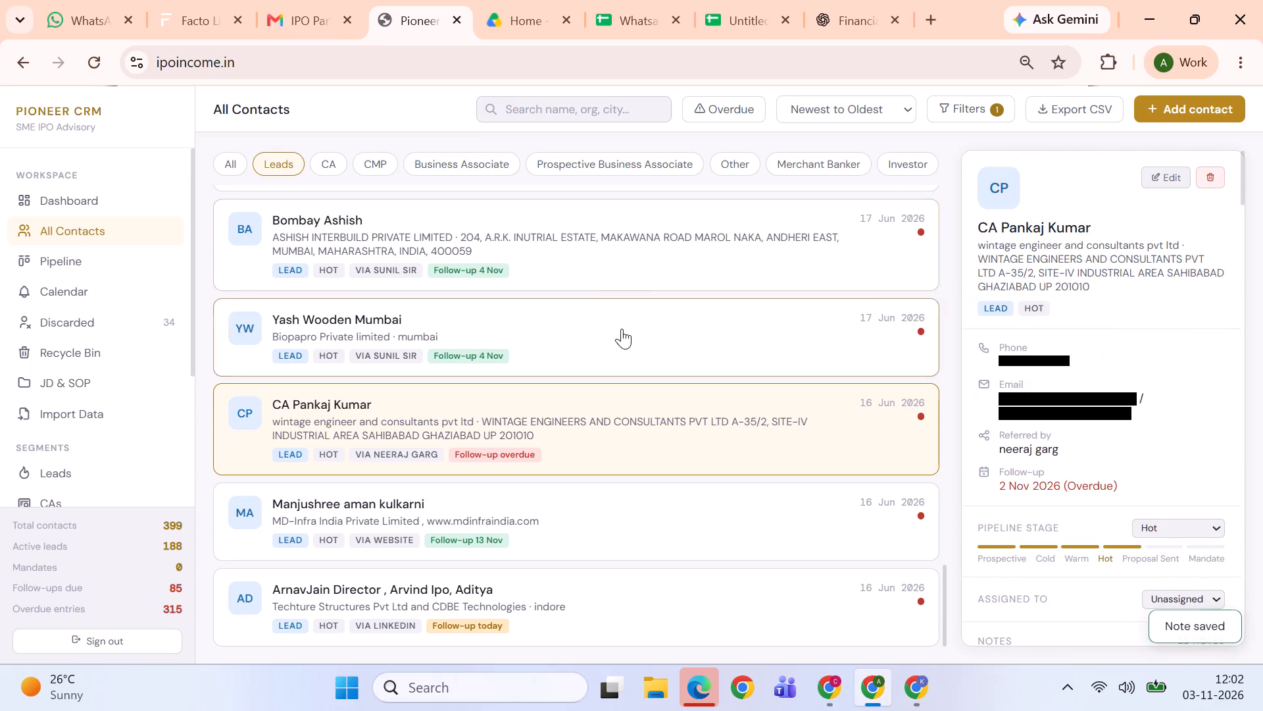
{"action": "left_click", "coordinate": [1159, 170]}
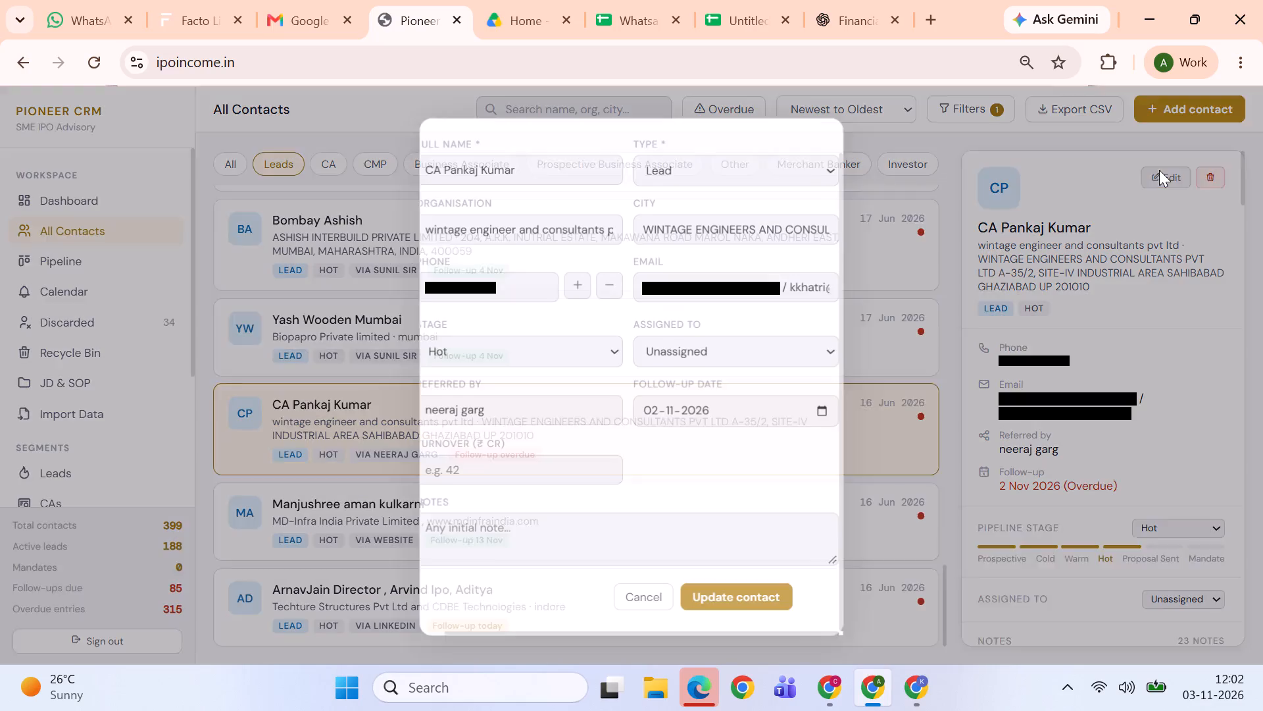
{"action": "left_click", "coordinate": [818, 401]}
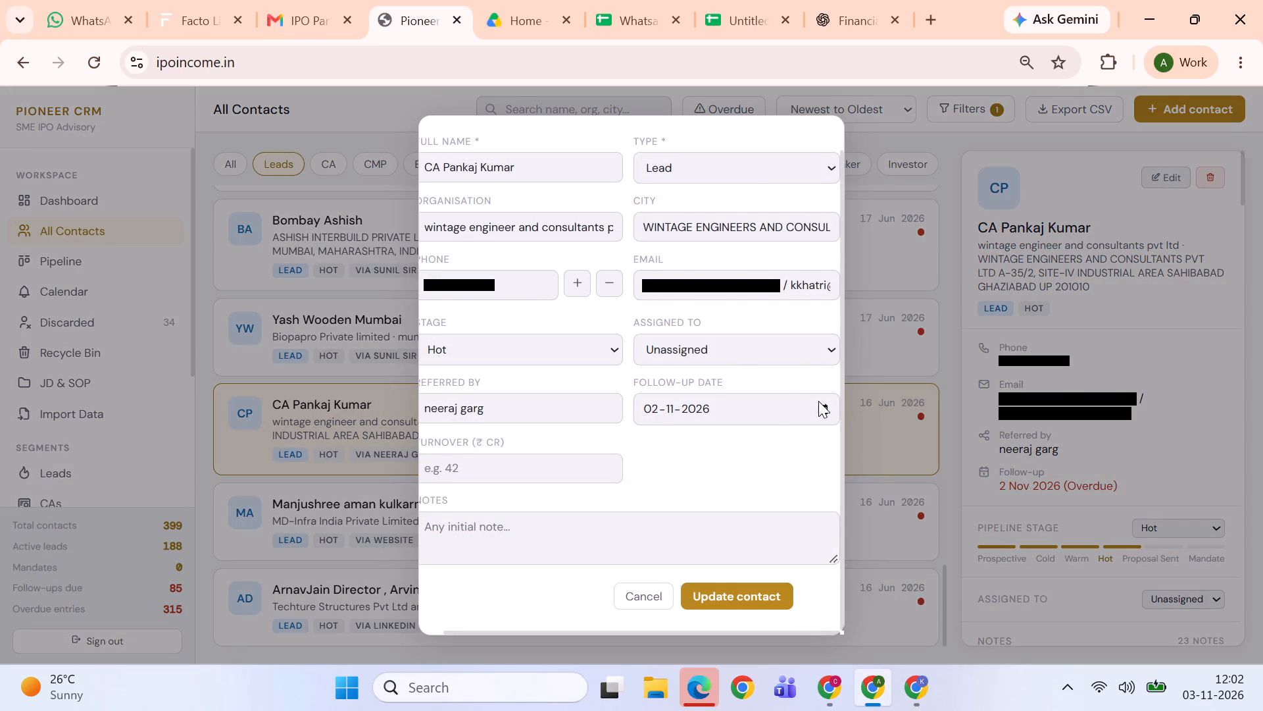
{"action": "left_click", "coordinate": [681, 247]}
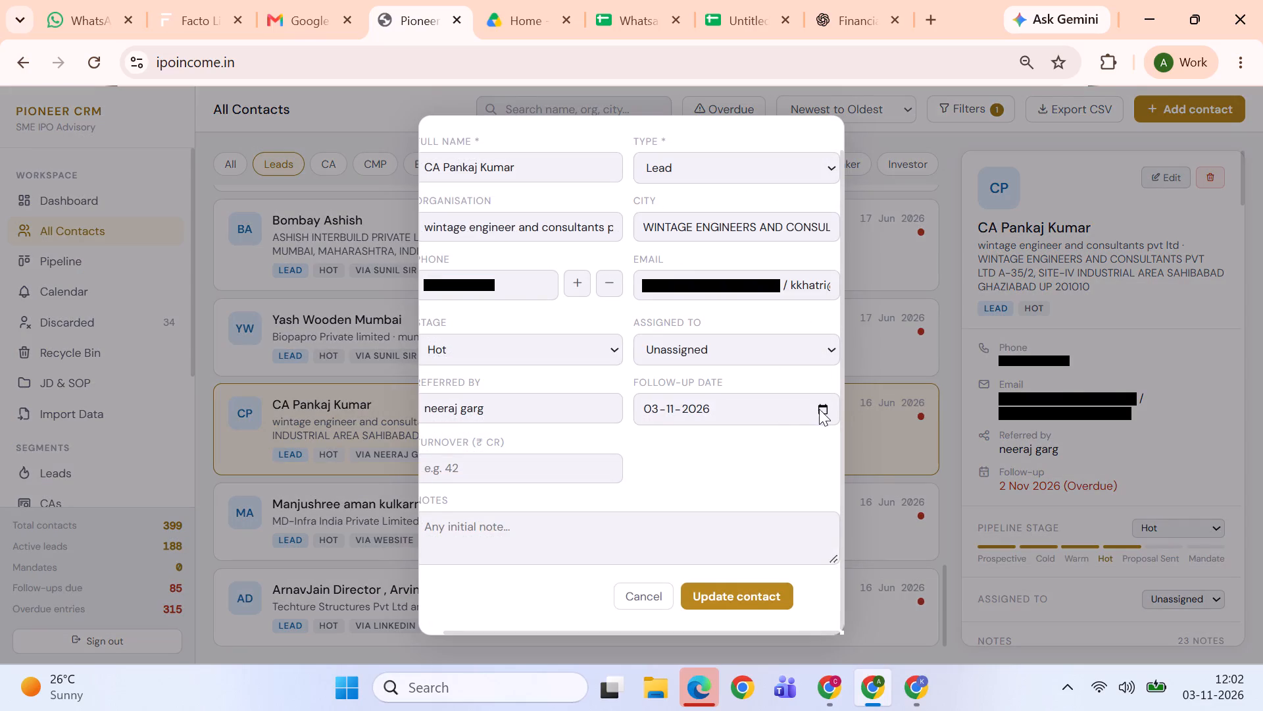
{"action": "left_click", "coordinate": [821, 406]}
{"action": "left_click", "coordinate": [708, 257]}
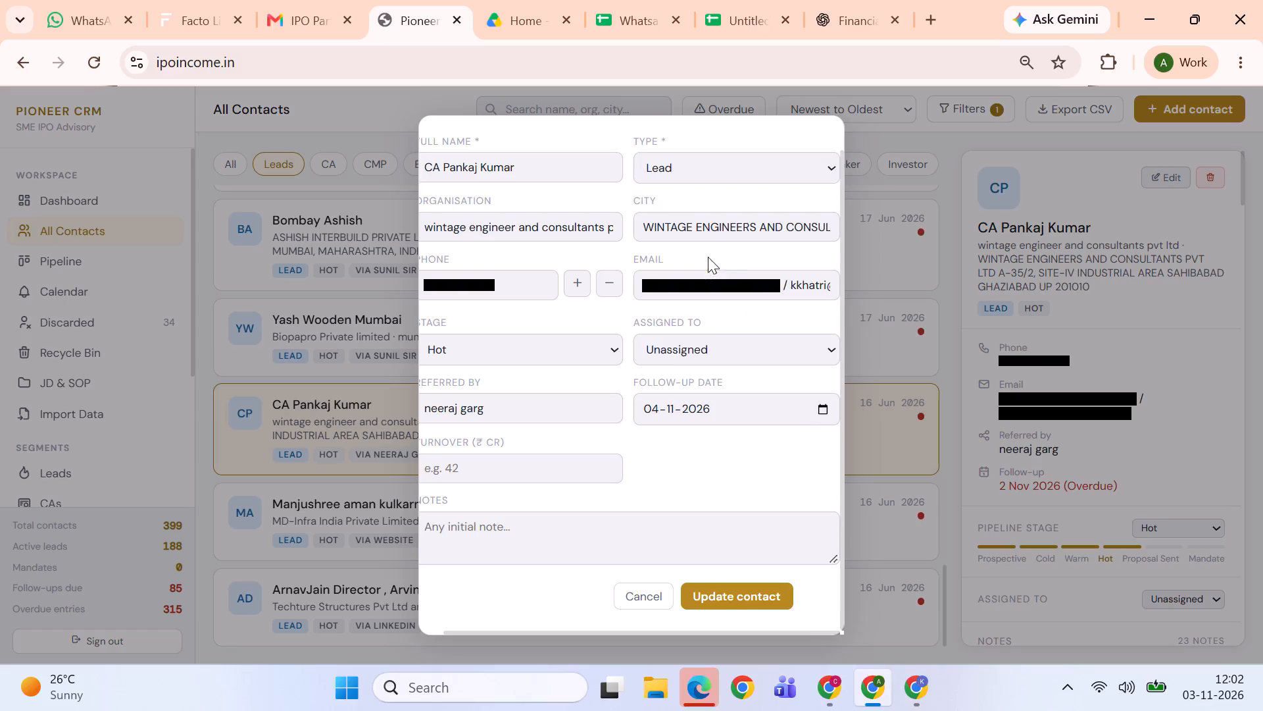
{"action": "left_click", "coordinate": [738, 593]}
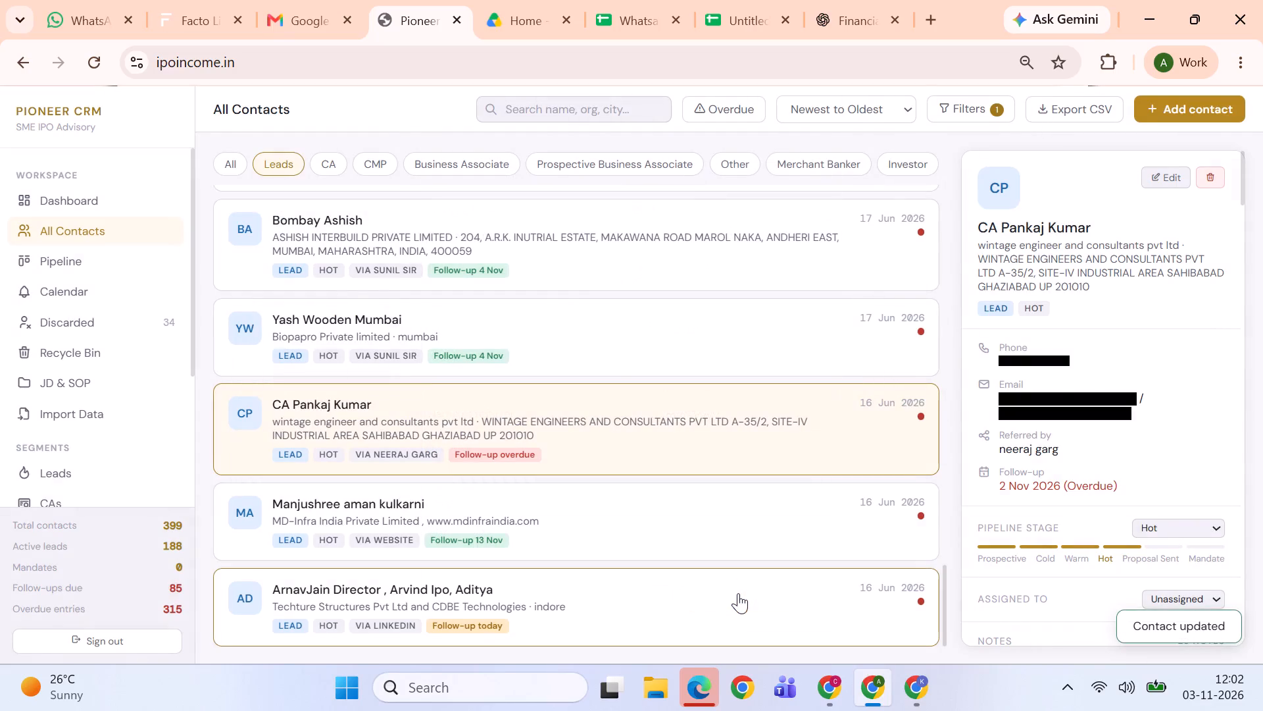
Review the notes of the Biopapro Private limited lead, set its follow-up date to 13-11-2026 and update the contact.
{"action": "left_click", "coordinate": [768, 331]}
{"action": "scroll", "coordinate": [1063, 460], "scroll_direction": "down", "scroll_amount": 2}
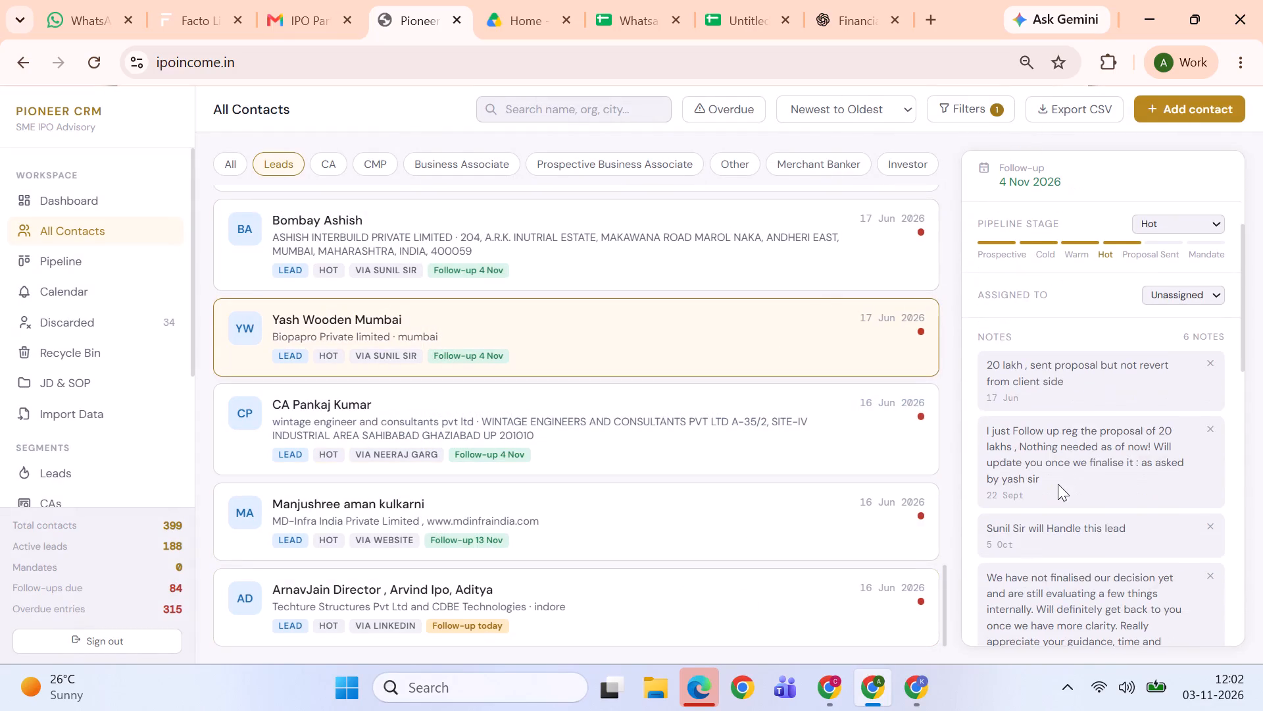
{"action": "scroll", "coordinate": [1058, 484], "scroll_direction": "down", "scroll_amount": 6}
{"action": "scroll", "coordinate": [1058, 484], "scroll_direction": "up", "scroll_amount": 2}
{"action": "scroll", "coordinate": [1103, 447], "scroll_direction": "up", "scroll_amount": 1}
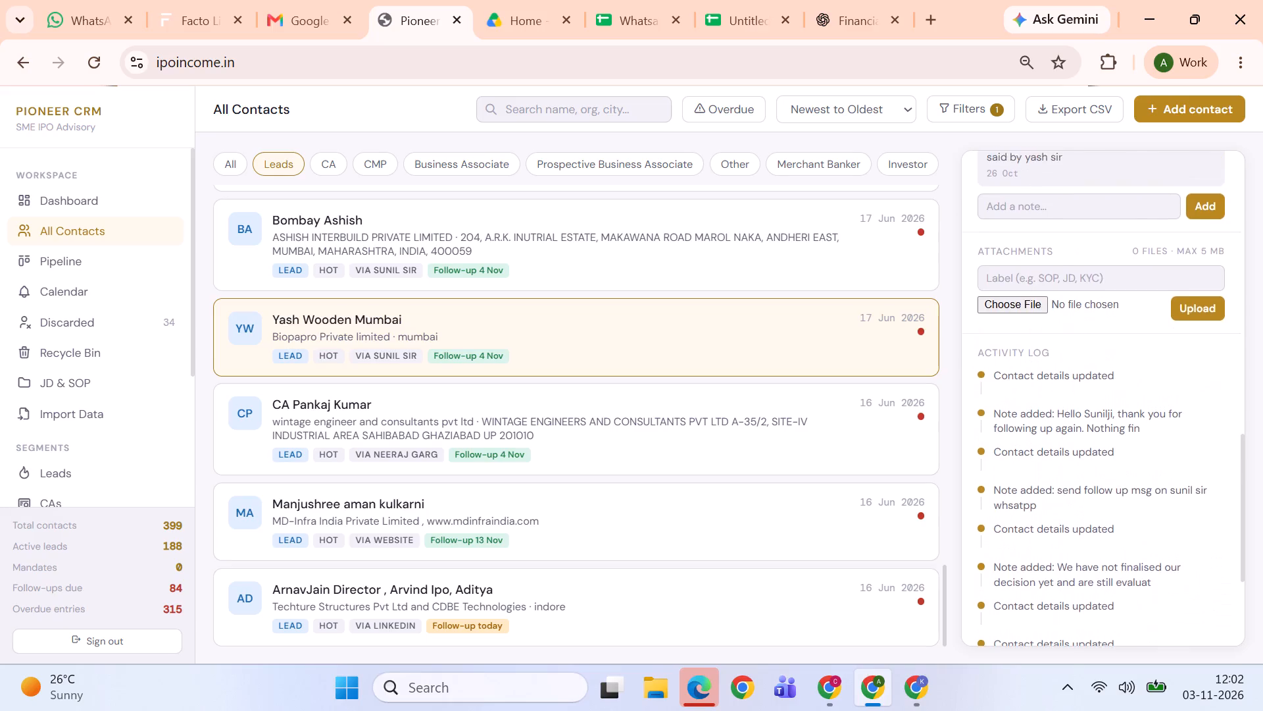
{"action": "scroll", "coordinate": [1103, 447], "scroll_direction": "up", "scroll_amount": 2}
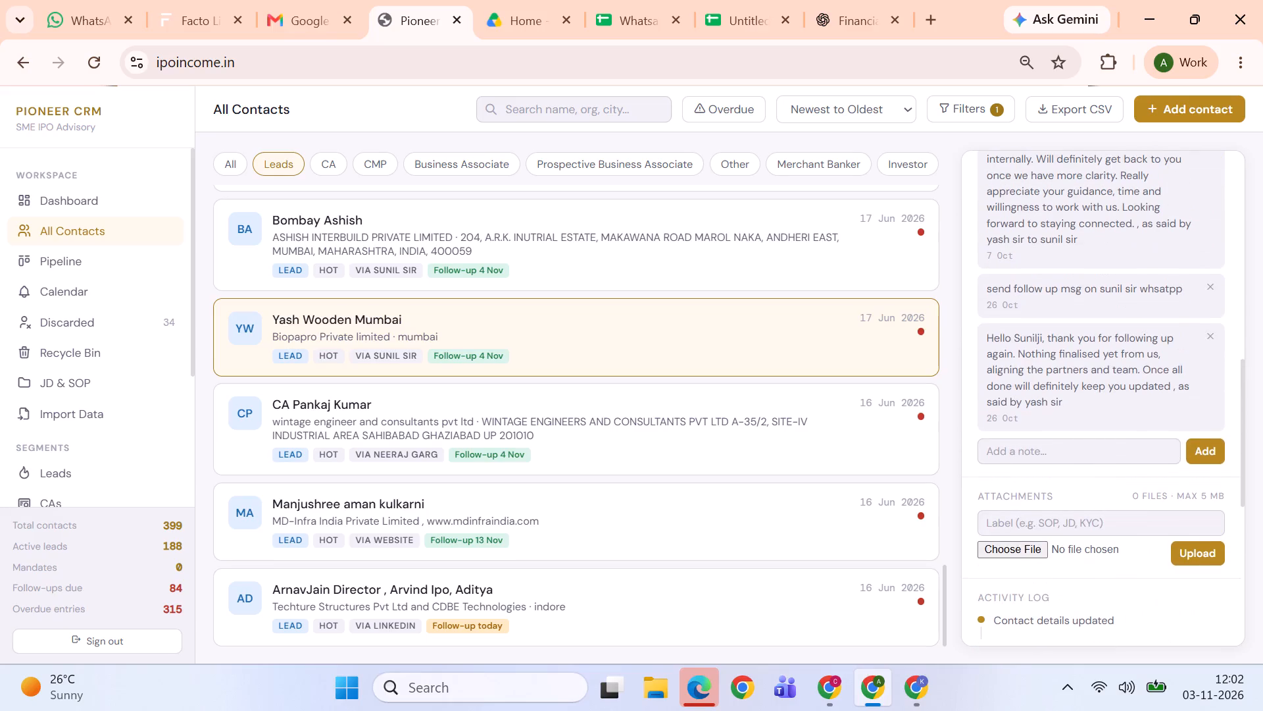
{"action": "scroll", "coordinate": [1103, 447], "scroll_direction": "up", "scroll_amount": 5}
{"action": "left_click", "coordinate": [1164, 172]}
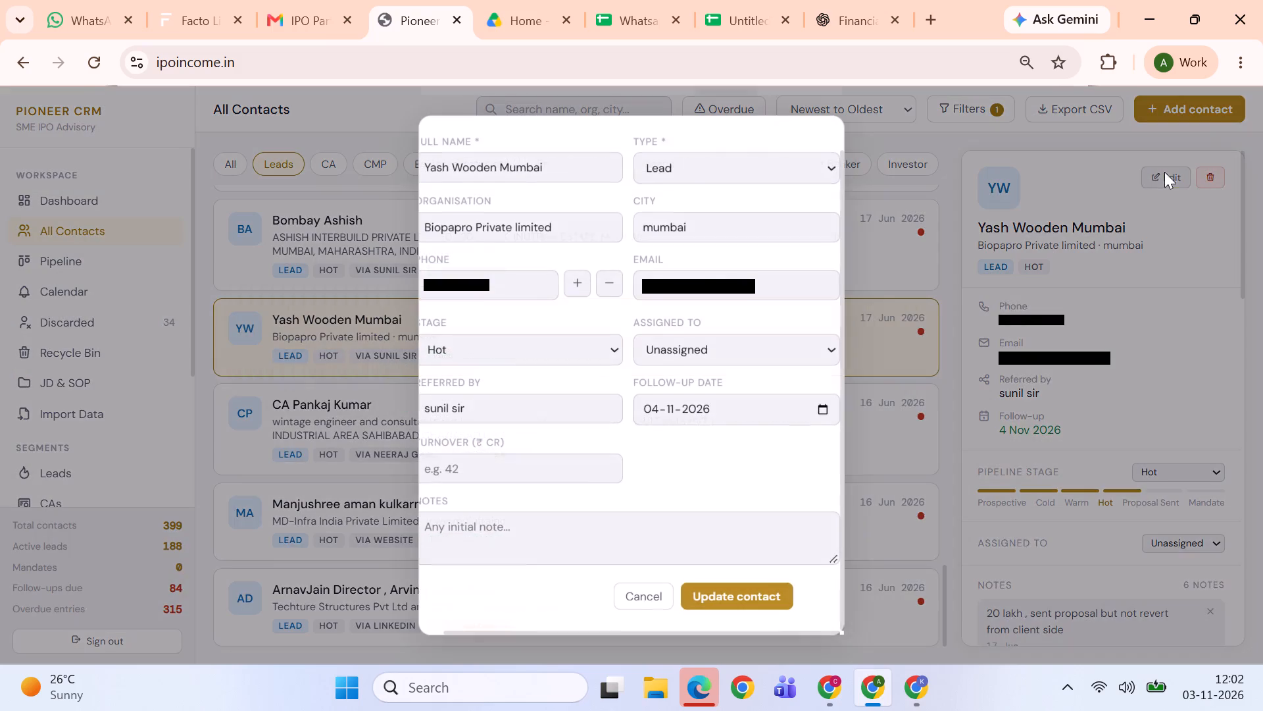
{"action": "left_click", "coordinate": [824, 407]}
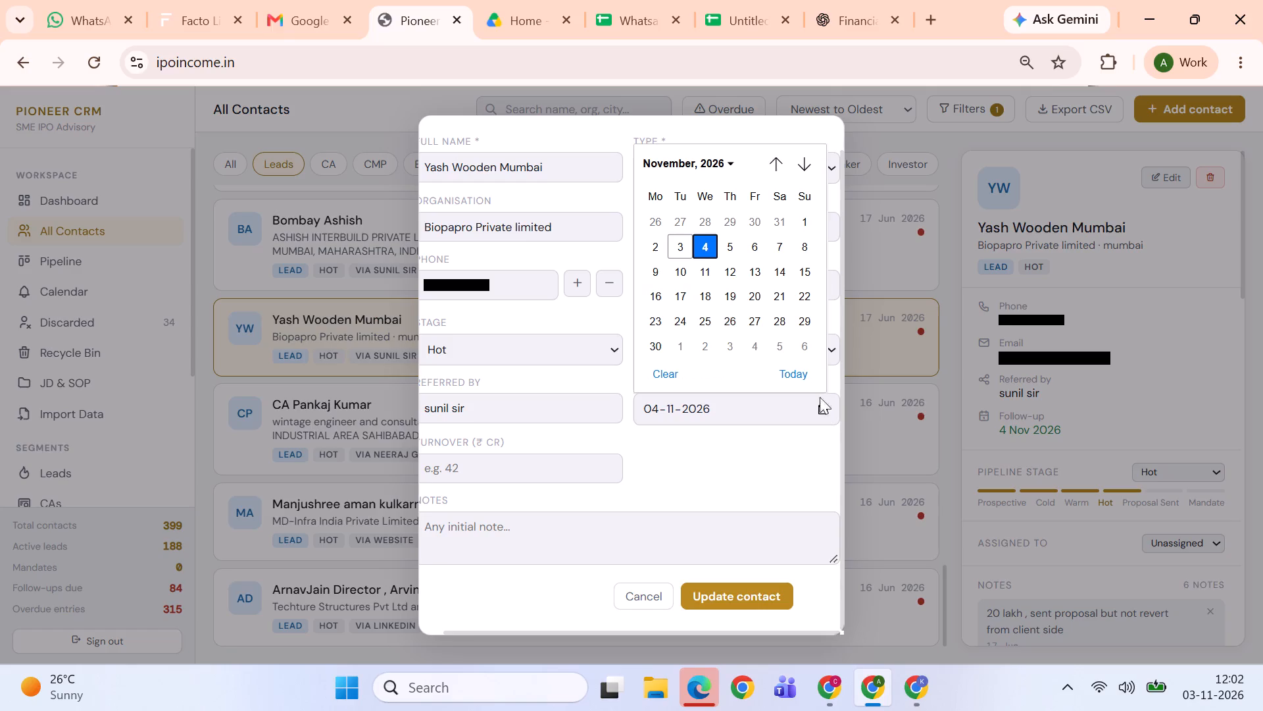
{"action": "left_click", "coordinate": [756, 269]}
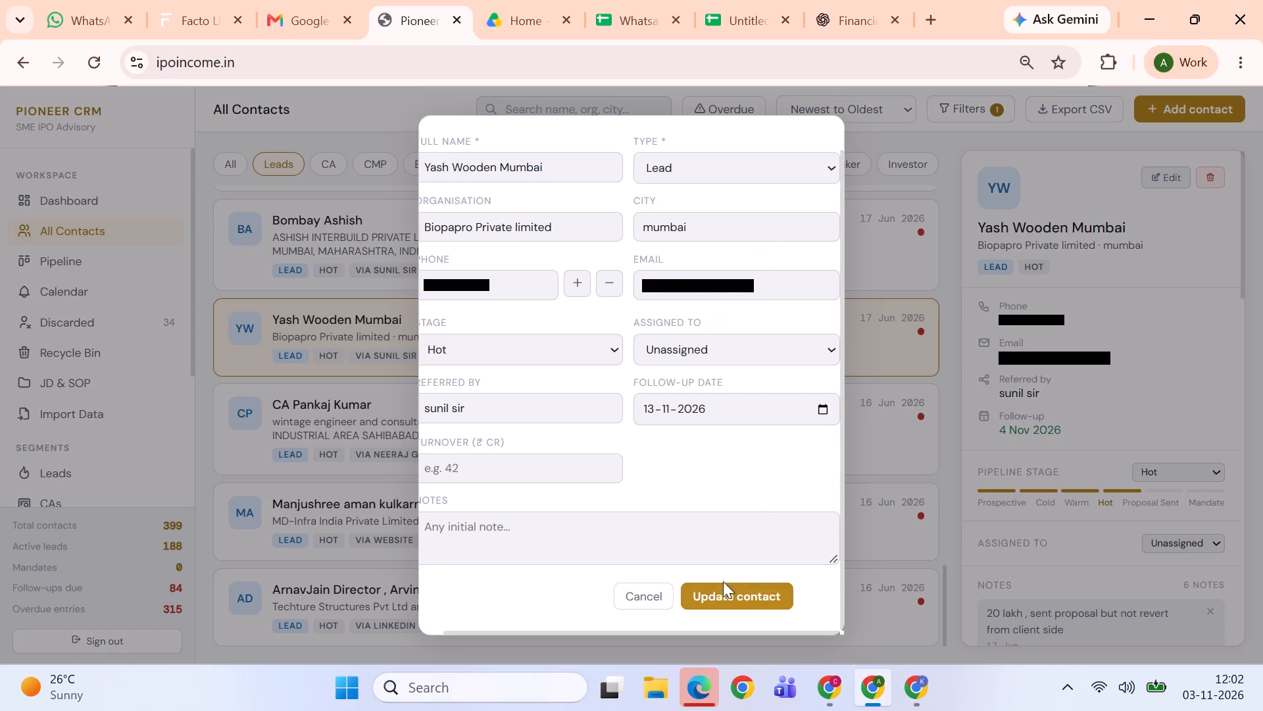
{"action": "double_click", "coordinate": [723, 587]}
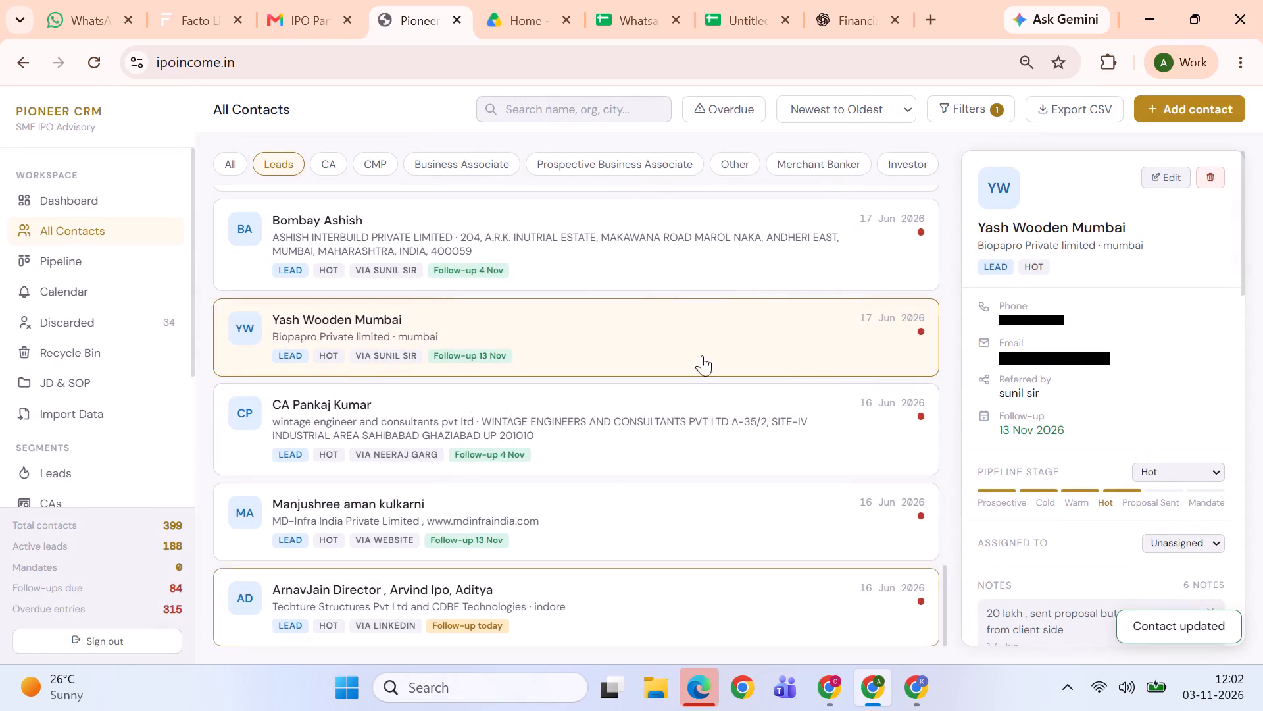
Review the Ashish Interbuild Private Limited lead's call history and enter the new note "not ans my call".
{"action": "left_click", "coordinate": [745, 267]}
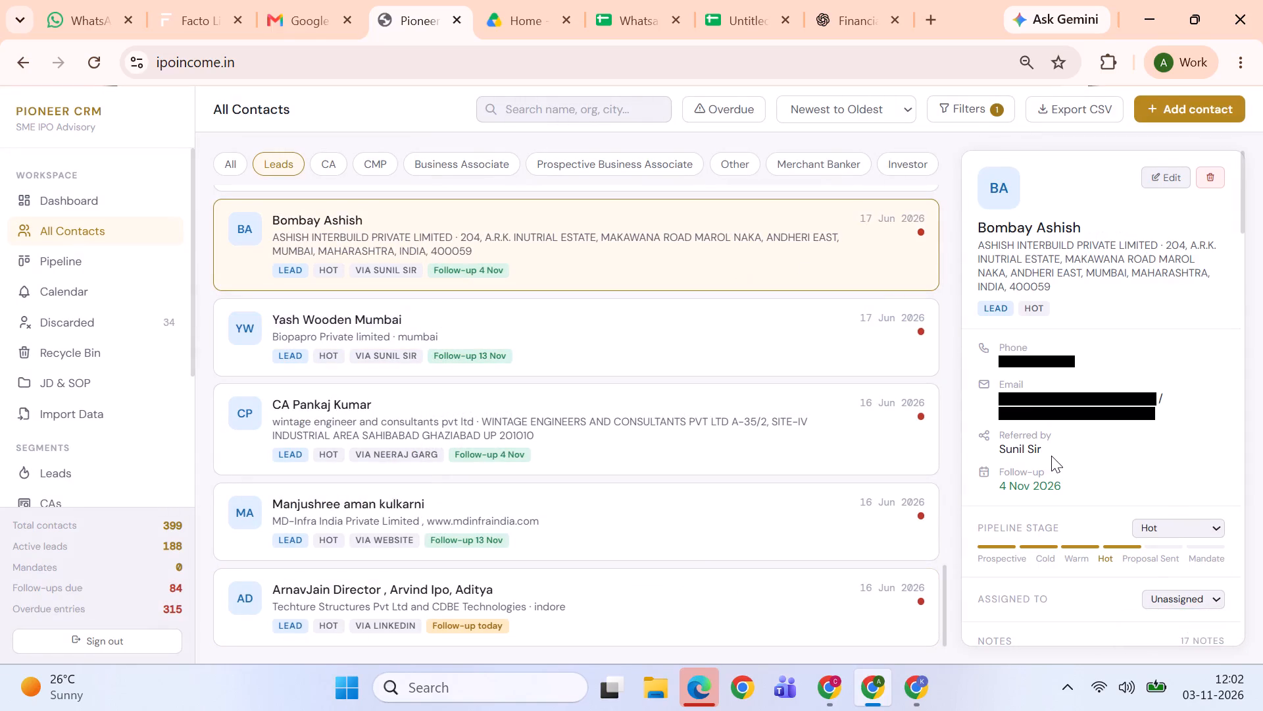
{"action": "scroll", "coordinate": [1051, 456], "scroll_direction": "down", "scroll_amount": 6}
{"action": "scroll", "coordinate": [1051, 456], "scroll_direction": "up", "scroll_amount": 1}
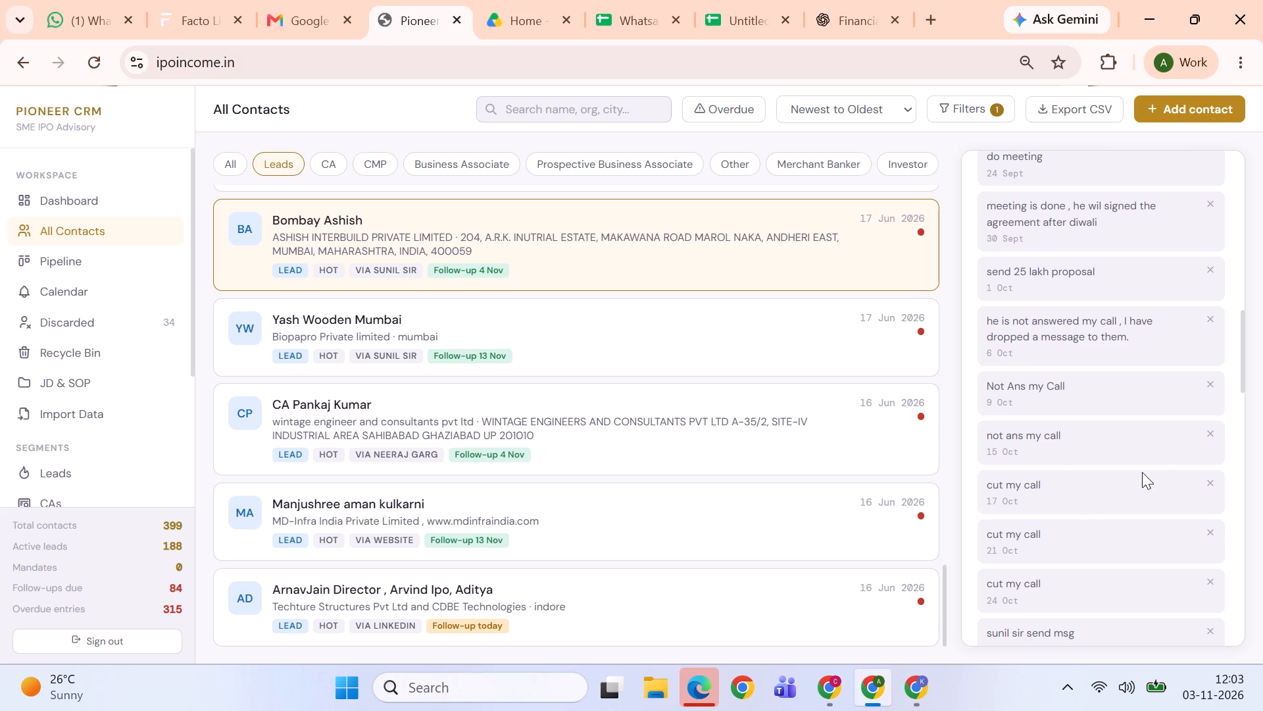
{"action": "scroll", "coordinate": [1142, 472], "scroll_direction": "up", "scroll_amount": 2}
{"action": "scroll", "coordinate": [1078, 461], "scroll_direction": "down", "scroll_amount": 1}
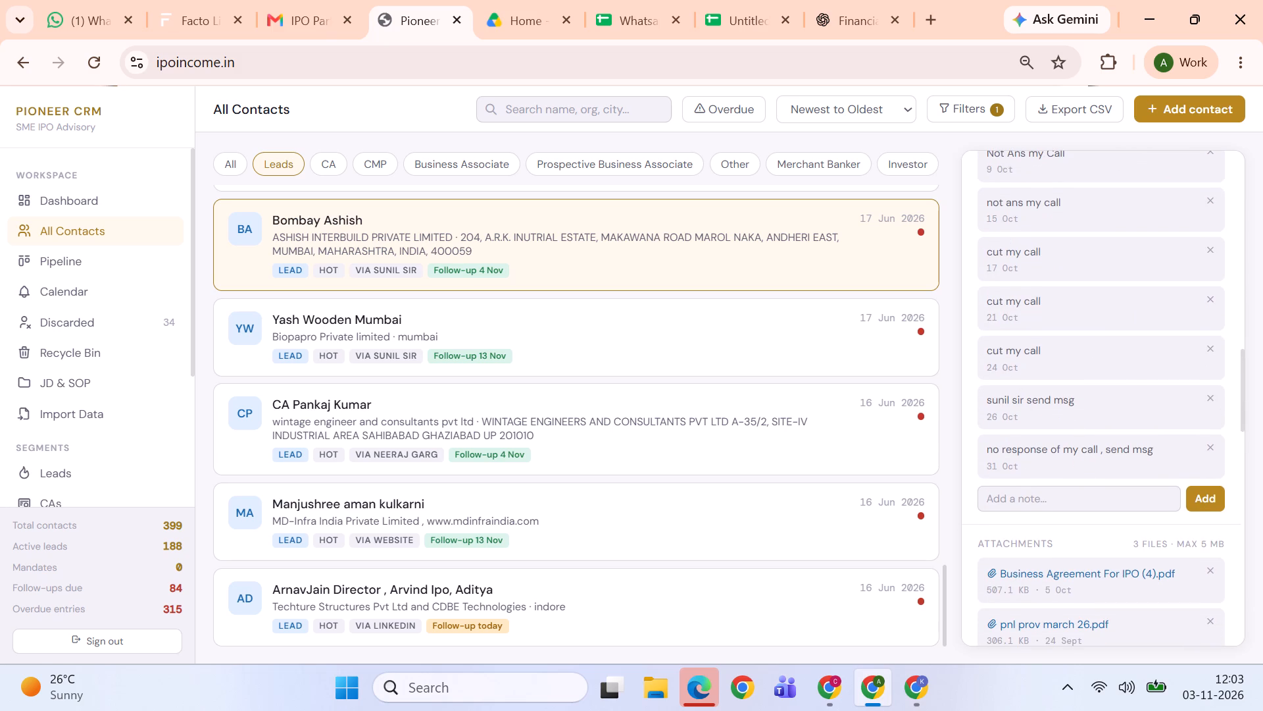
{"action": "left_click", "coordinate": [1042, 491]}
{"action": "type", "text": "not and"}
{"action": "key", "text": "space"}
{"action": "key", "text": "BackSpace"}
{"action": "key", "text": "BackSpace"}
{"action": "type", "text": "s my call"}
{"action": "left_click", "coordinate": [951, 494]}
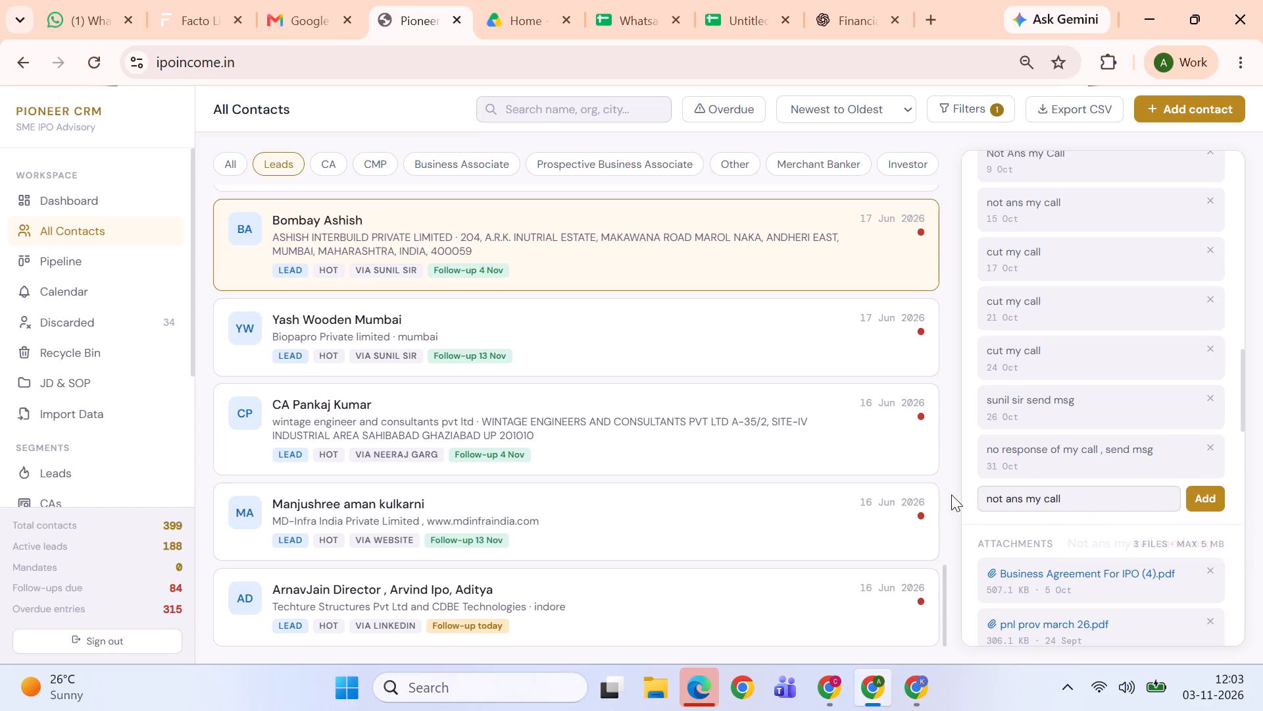
Add the drafted note "not ans my call" to the Ashish Interbuild Private Limited lead.
{"action": "left_click", "coordinate": [1191, 497]}
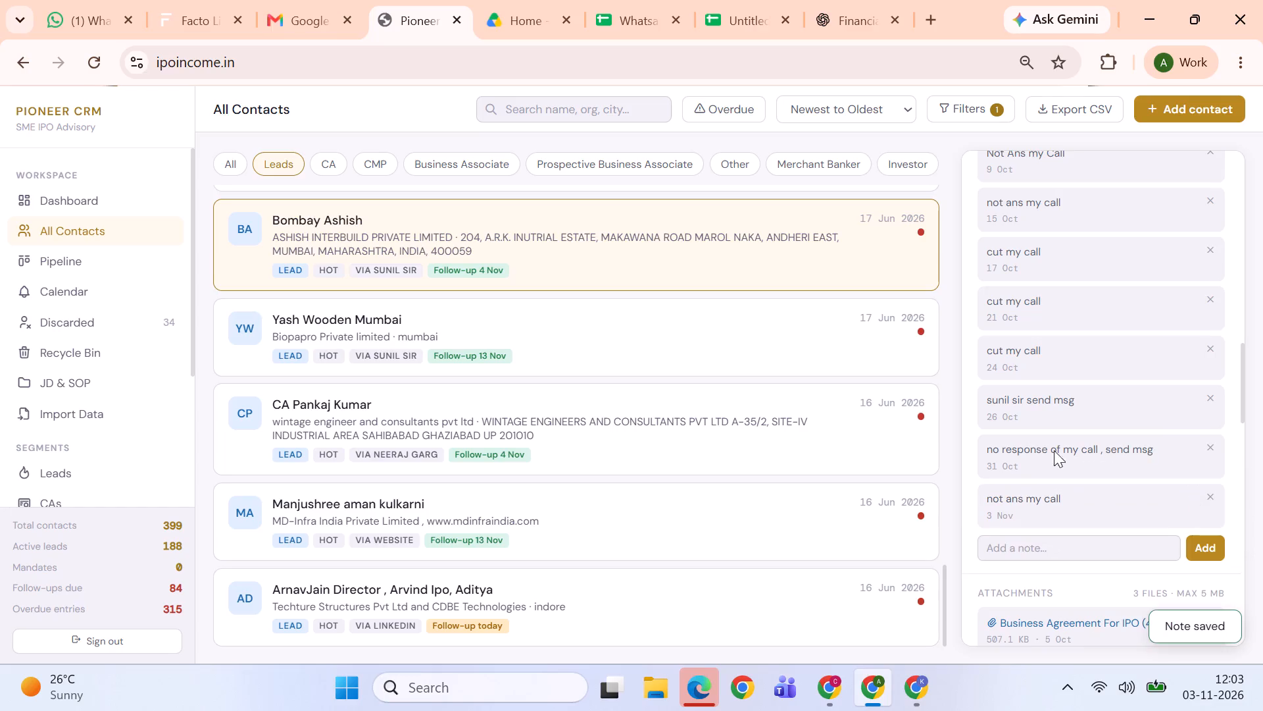
{"action": "scroll", "coordinate": [1054, 452], "scroll_direction": "up", "scroll_amount": 6}
{"action": "left_click", "coordinate": [1164, 165]}
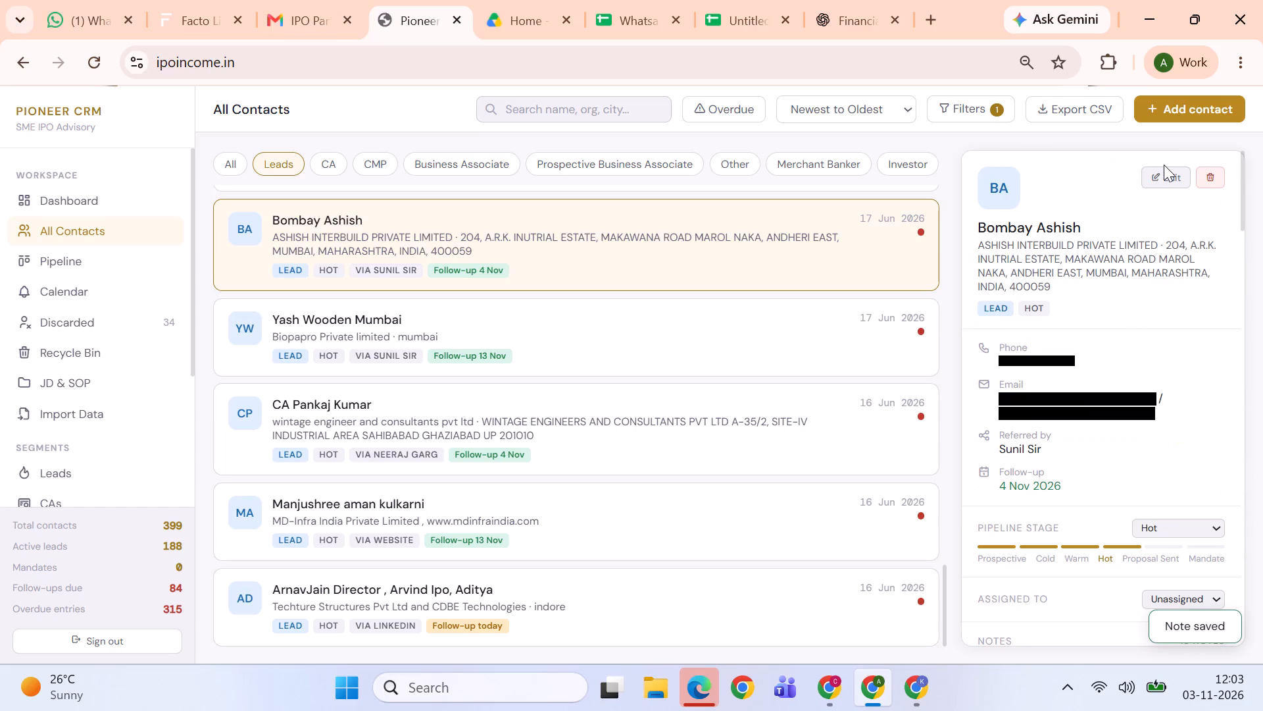
{"action": "left_click", "coordinate": [1166, 171]}
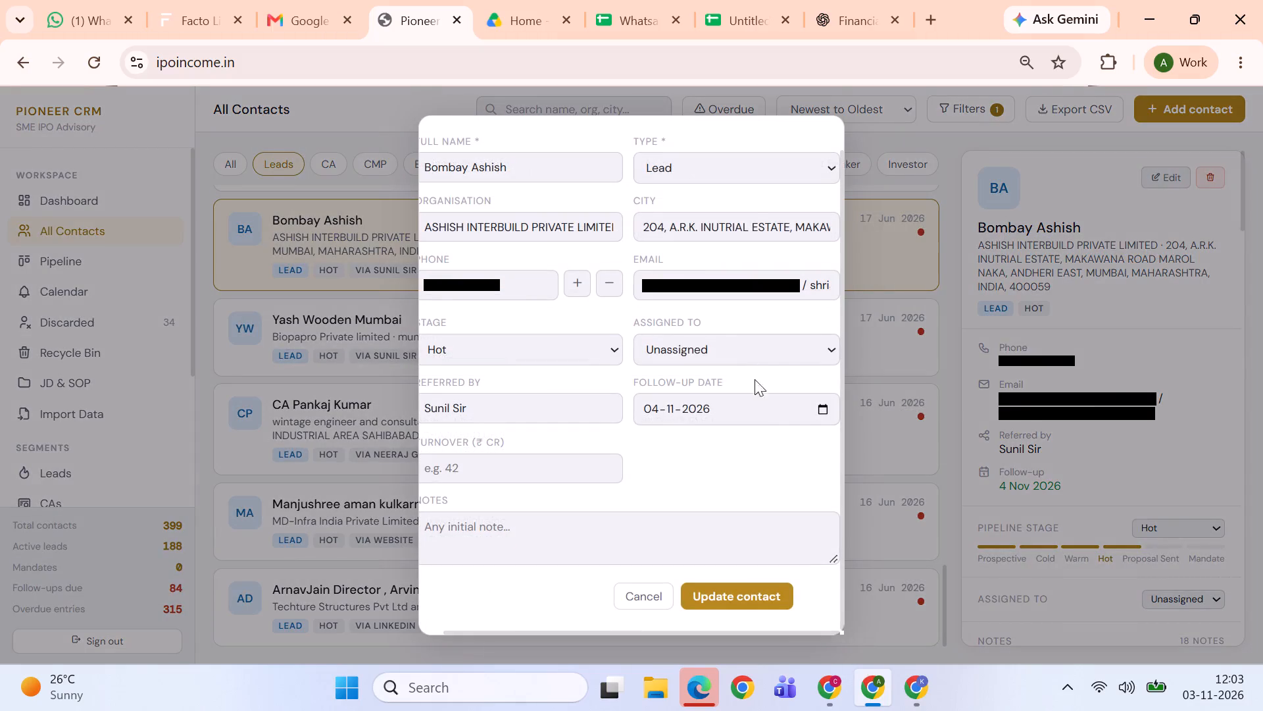
{"action": "left_click", "coordinate": [818, 401]}
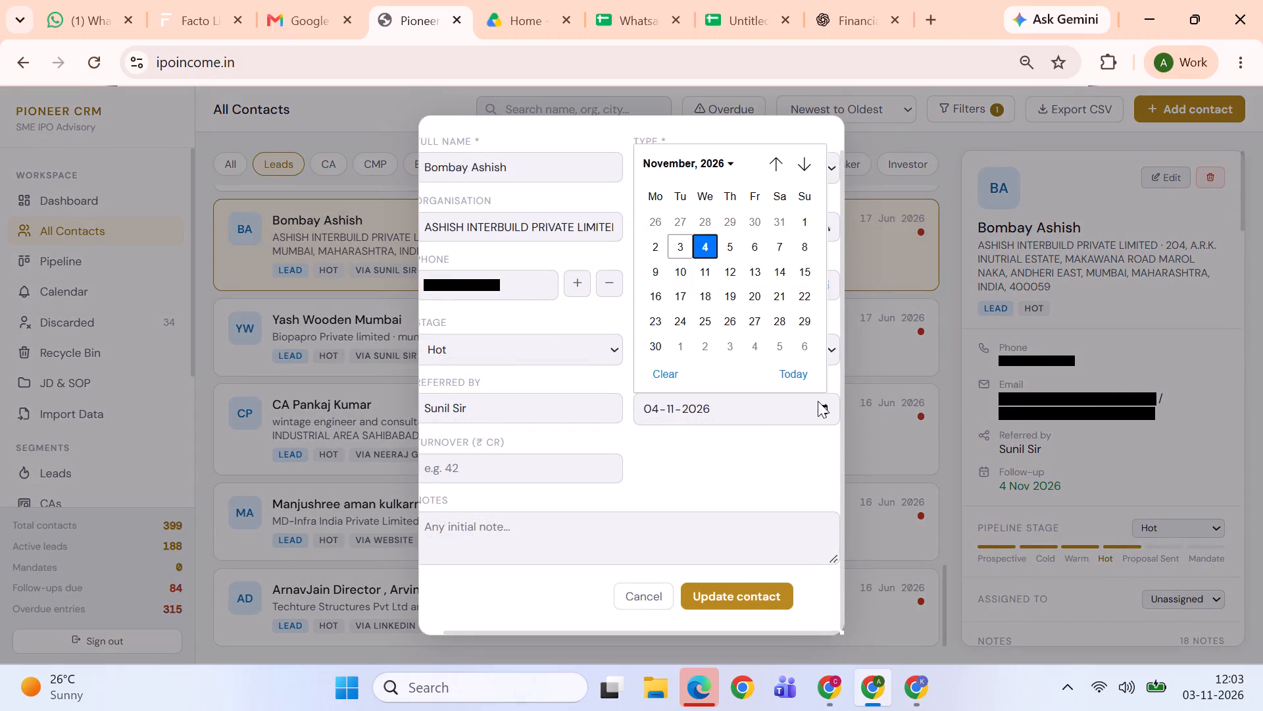
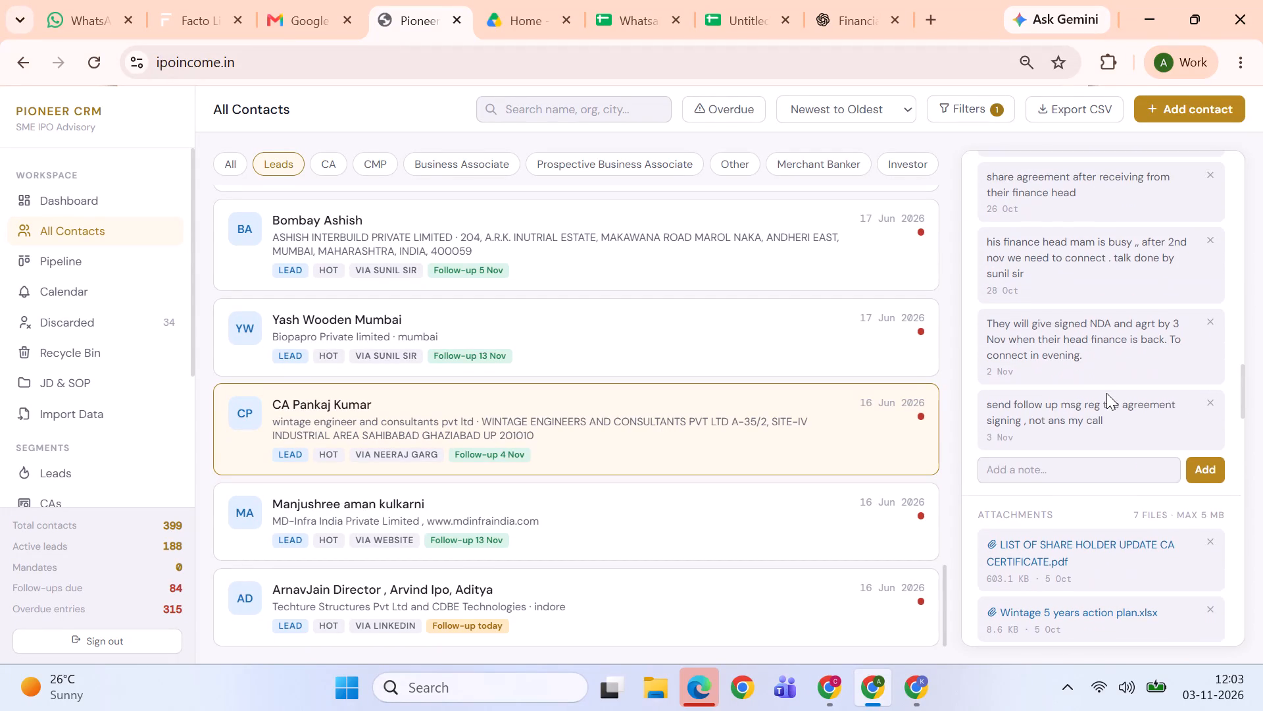
Enter the copied reply beginning "now I am waiting of Management" as a new Wintage Engineers lead note, followed by "said by pankaj sir".
{"action": "left_click", "coordinate": [1076, 470]}
{"action": "key", "text": "ctrl+v"}
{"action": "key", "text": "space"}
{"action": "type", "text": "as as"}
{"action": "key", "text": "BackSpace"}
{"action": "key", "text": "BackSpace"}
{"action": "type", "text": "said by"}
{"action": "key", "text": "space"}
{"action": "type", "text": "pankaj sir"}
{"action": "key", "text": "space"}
{"action": "left_click_drag", "start_coordinate": [1097, 510], "coordinate": [1135, 496]}
{"action": "left_click", "coordinate": [1135, 496]}
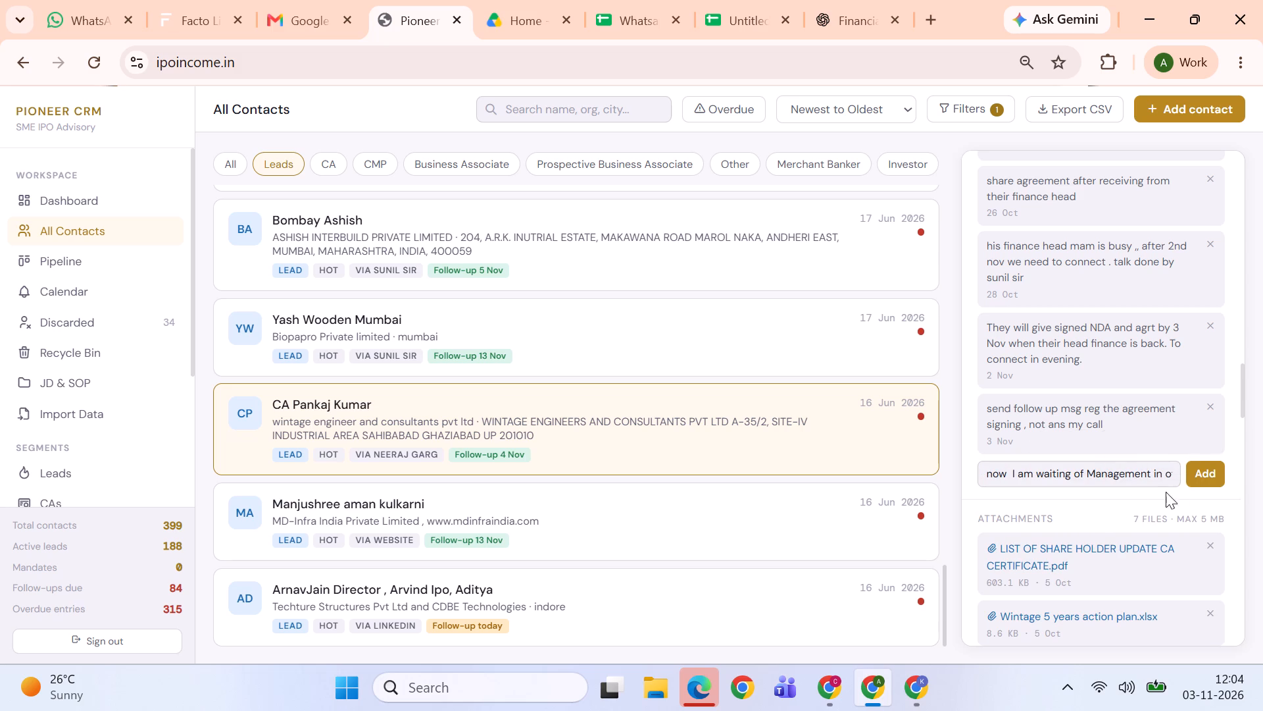
Add the note "now I am waiting of Management in office they have not came till now Thank you as said by pankaj sir" to the Wintage Engineers lead.
{"action": "left_click", "coordinate": [1200, 477]}
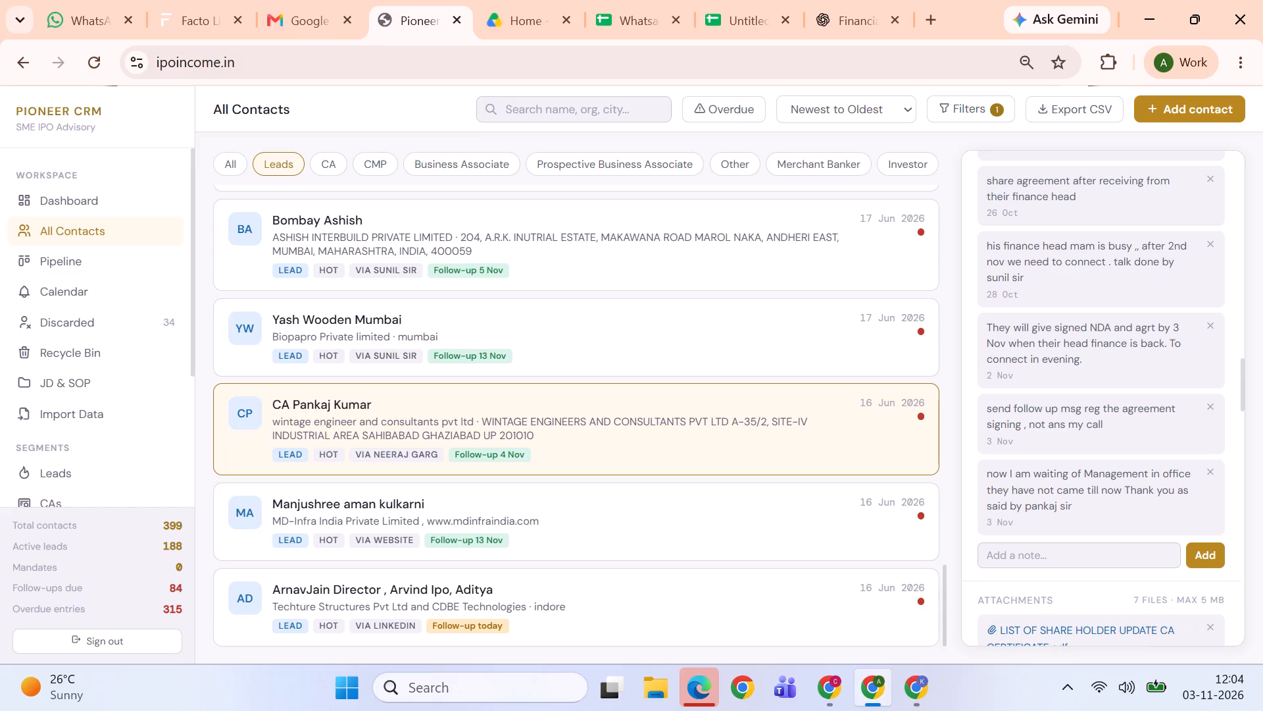
Look through the hot leads from Ashish Interbuild up to Bittu tikki wala, checking their follow-up dates and the m - swasth solutions notes.
{"action": "scroll", "coordinate": [812, 353], "scroll_direction": "up", "scroll_amount": 2}
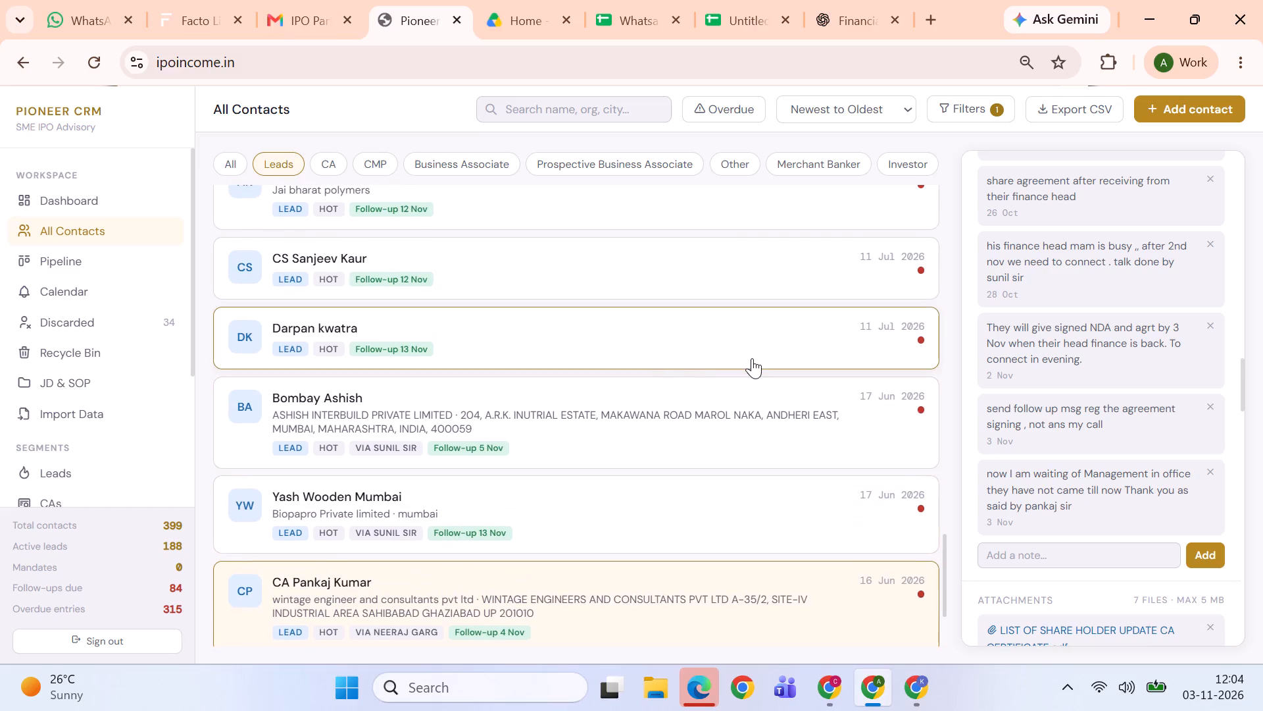
{"action": "left_click", "coordinate": [769, 448]}
{"action": "left_click", "coordinate": [813, 333]}
{"action": "left_click", "coordinate": [705, 255]}
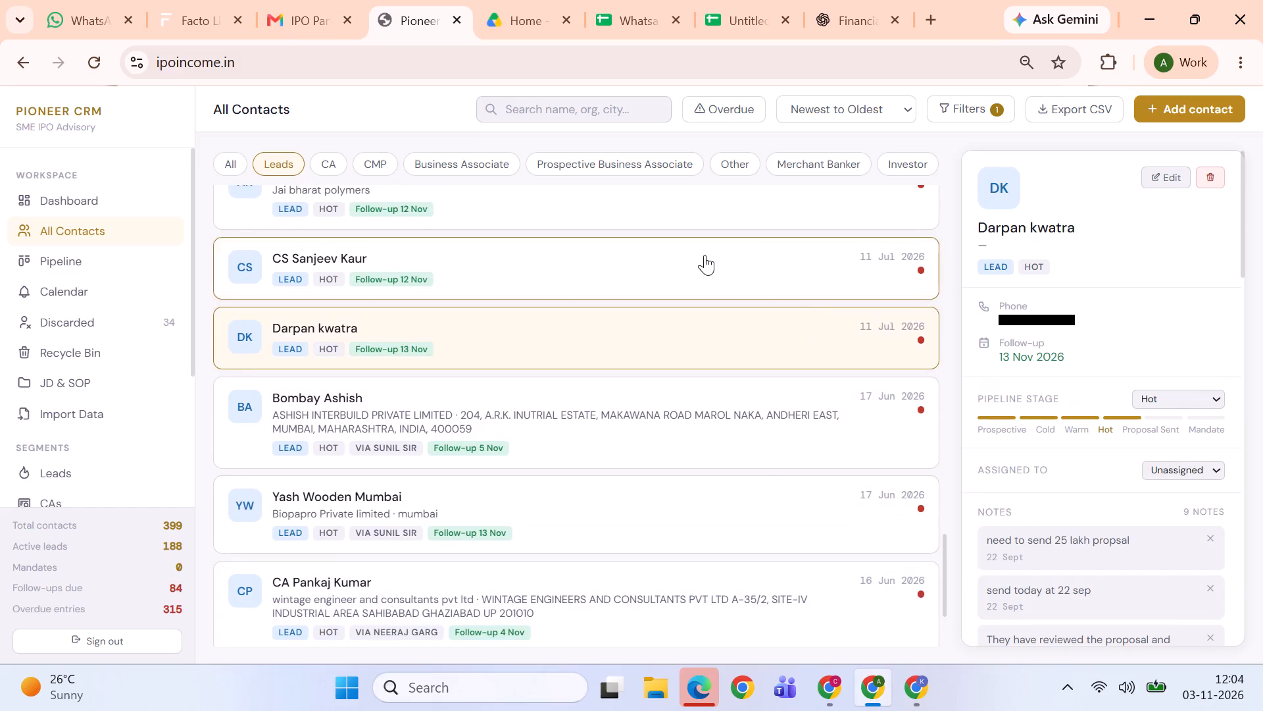
{"action": "scroll", "coordinate": [705, 255], "scroll_direction": "up", "scroll_amount": 2}
{"action": "left_click", "coordinate": [720, 330]}
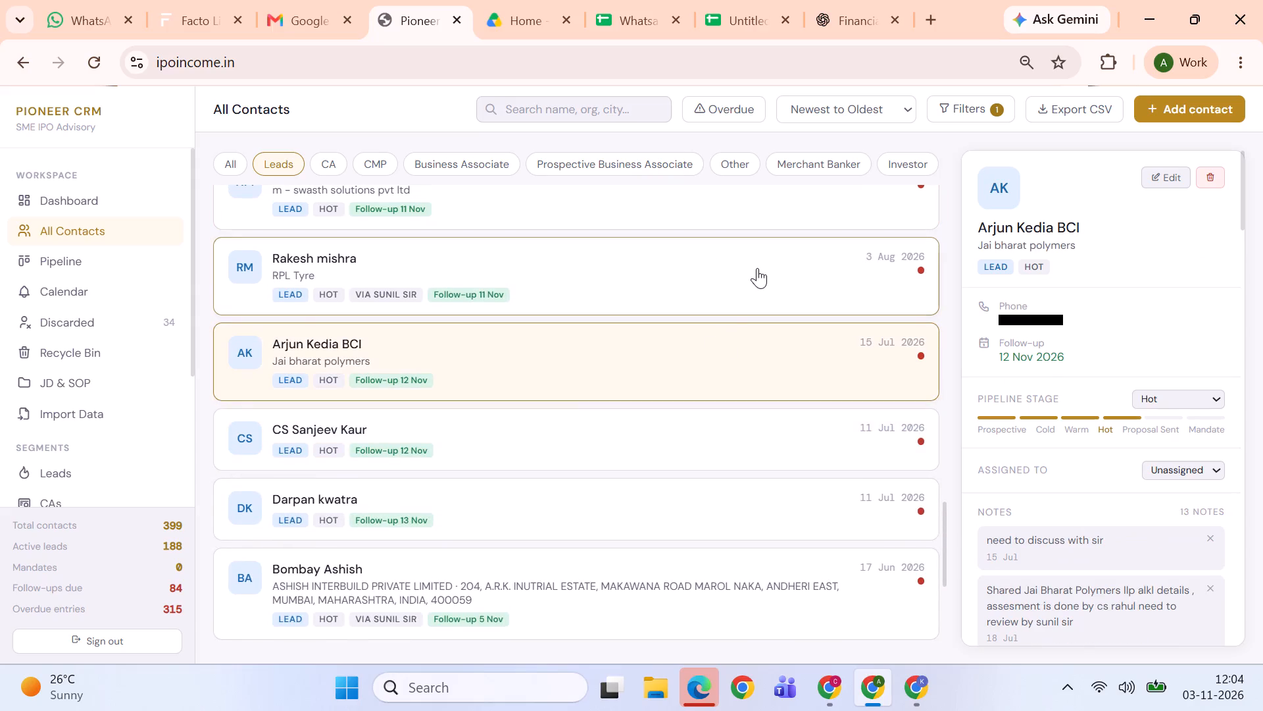
{"action": "left_click", "coordinate": [757, 268]}
{"action": "scroll", "coordinate": [757, 268], "scroll_direction": "up", "scroll_amount": 1}
{"action": "left_click", "coordinate": [624, 350]}
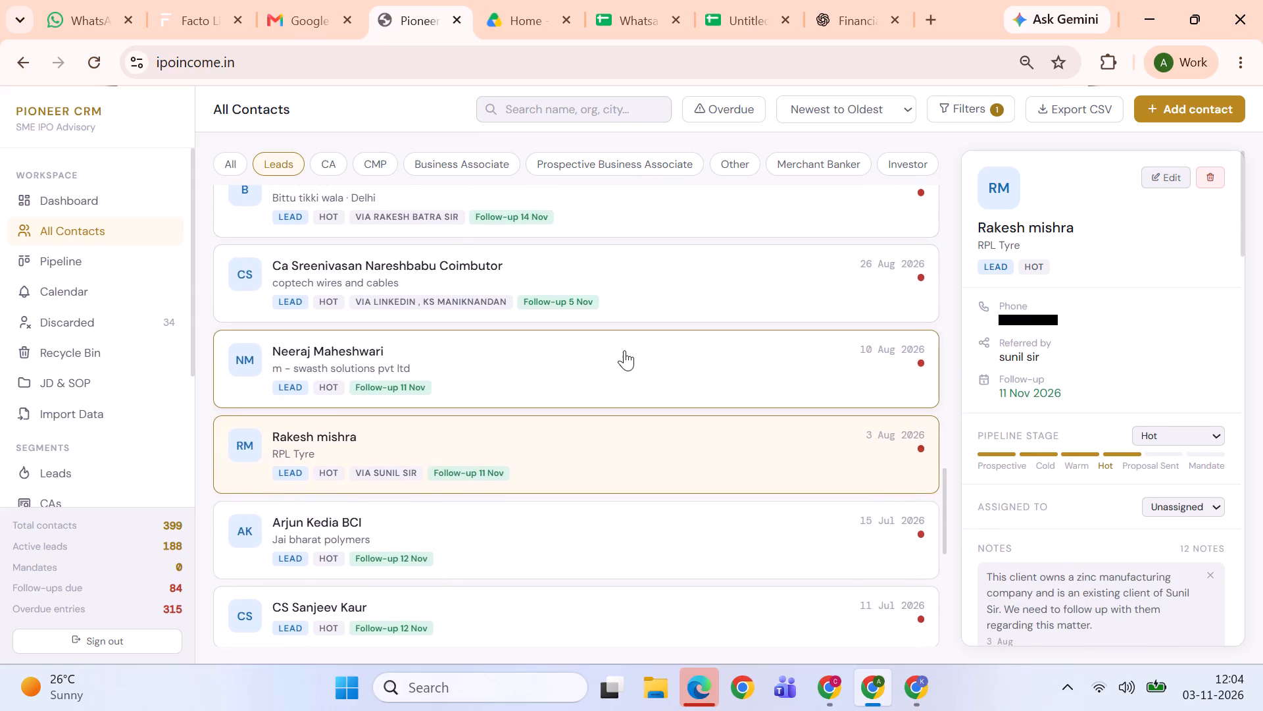
{"action": "scroll", "coordinate": [1003, 442], "scroll_direction": "down", "scroll_amount": 2}
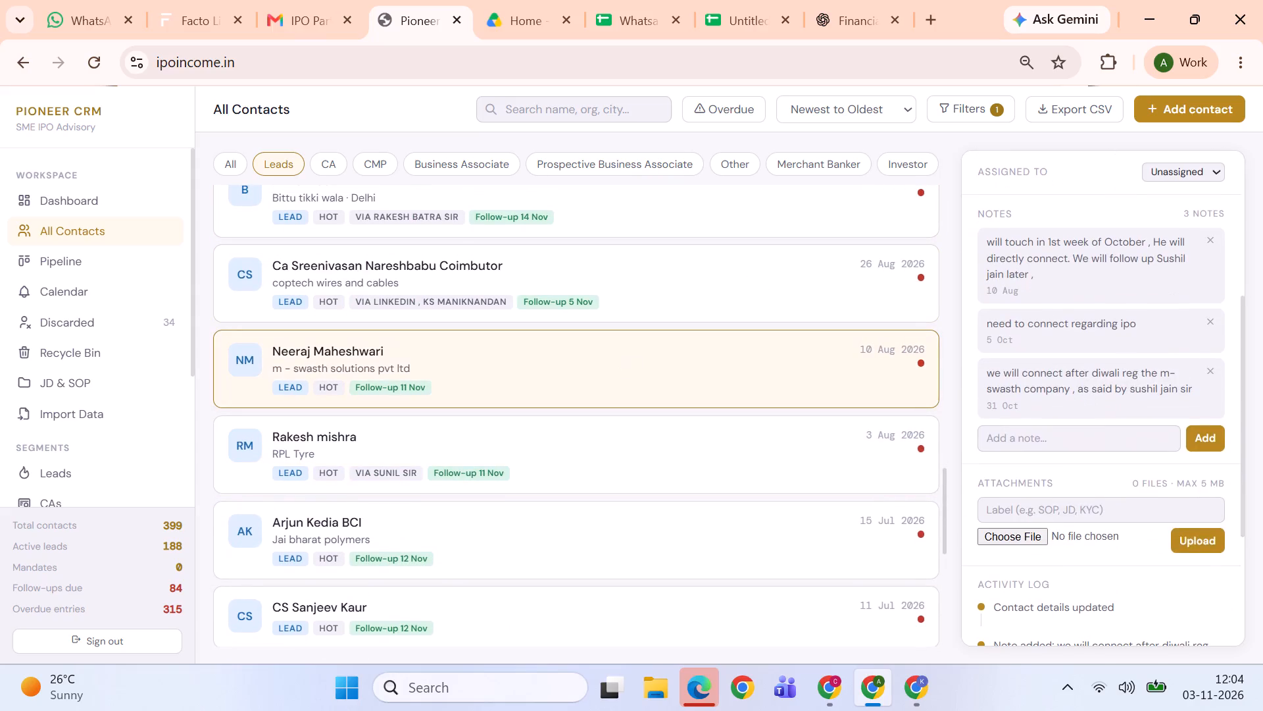
{"action": "left_click", "coordinate": [774, 294]}
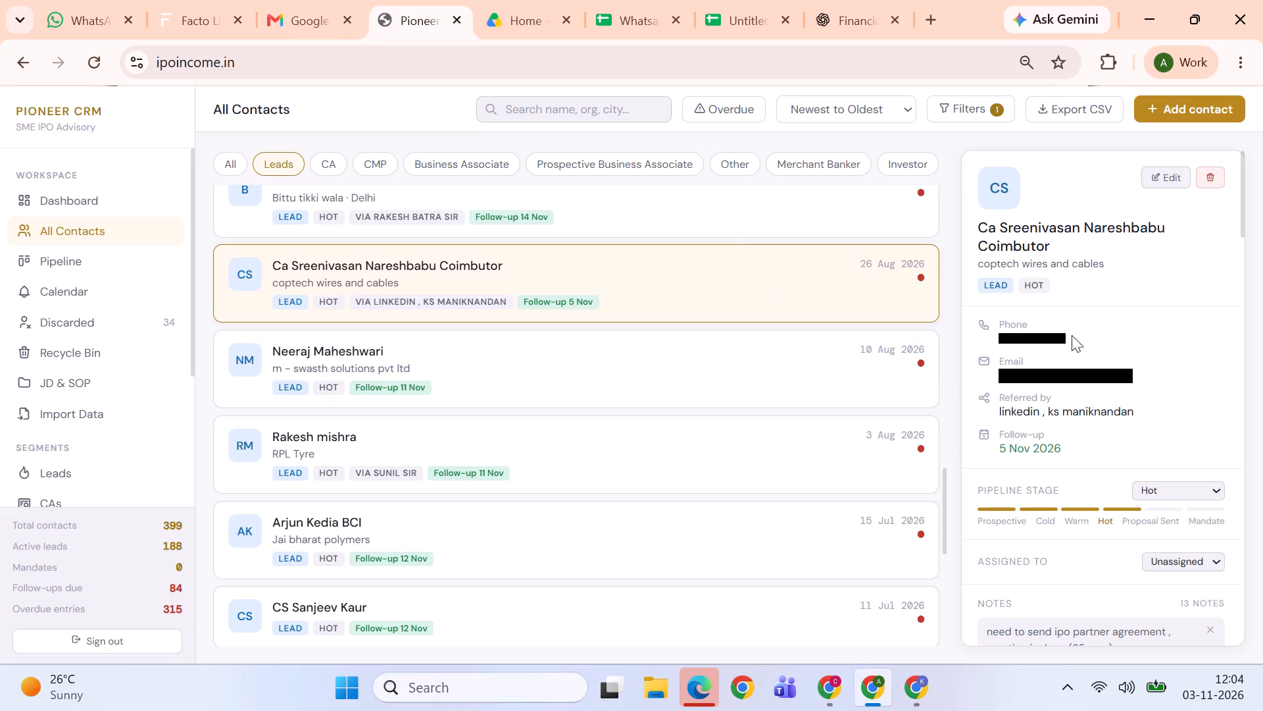
{"action": "scroll", "coordinate": [856, 272], "scroll_direction": "up", "scroll_amount": 1}
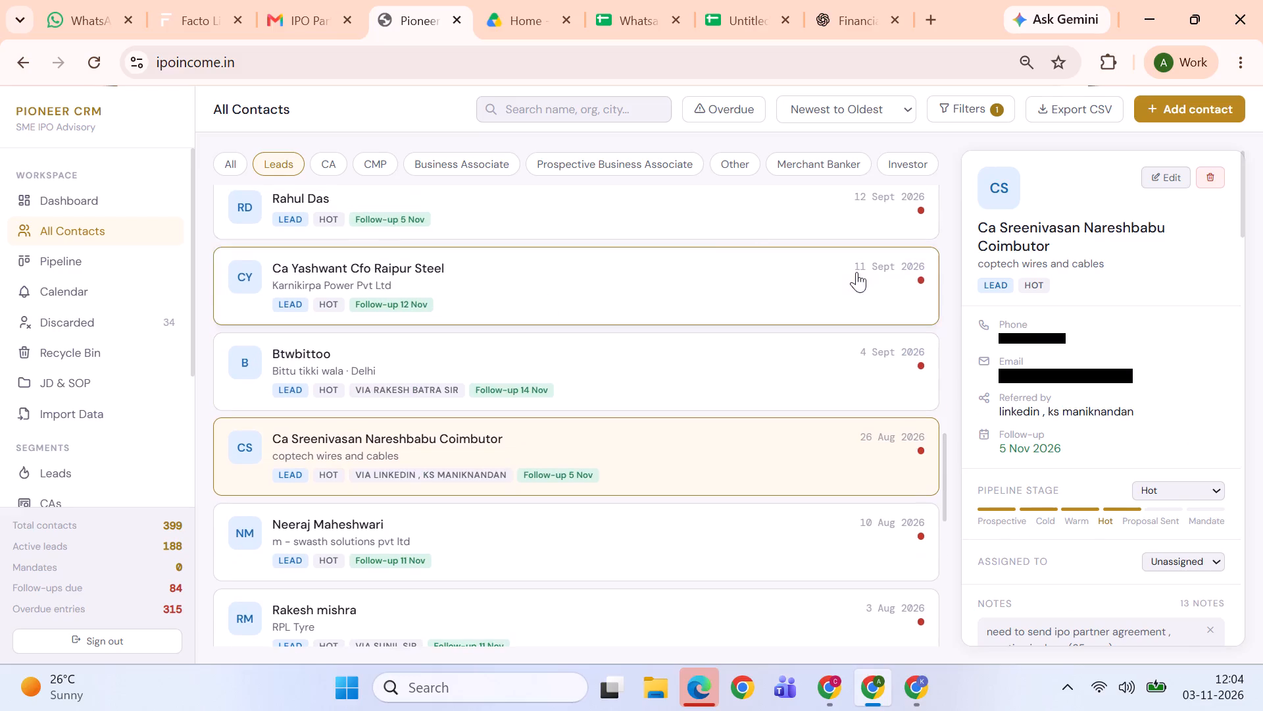
{"action": "left_click", "coordinate": [716, 352]}
Review the Karnikirpa Power Pvt Ltd lead's meeting minutes and follow-up notes through to the most recent entry.
{"action": "left_click", "coordinate": [737, 291]}
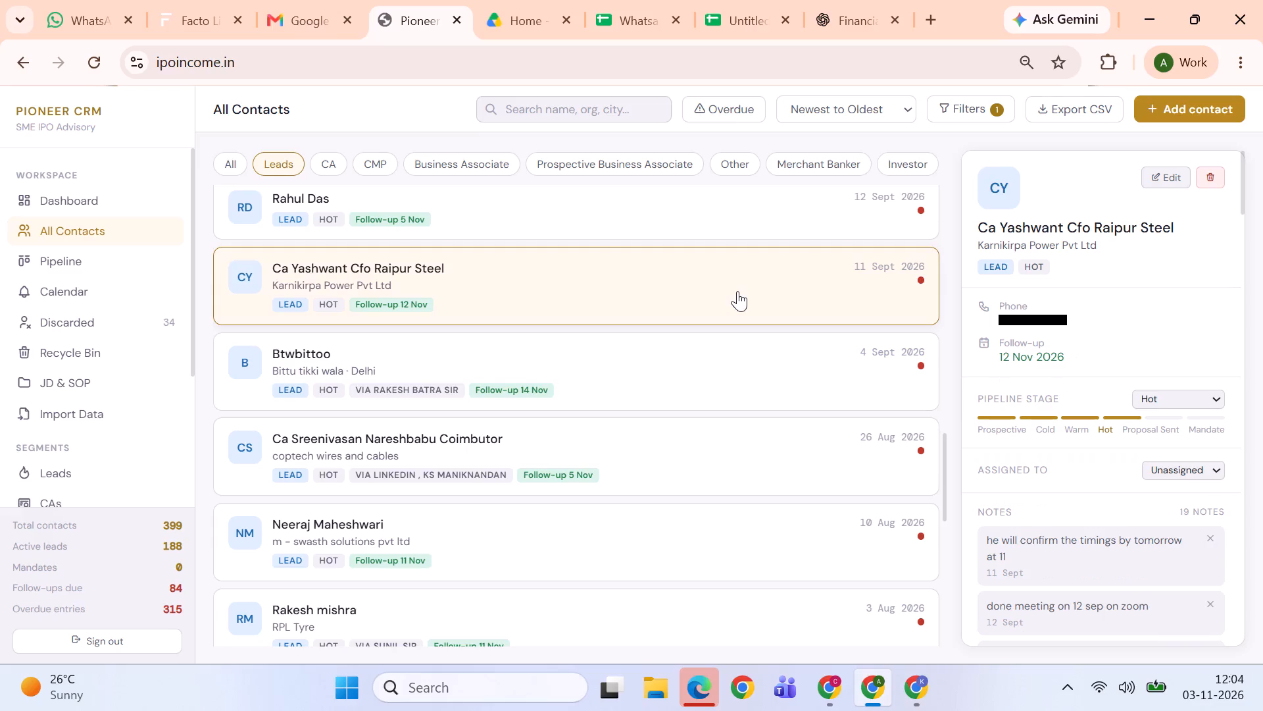
{"action": "scroll", "coordinate": [1175, 503], "scroll_direction": "down", "scroll_amount": 3}
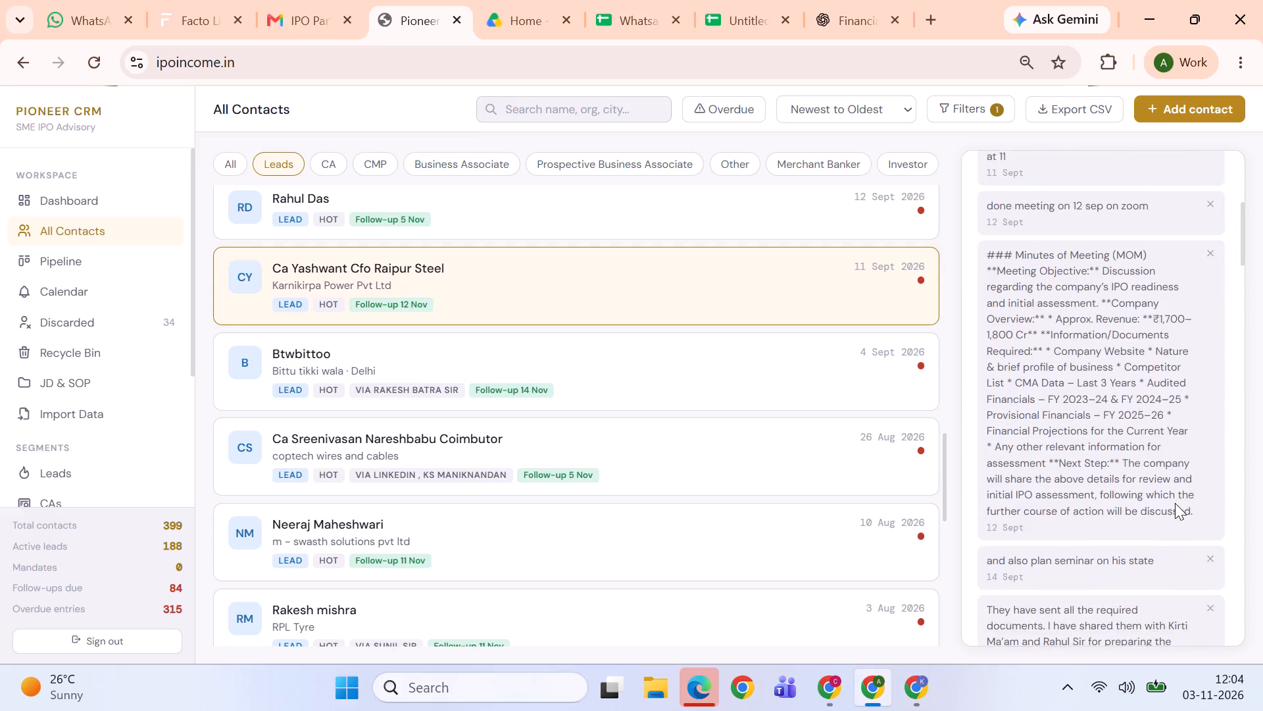
{"action": "scroll", "coordinate": [1175, 503], "scroll_direction": "down", "scroll_amount": 2}
{"action": "scroll", "coordinate": [1093, 459], "scroll_direction": "down", "scroll_amount": 4}
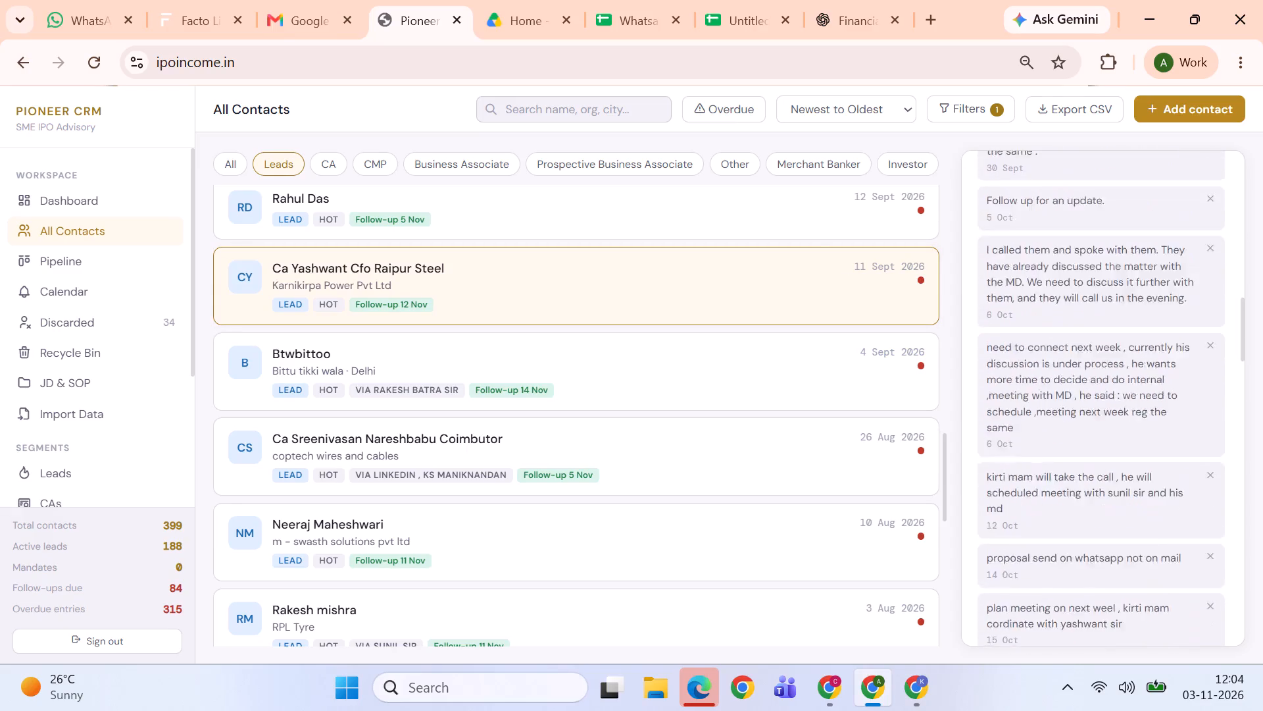
{"action": "scroll", "coordinate": [1093, 459], "scroll_direction": "down", "scroll_amount": 2}
{"action": "scroll", "coordinate": [1093, 459], "scroll_direction": "up", "scroll_amount": 1}
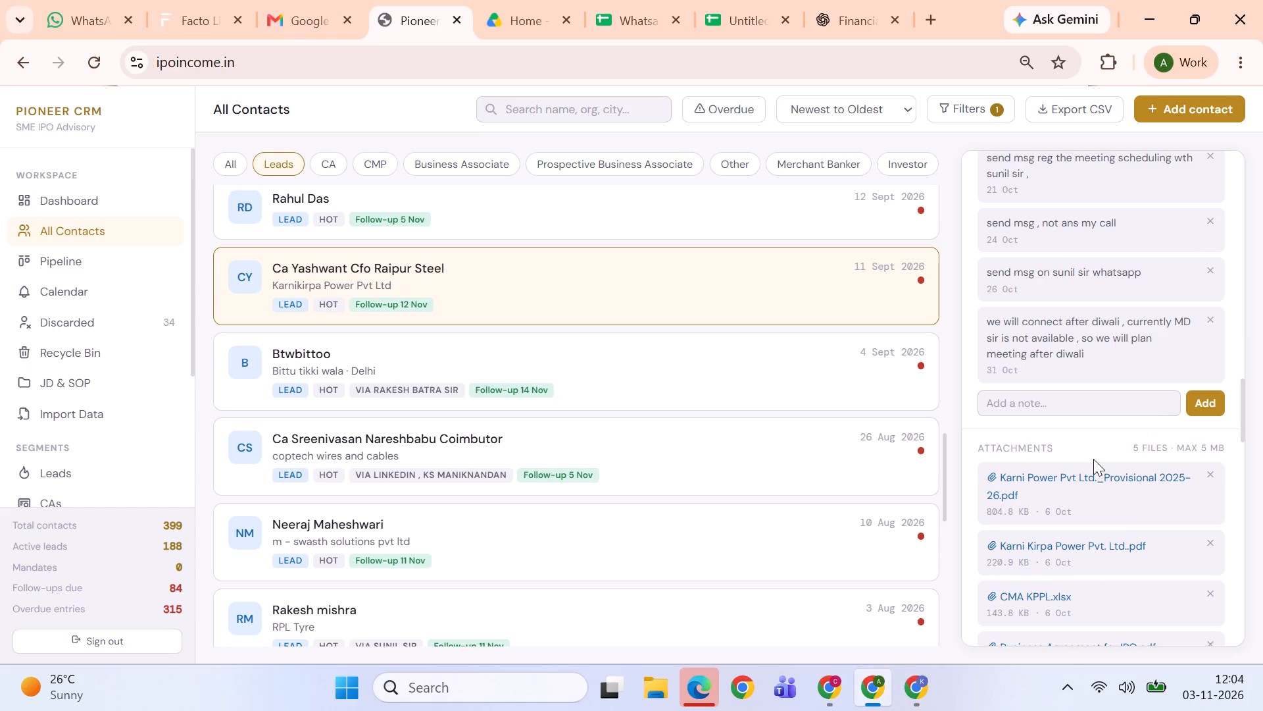
Review the notes and activity log of the hot lead dated 12 Sept 2026.
{"action": "scroll", "coordinate": [960, 472], "scroll_direction": "up", "scroll_amount": 1}
{"action": "scroll", "coordinate": [708, 448], "scroll_direction": "up", "scroll_amount": 2}
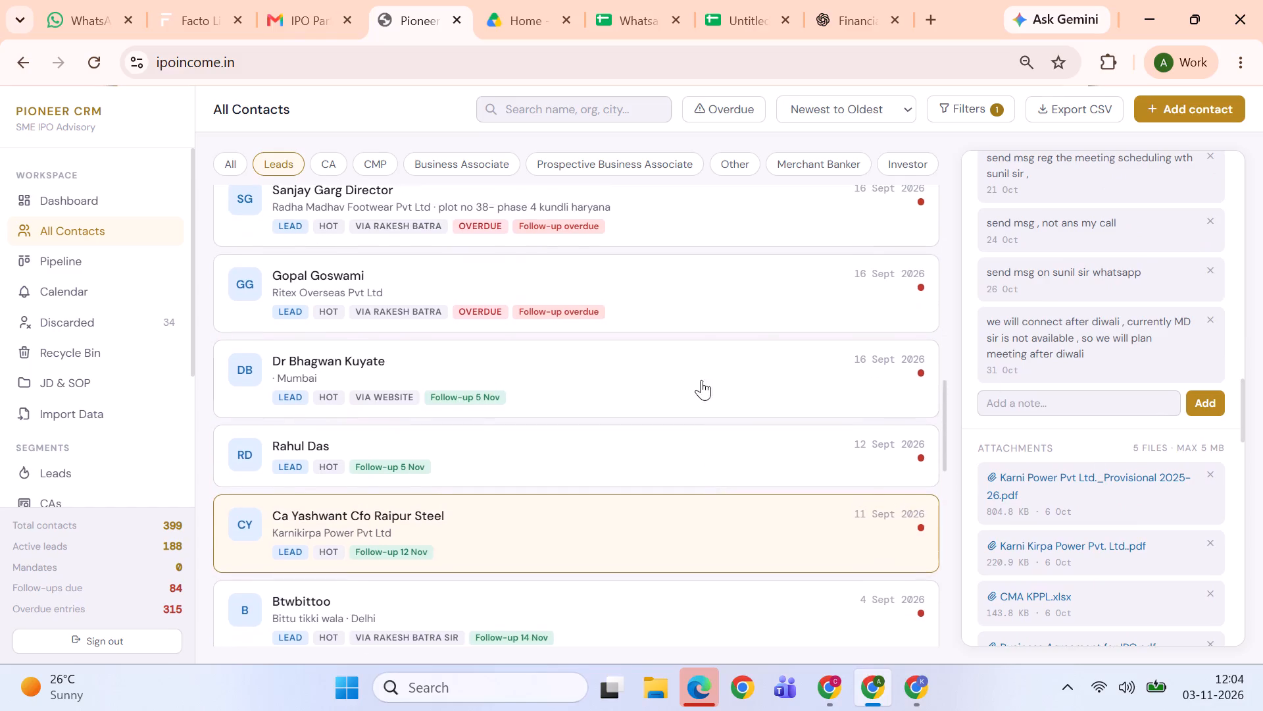
{"action": "left_click", "coordinate": [706, 423]}
{"action": "left_click", "coordinate": [722, 473]}
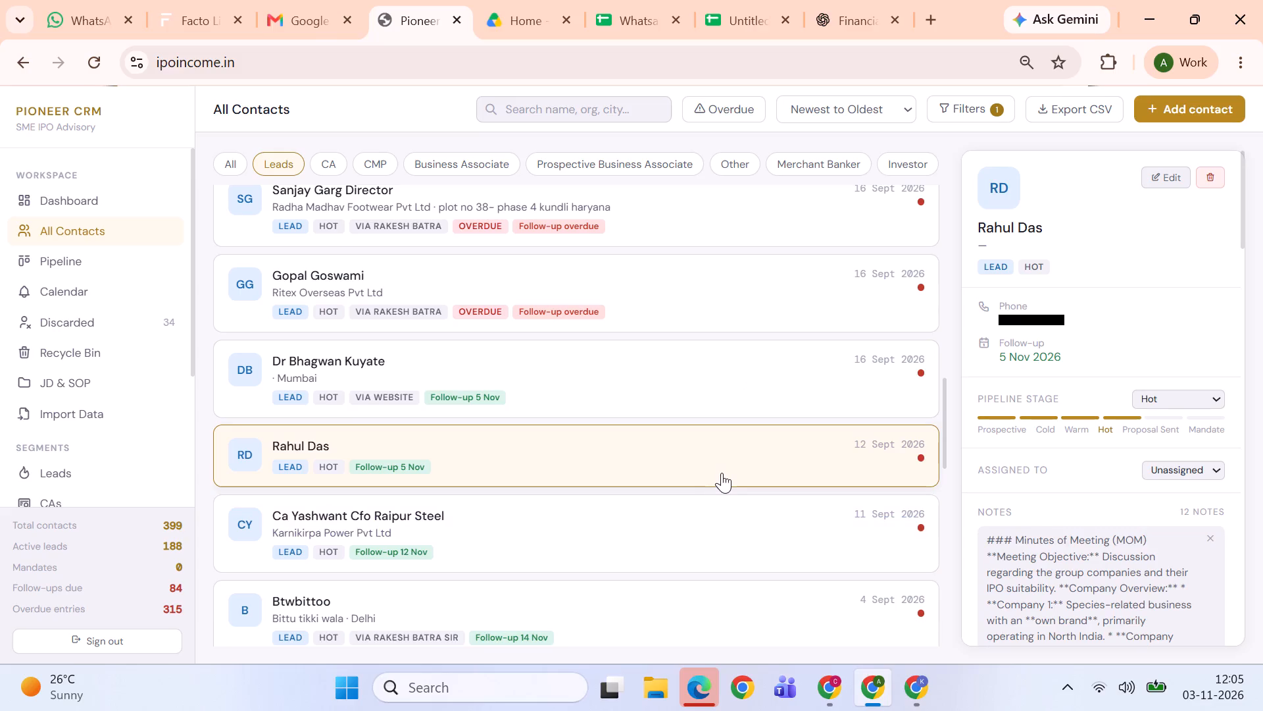
{"action": "scroll", "coordinate": [1083, 512], "scroll_direction": "down", "scroll_amount": 8}
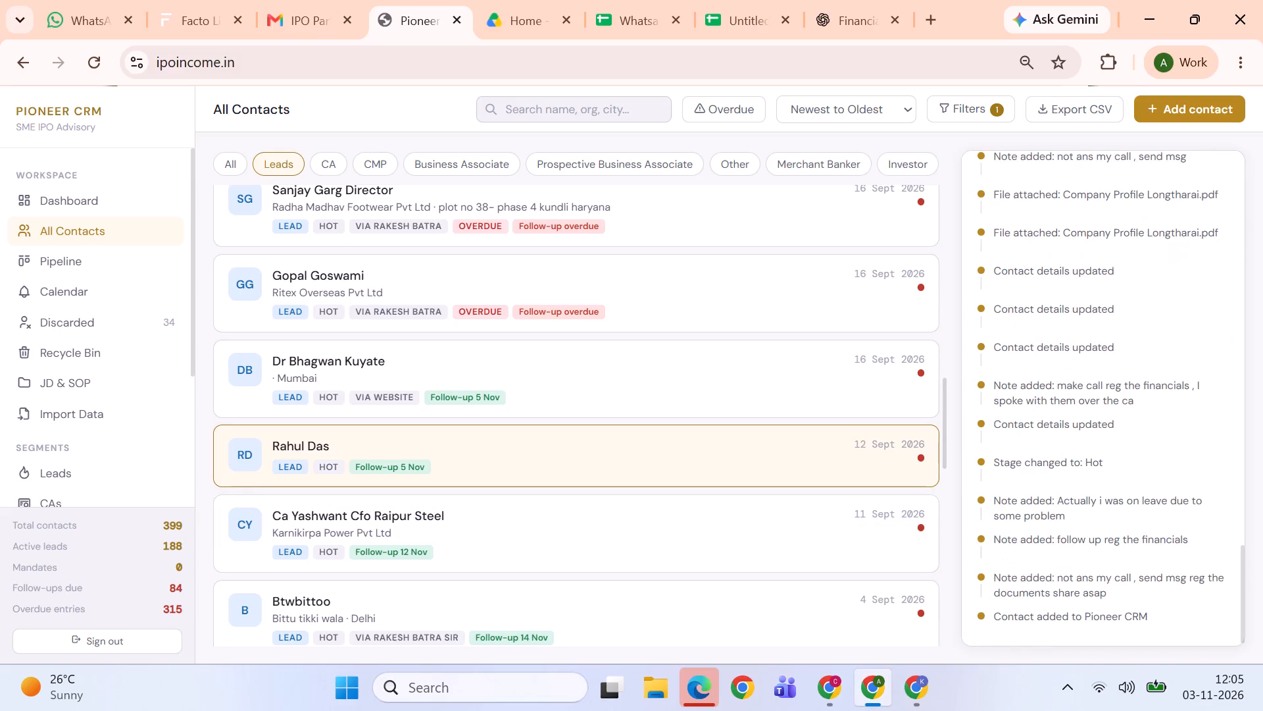
{"action": "scroll", "coordinate": [1083, 512], "scroll_direction": "up", "scroll_amount": 5}
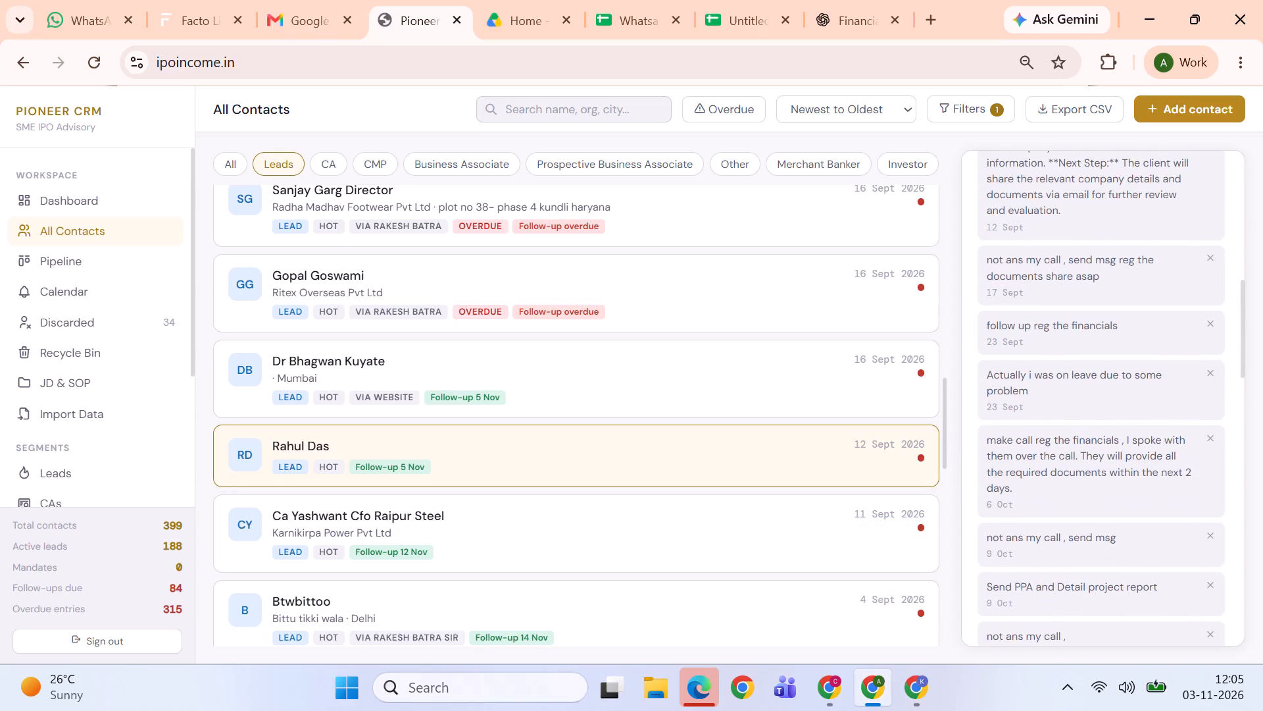
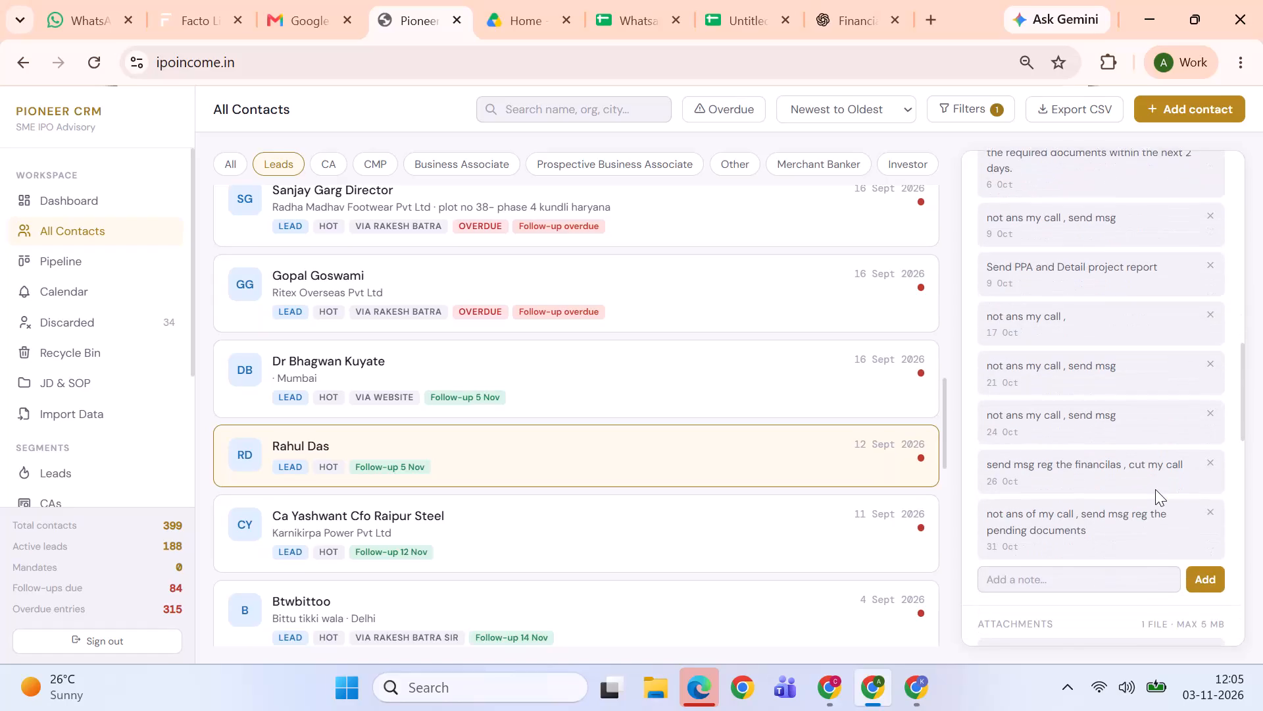
Add the note "not ans my call" to the hot lead dated 12 Sept 2026.
{"action": "left_click", "coordinate": [1066, 573]}
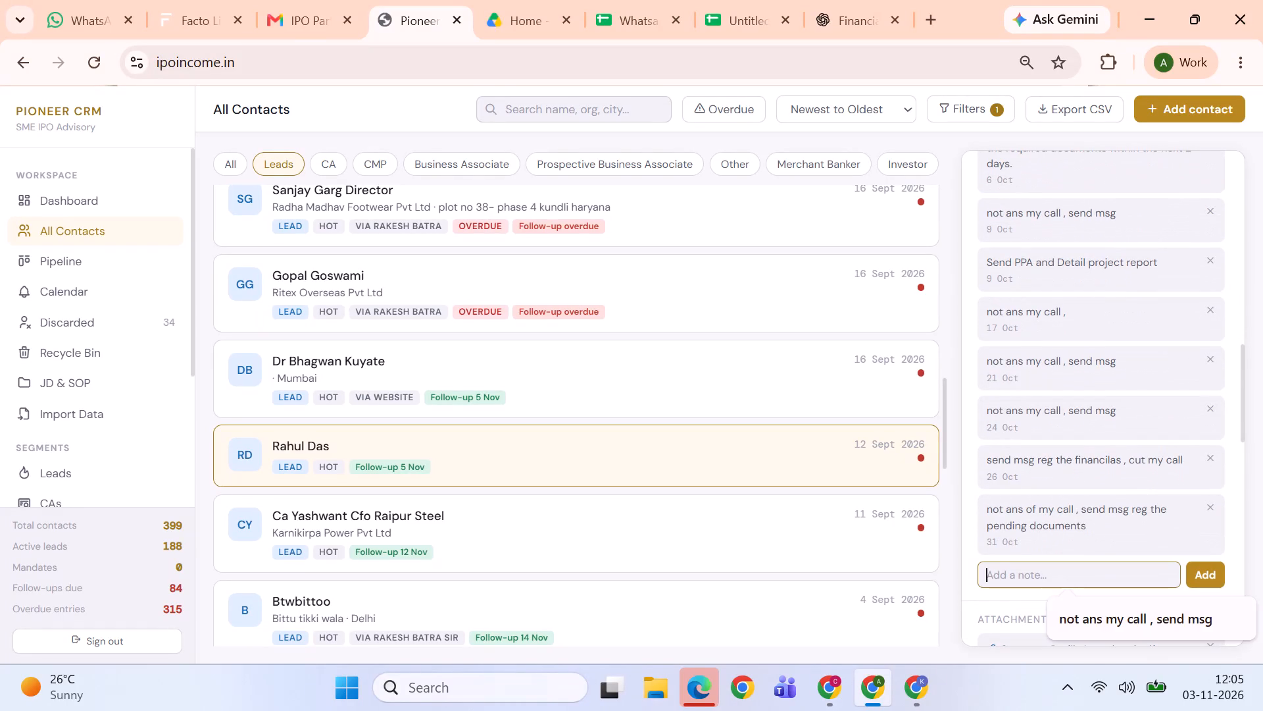
{"action": "type", "text": "mot and"}
{"action": "key", "text": "space"}
{"action": "key", "text": "BackSpace"}
{"action": "key", "text": "BackSpace"}
{"action": "key", "text": "BackSpace"}
{"action": "key", "text": "BackSpace"}
{"action": "key", "text": "BackSpace"}
{"action": "key", "text": "BackSpace"}
{"action": "key", "text": "BackSpace"}
{"action": "key", "text": "BackSpace"}
{"action": "key", "text": "BackSpace"}
{"action": "key", "text": "BackSpace"}
{"action": "key", "text": "BackSpace"}
{"action": "key", "text": "BackSpace"}
{"action": "key", "text": "BackSpace"}
{"action": "key", "text": "BackSpace"}
{"action": "key", "text": "BackSpace"}
{"action": "key", "text": "BackSpace"}
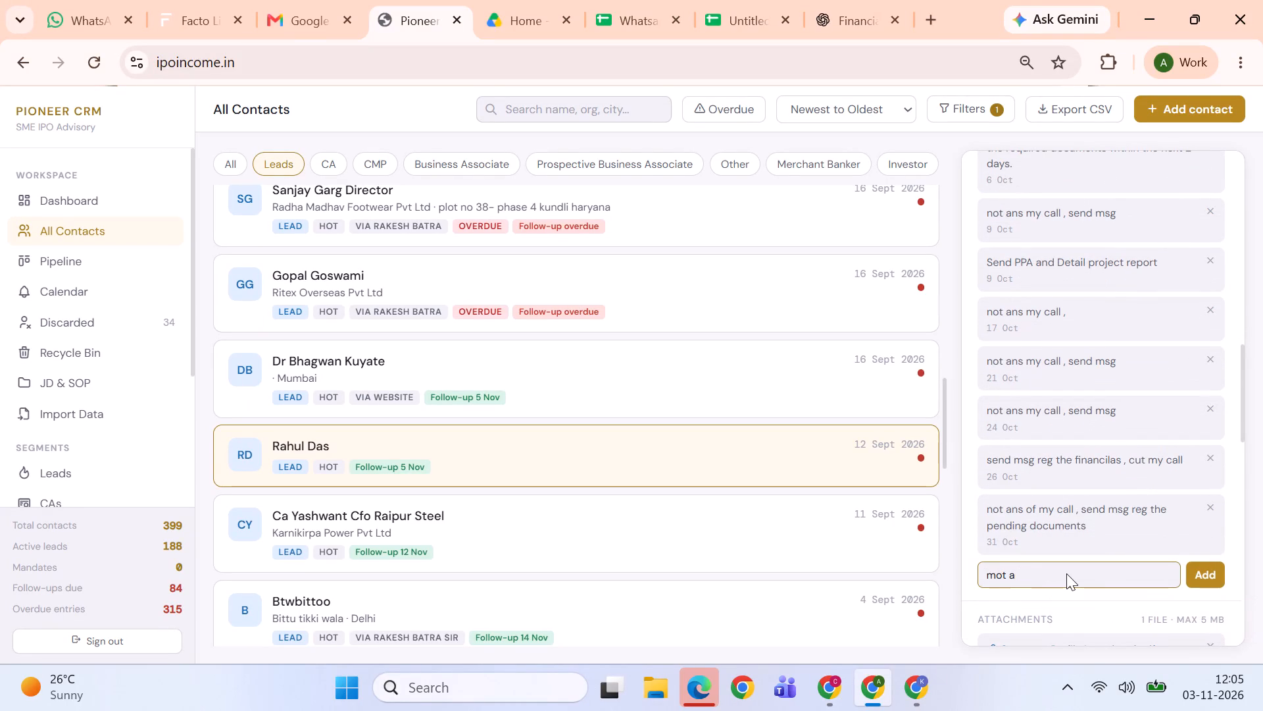
{"action": "type", "text": "not and"}
{"action": "key", "text": "space"}
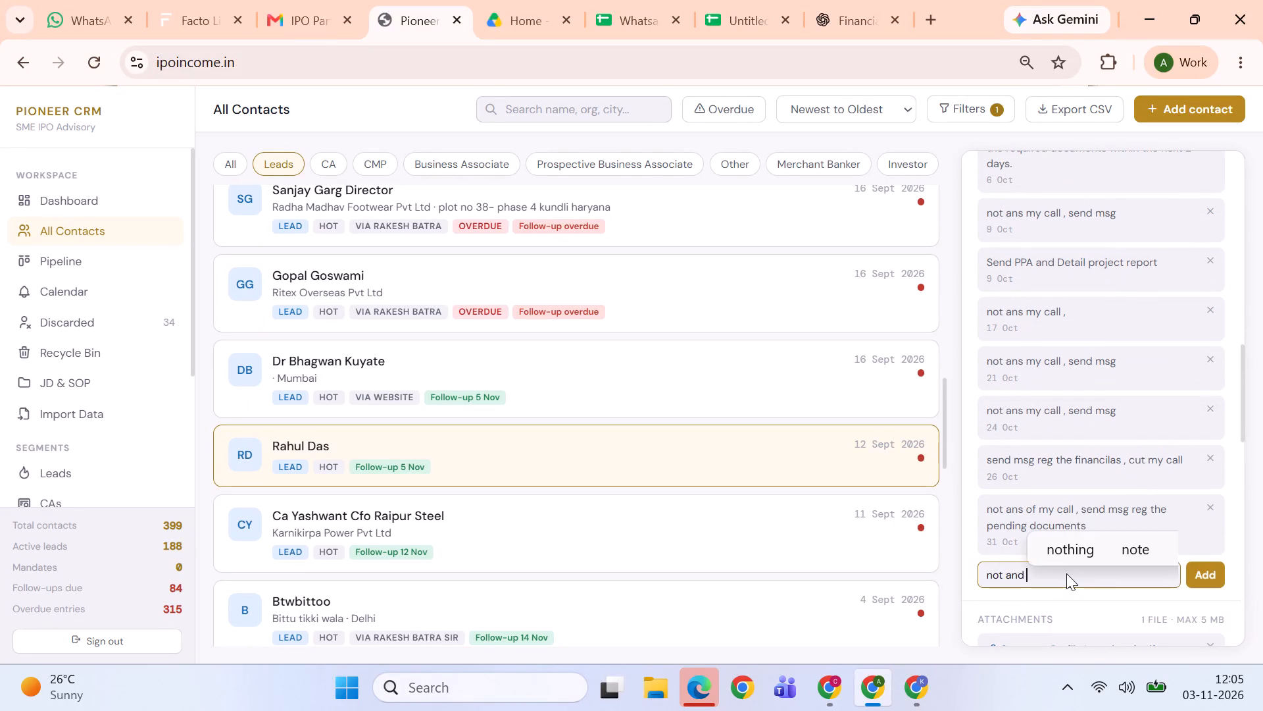
{"action": "key", "text": "BackSpace"}
{"action": "key", "text": "s"}
{"action": "key", "text": "BackSpace"}
{"action": "type", "text": "s"}
{"action": "key", "text": "space"}
{"action": "key", "text": "BackSpace"}
{"action": "key", "text": "BackSpace"}
{"action": "key", "text": "BackSpace"}
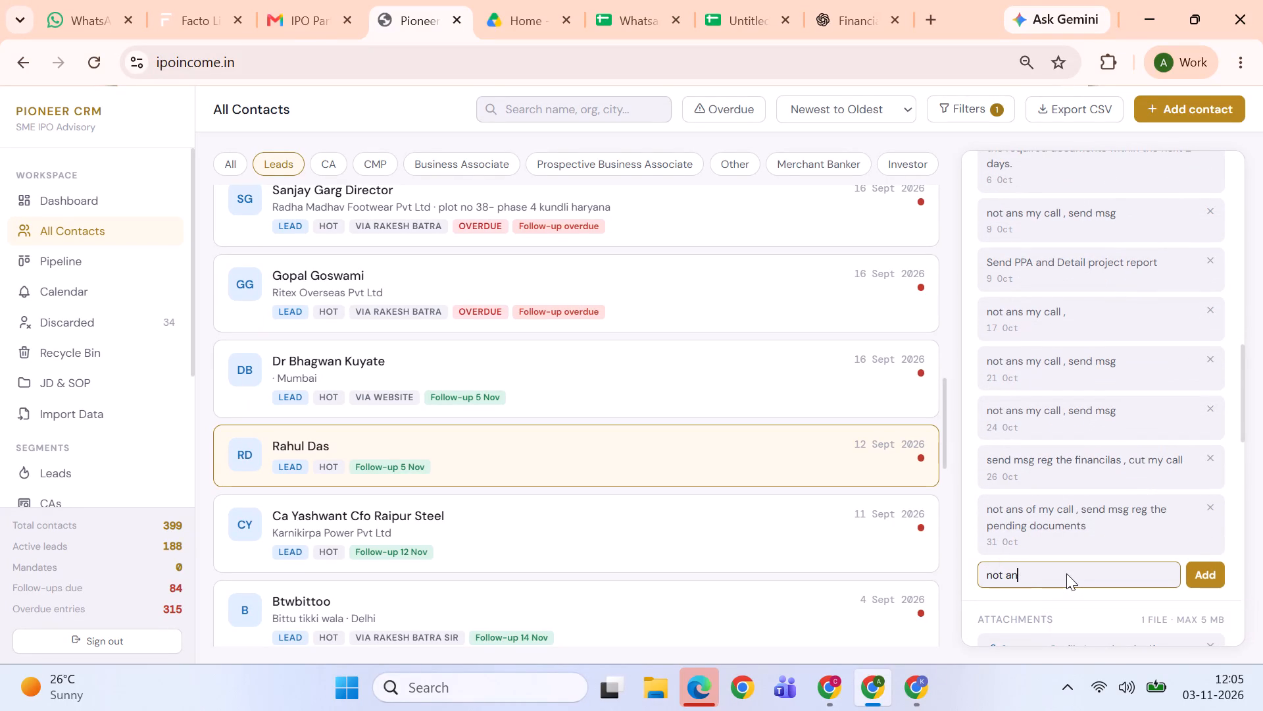
{"action": "type", "text": "s my call"}
{"action": "key", "text": "space"}
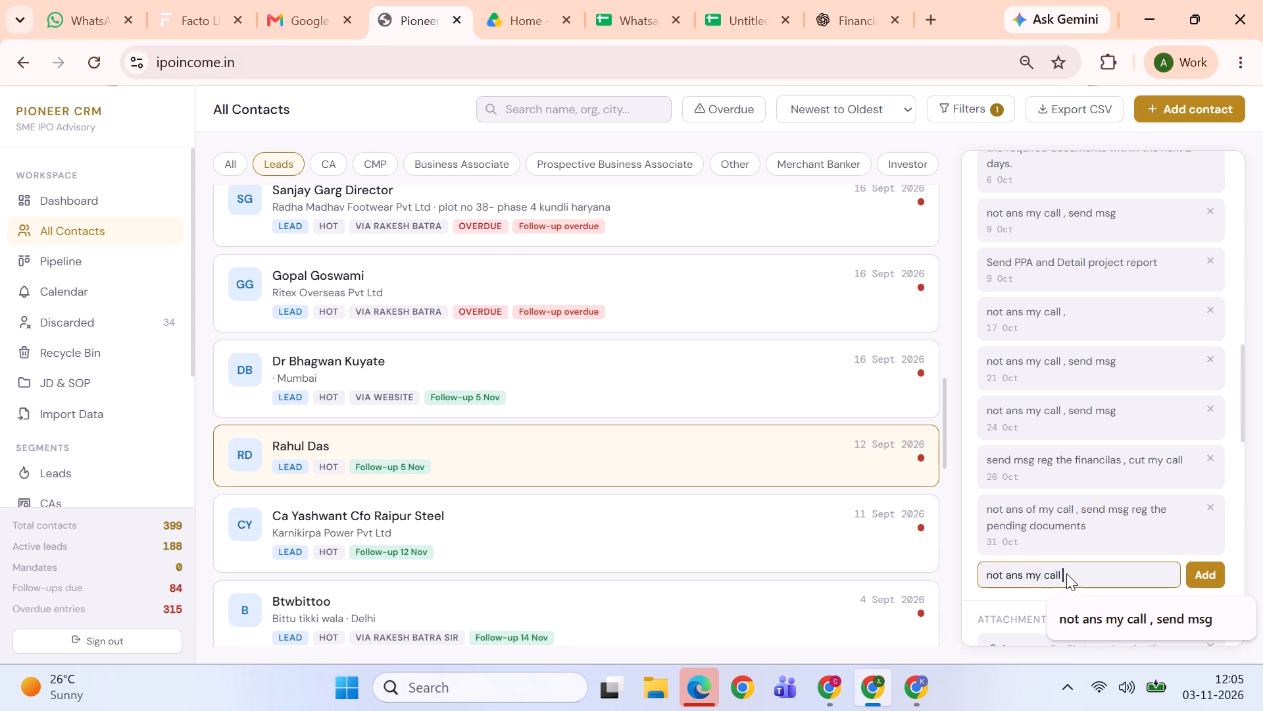
{"action": "scroll", "coordinate": [1066, 496], "scroll_direction": "down", "scroll_amount": 3}
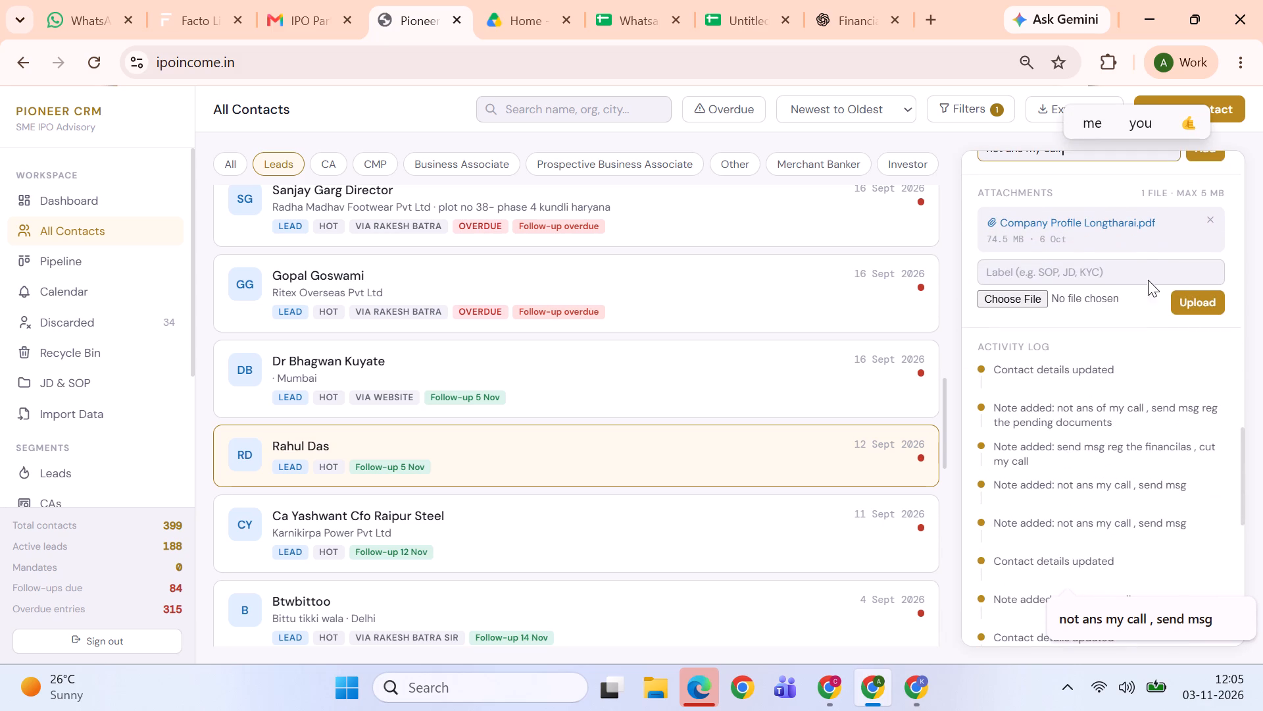
{"action": "scroll", "coordinate": [1122, 352], "scroll_direction": "up", "scroll_amount": 2}
{"action": "left_click", "coordinate": [1120, 452]}
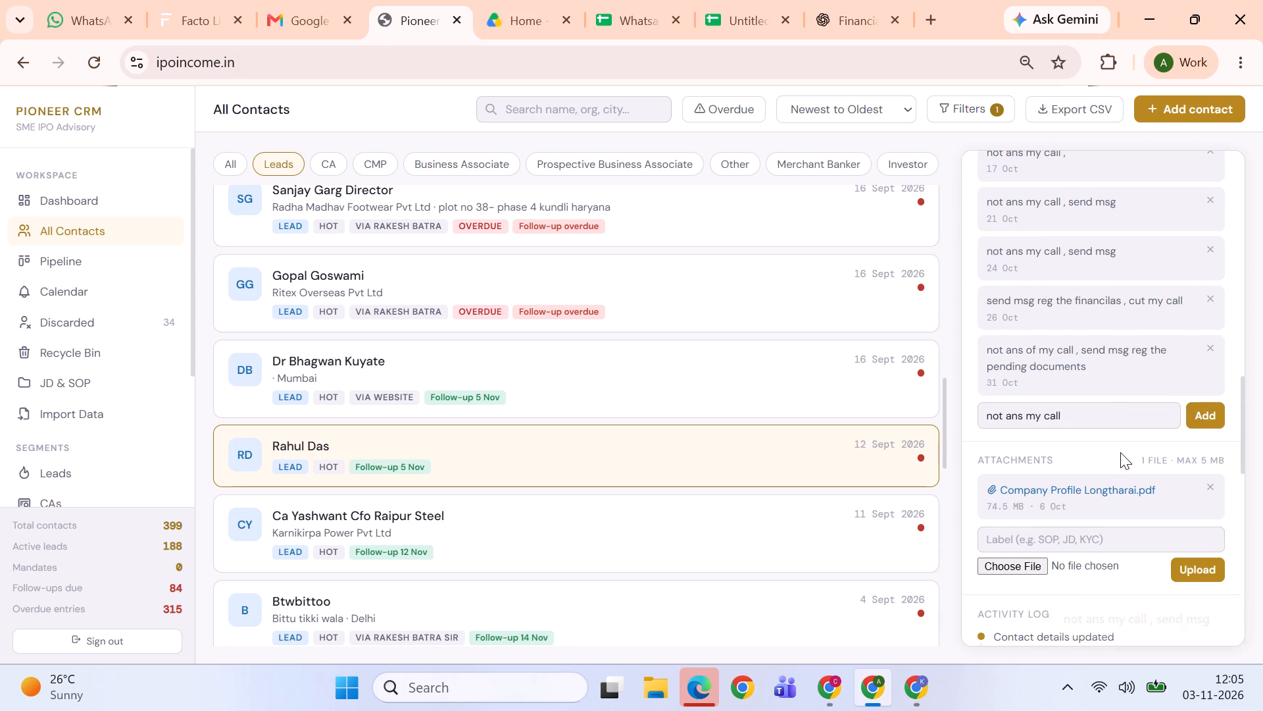
{"action": "left_click", "coordinate": [1204, 413]}
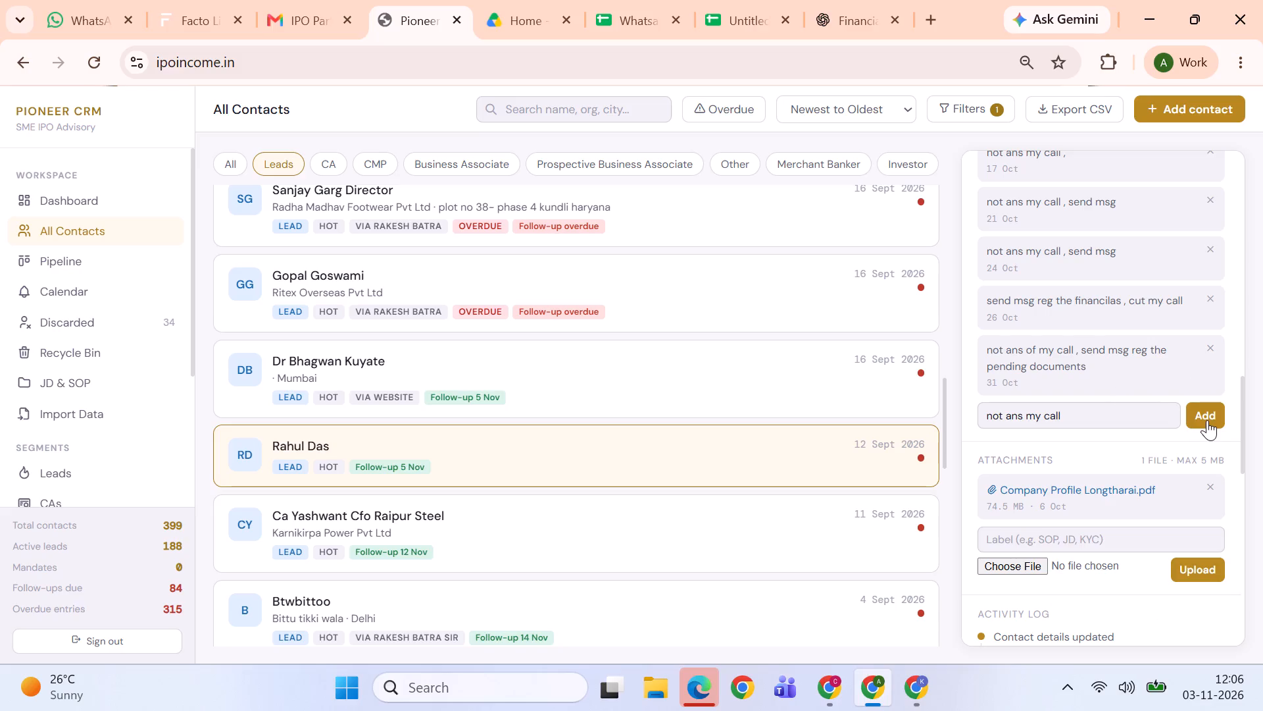
{"action": "left_click", "coordinate": [1207, 420]}
{"action": "left_click", "coordinate": [1209, 407]}
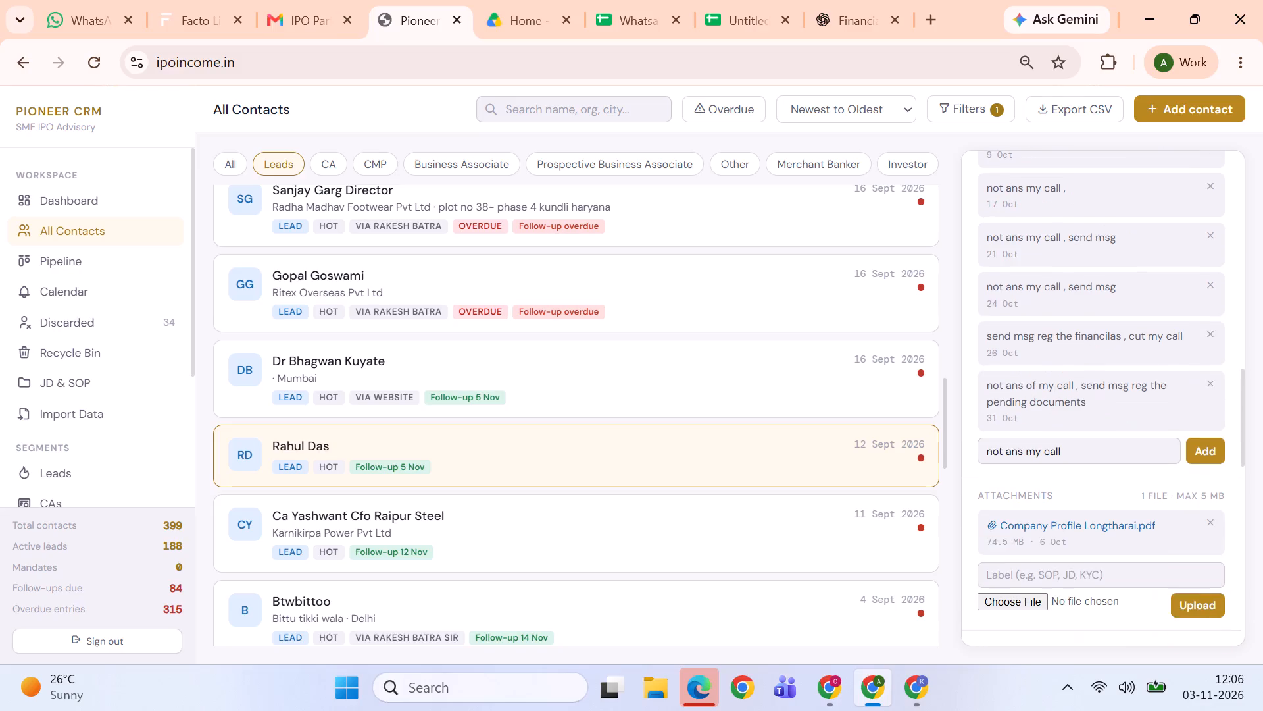
{"action": "double_click", "coordinate": [1212, 447]}
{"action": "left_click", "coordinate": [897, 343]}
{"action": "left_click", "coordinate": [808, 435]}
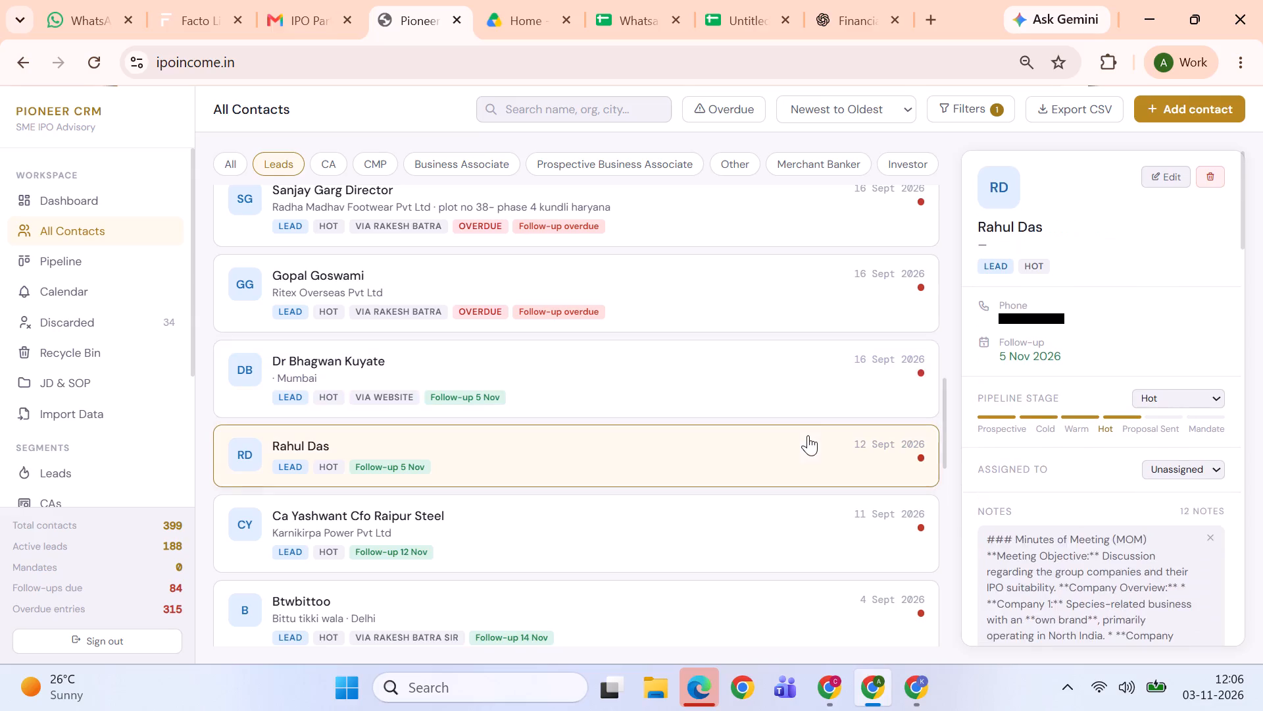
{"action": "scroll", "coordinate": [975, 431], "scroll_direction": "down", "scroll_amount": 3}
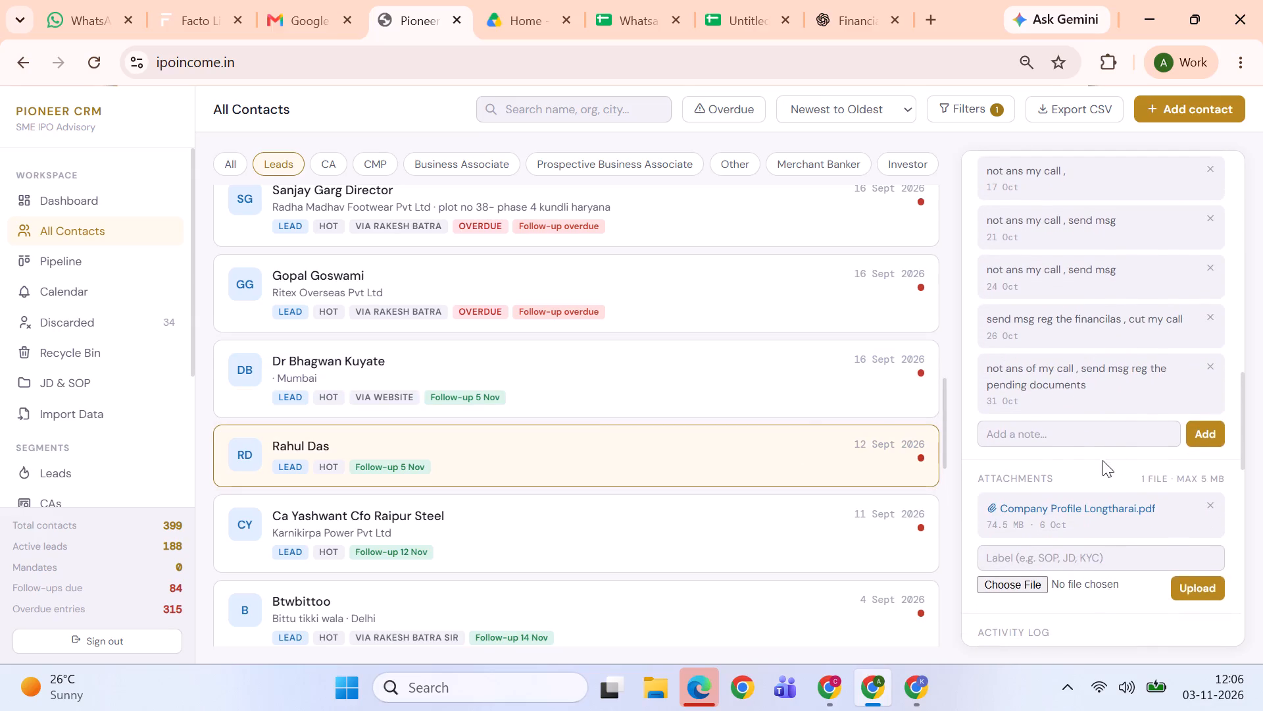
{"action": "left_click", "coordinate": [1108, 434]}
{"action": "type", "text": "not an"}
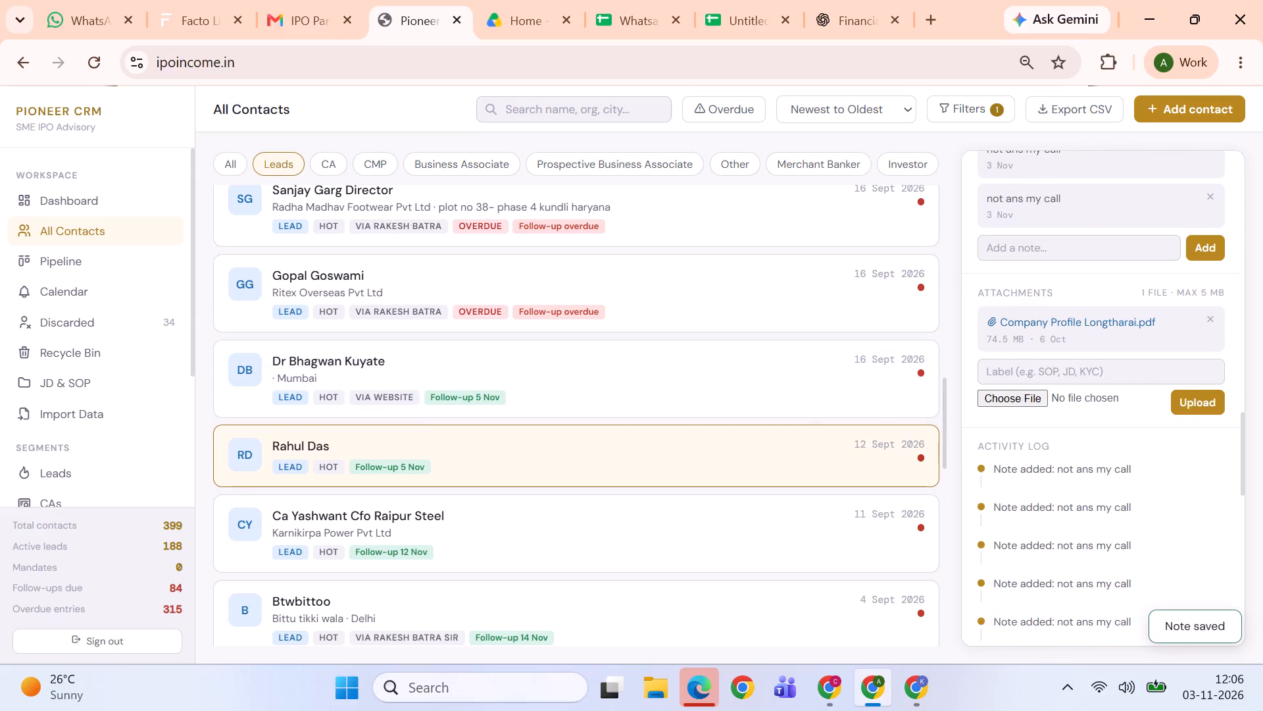
Delete the four duplicate "not ans my call" notes dated 3 Nov from the 12 Sept 2026 lead, keeping one.
{"action": "scroll", "coordinate": [1107, 439], "scroll_direction": "up", "scroll_amount": 3}
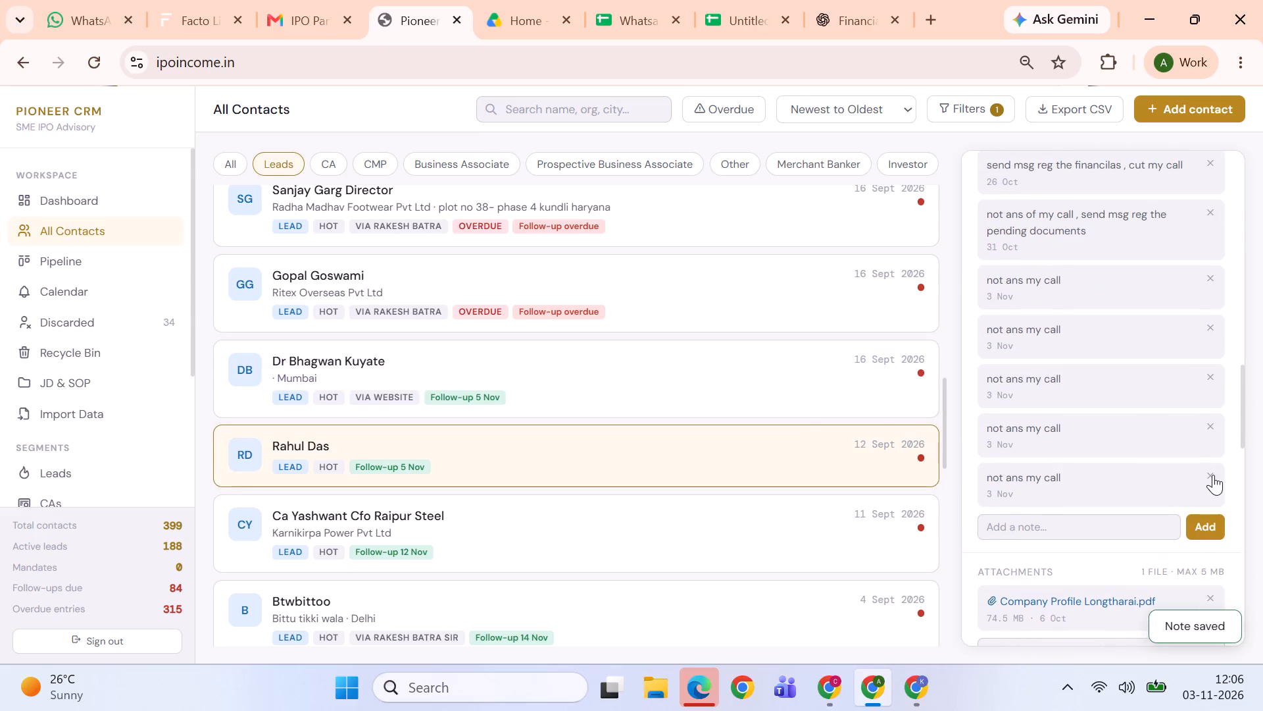
{"action": "left_click", "coordinate": [1213, 475]}
{"action": "left_click", "coordinate": [1212, 422]}
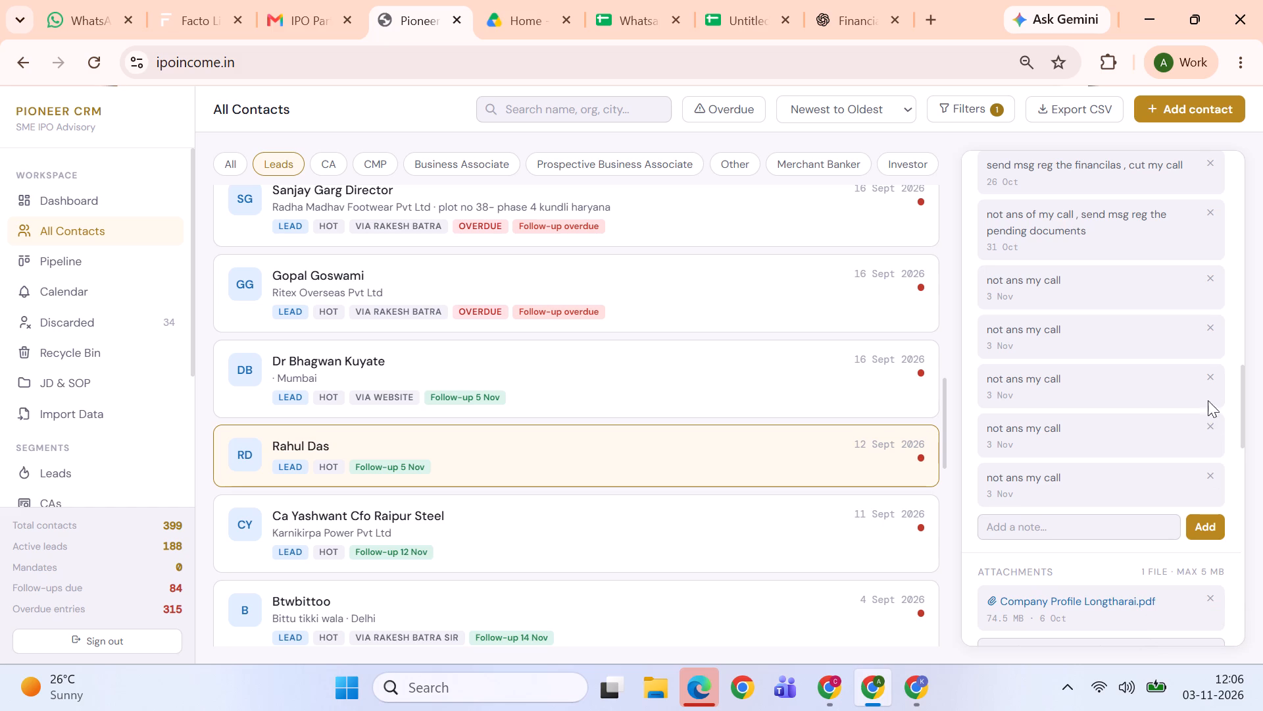
{"action": "left_click", "coordinate": [1208, 369]}
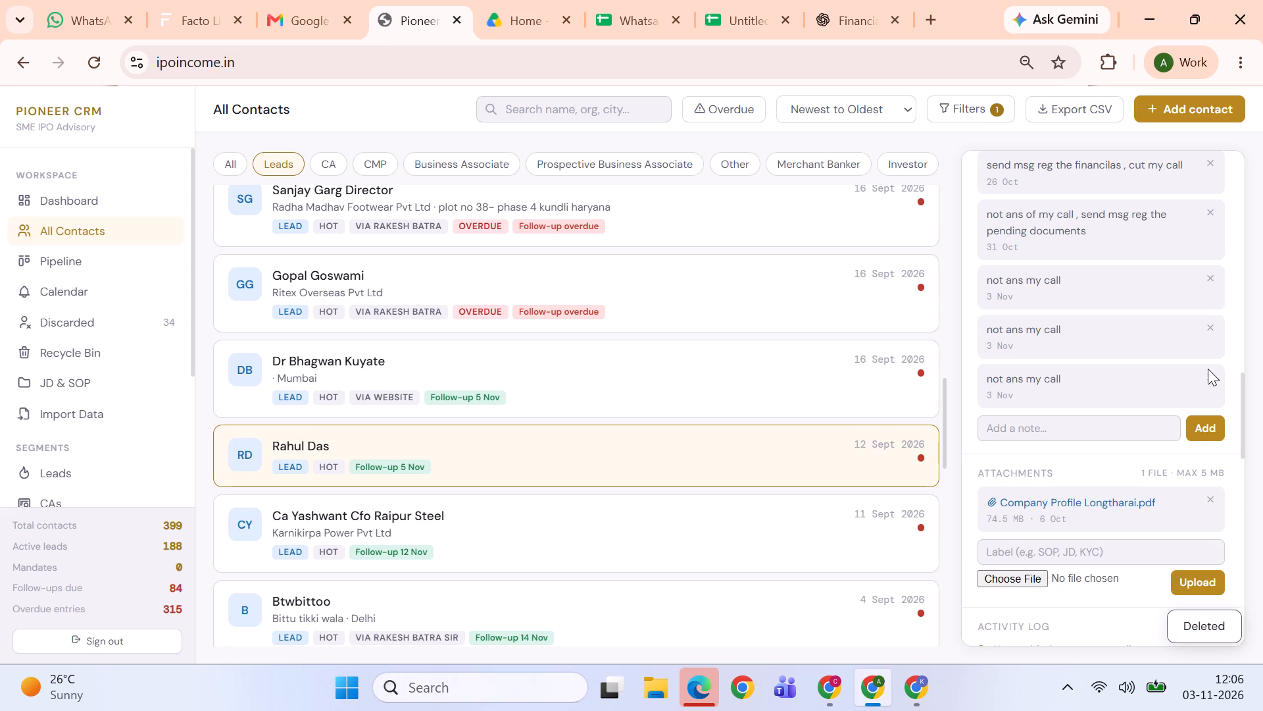
{"action": "left_click", "coordinate": [1210, 317]}
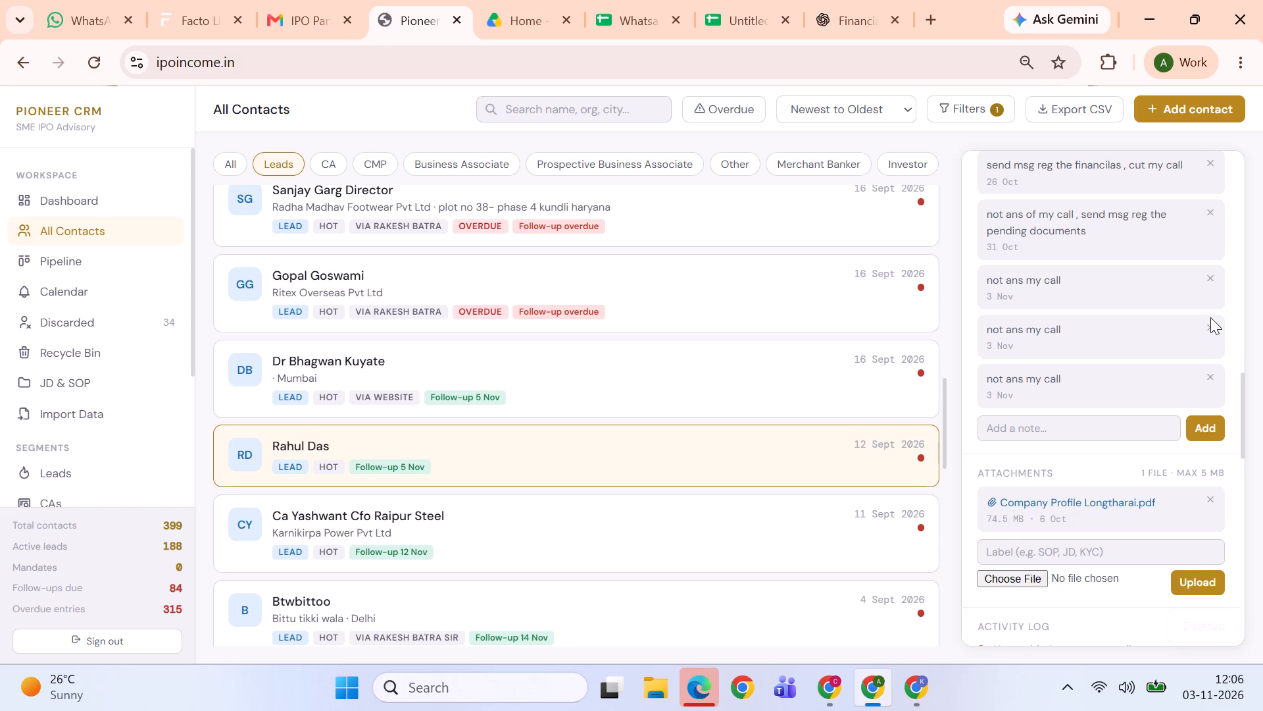
{"action": "left_click", "coordinate": [1208, 325]}
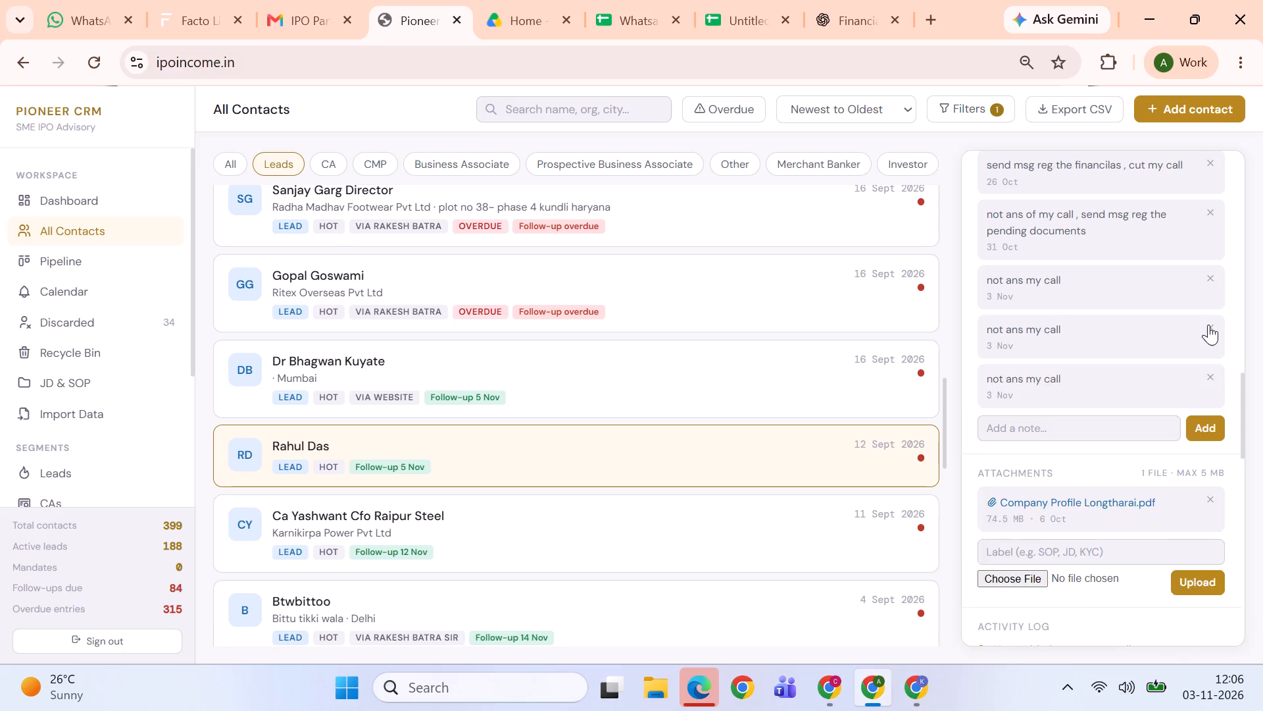
{"action": "left_click", "coordinate": [1208, 325]}
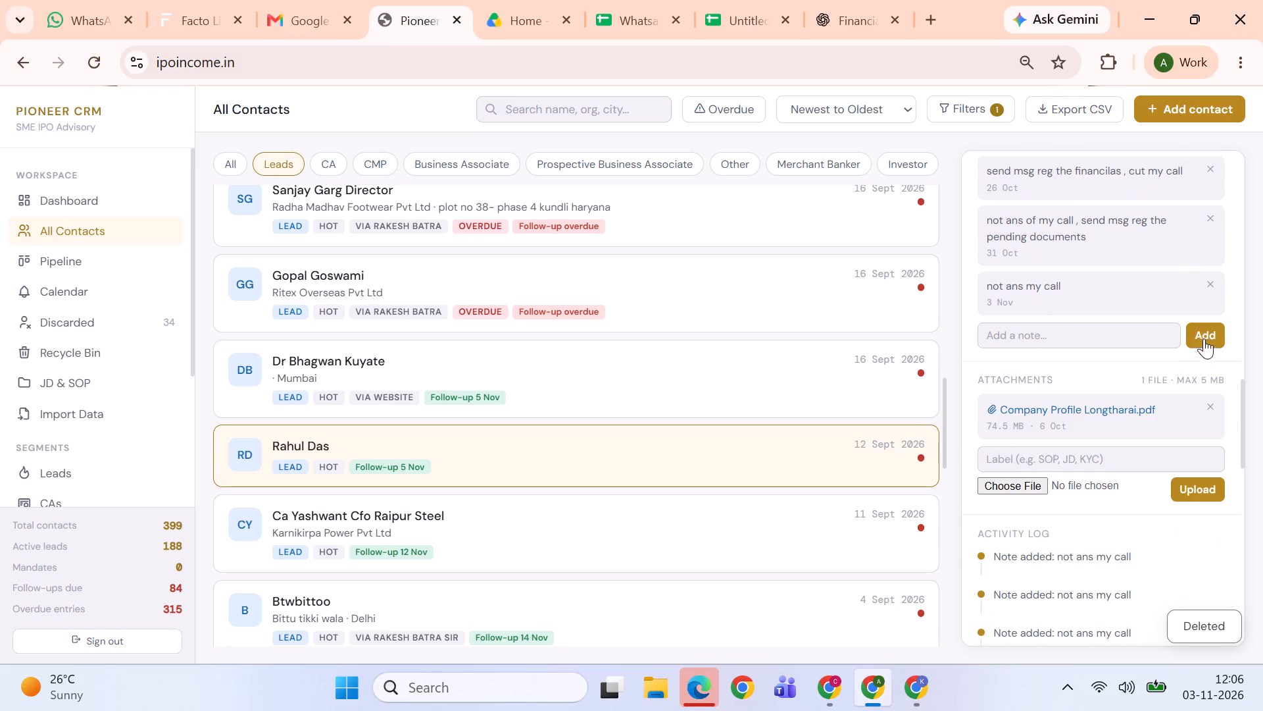
Review the meeting minutes and follow-up notes of the Mumbai website lead dated 16 Sept 2026, through to the most recent entry.
{"action": "scroll", "coordinate": [1012, 334], "scroll_direction": "up", "scroll_amount": 4}
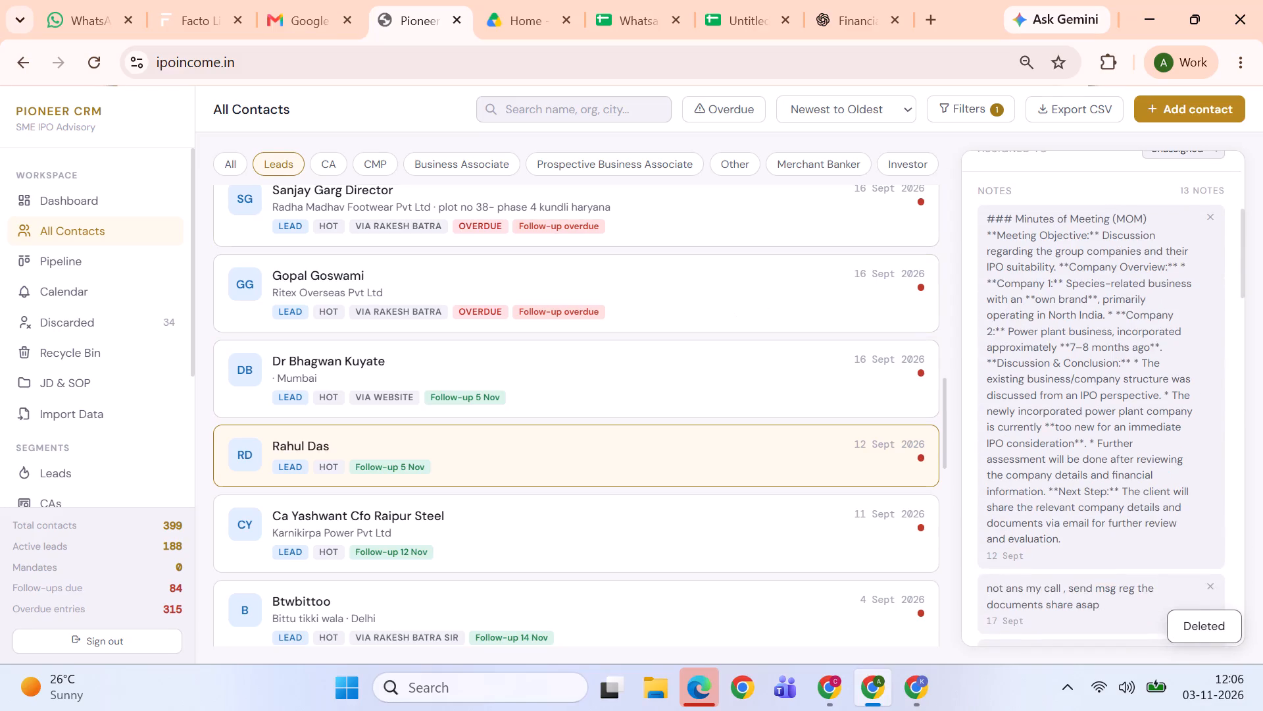
{"action": "scroll", "coordinate": [1112, 368], "scroll_direction": "up", "scroll_amount": 5}
{"action": "left_click", "coordinate": [605, 377]}
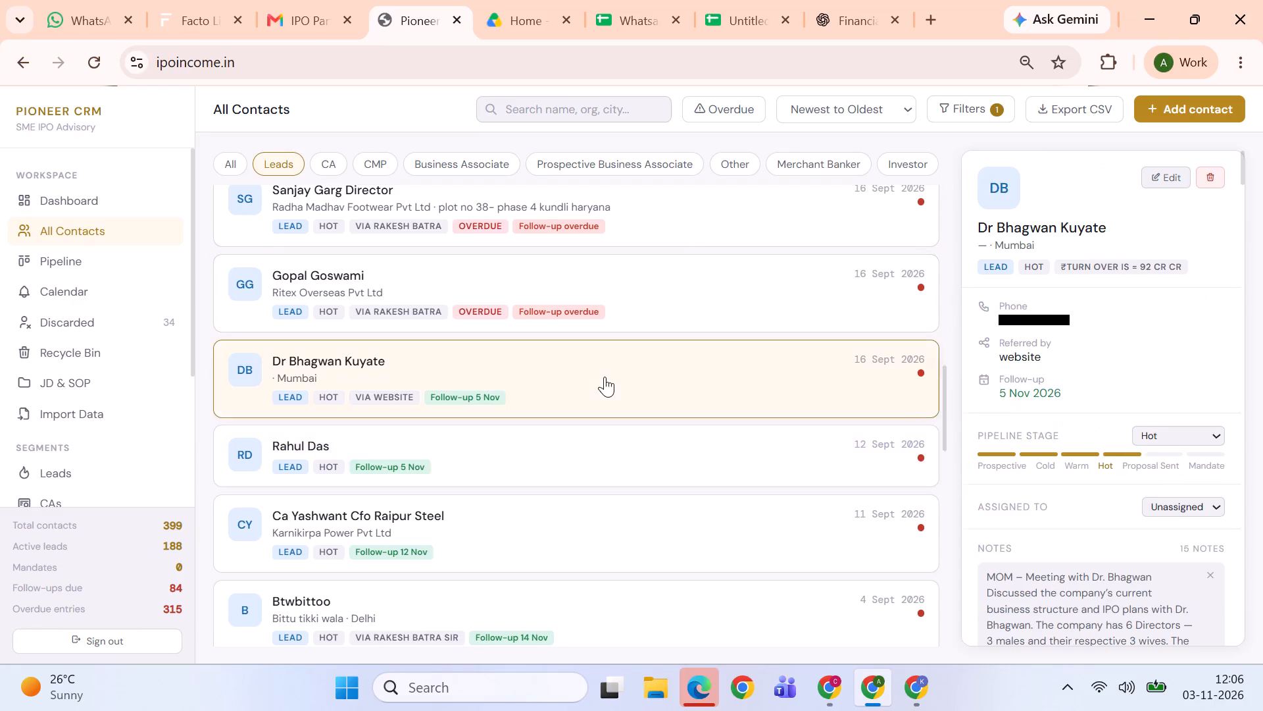
{"action": "scroll", "coordinate": [1043, 537], "scroll_direction": "down", "scroll_amount": 9}
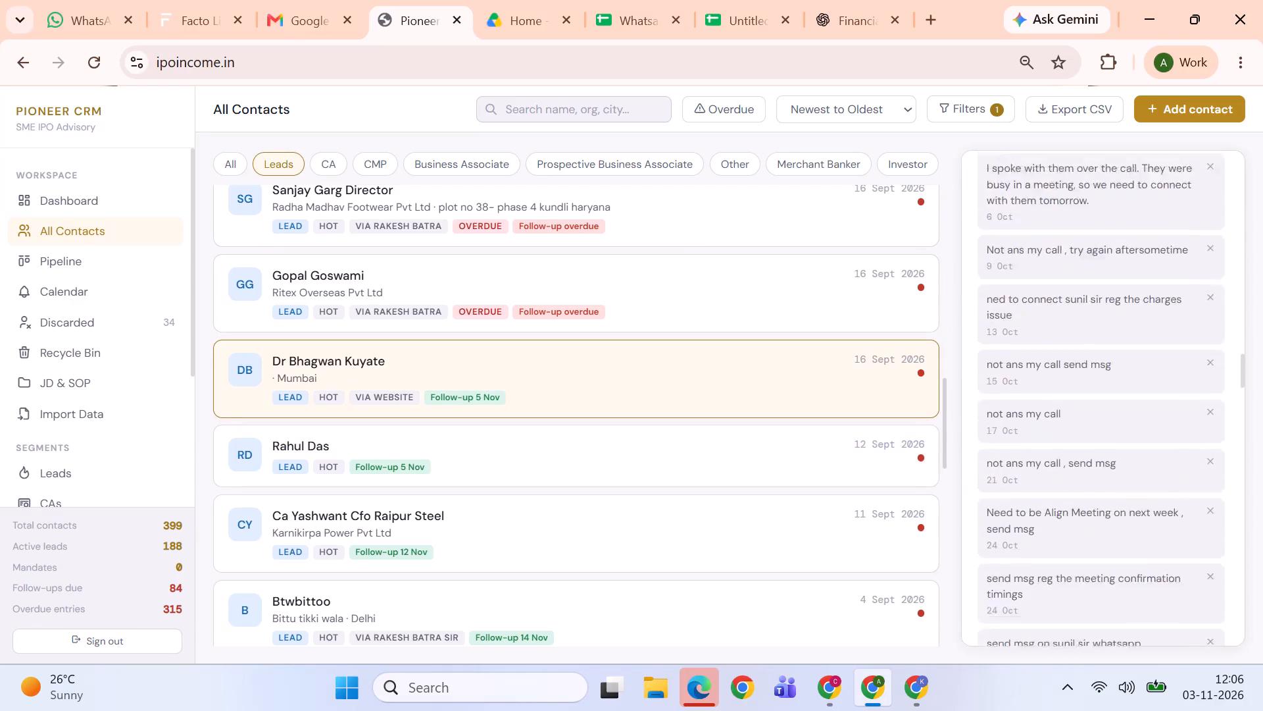
{"action": "scroll", "coordinate": [1133, 430], "scroll_direction": "up", "scroll_amount": 1}
{"action": "scroll", "coordinate": [830, 466], "scroll_direction": "up", "scroll_amount": 1}
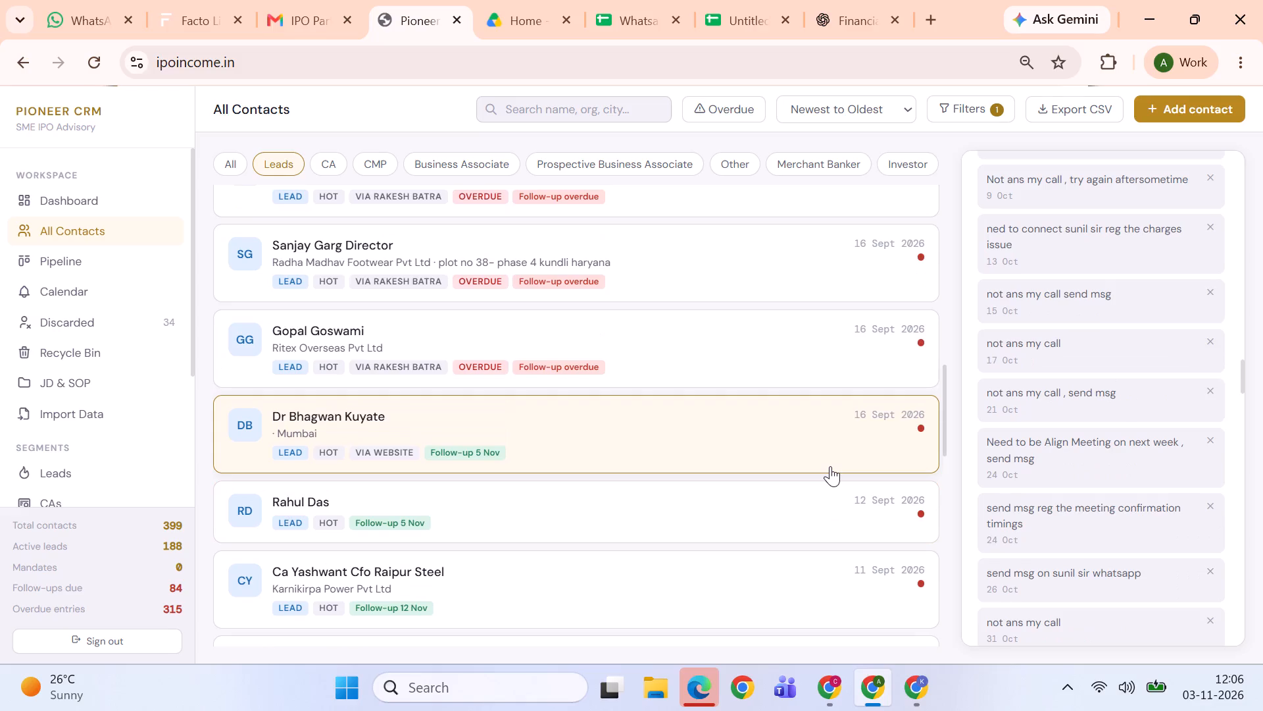
{"action": "left_click", "coordinate": [830, 466]}
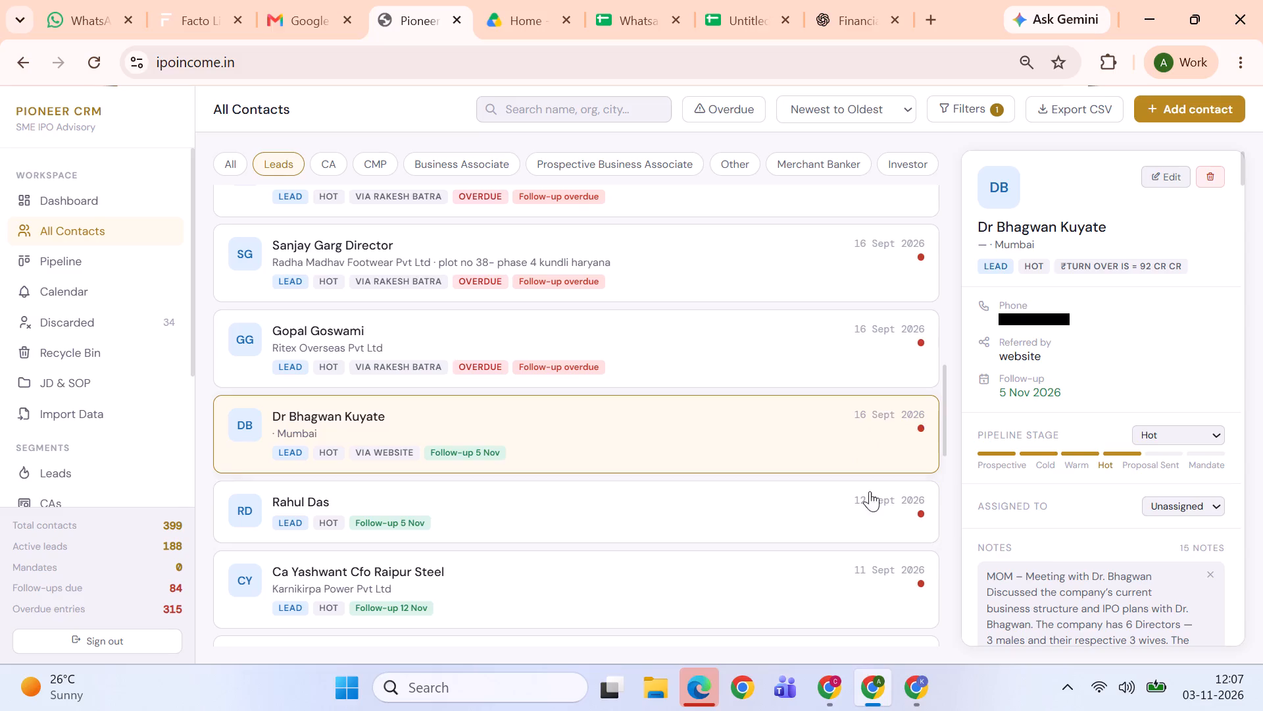
{"action": "scroll", "coordinate": [1066, 579], "scroll_direction": "down", "scroll_amount": 7}
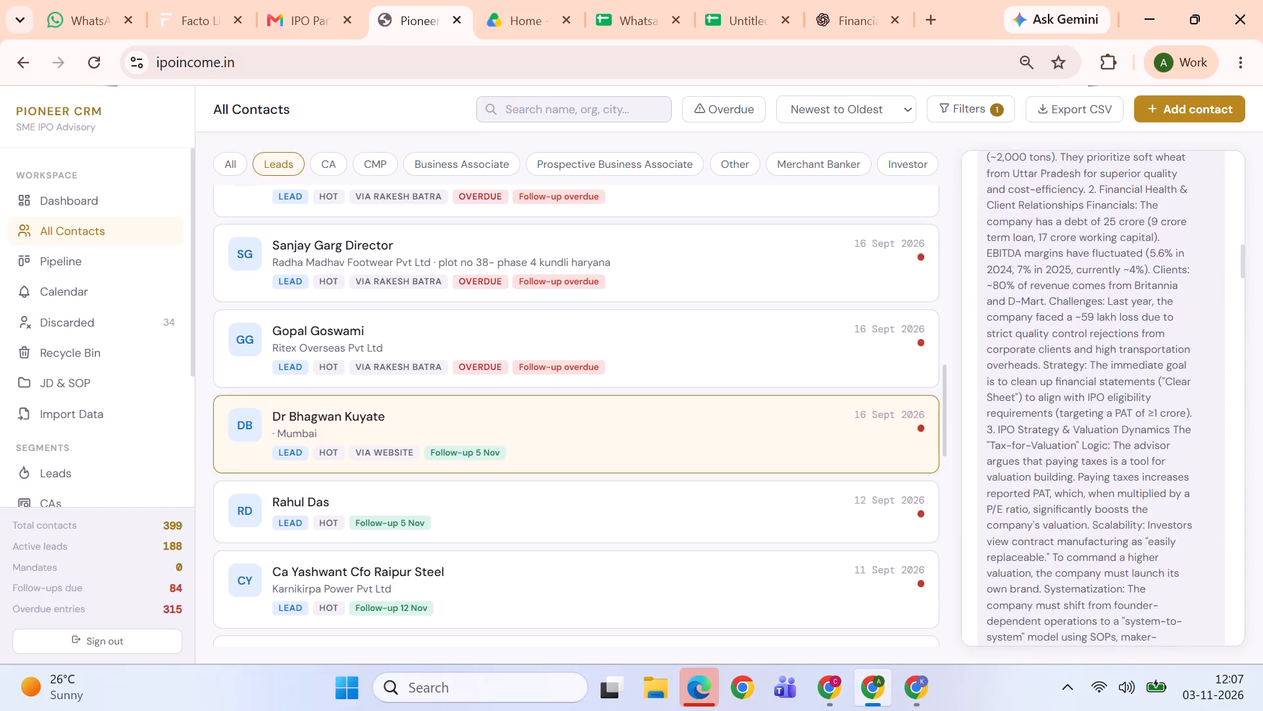
{"action": "scroll", "coordinate": [1083, 577], "scroll_direction": "down", "scroll_amount": 9}
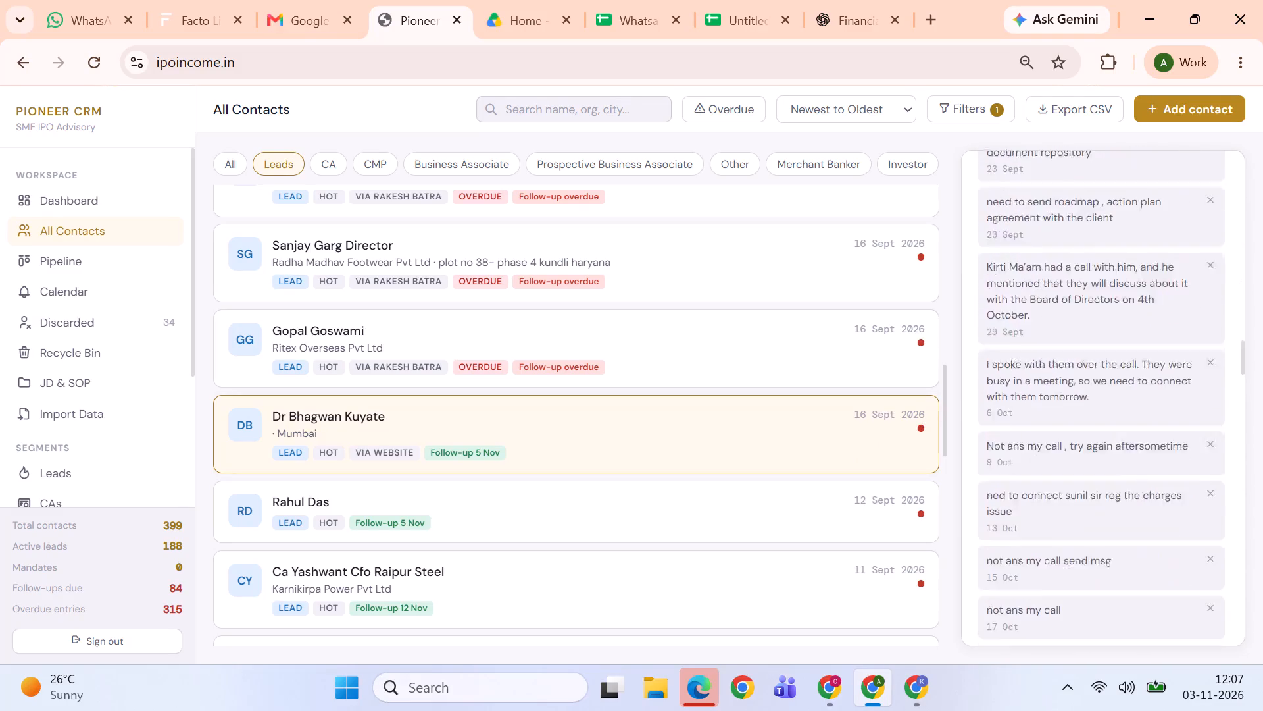
{"action": "scroll", "coordinate": [1125, 454], "scroll_direction": "up", "scroll_amount": 3}
{"action": "scroll", "coordinate": [1124, 430], "scroll_direction": "down", "scroll_amount": 2}
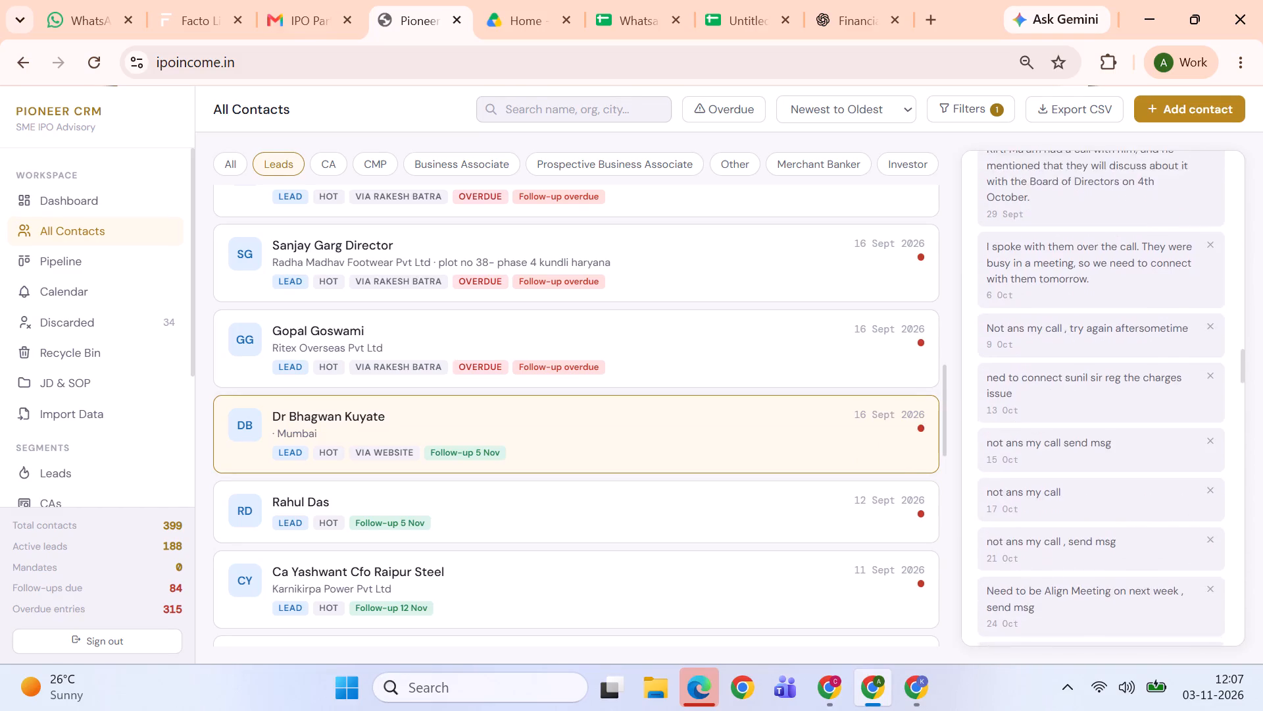
{"action": "scroll", "coordinate": [1124, 430], "scroll_direction": "down", "scroll_amount": 2}
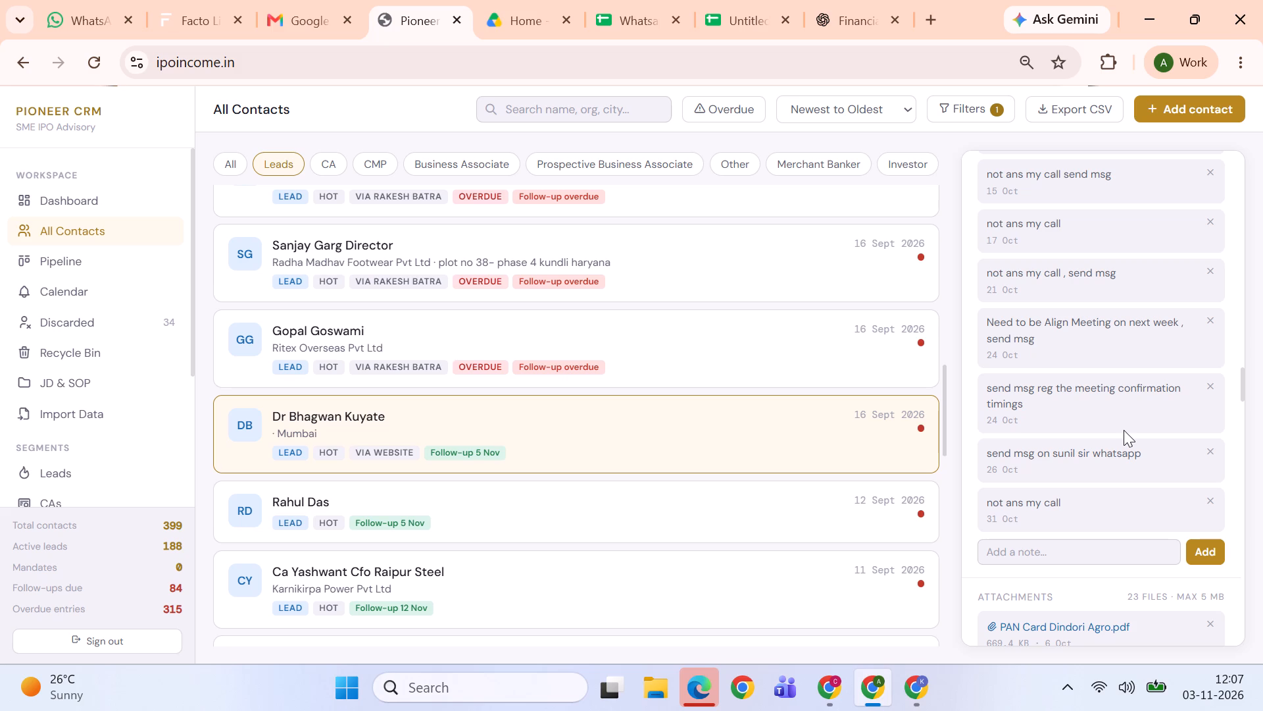
{"action": "scroll", "coordinate": [1096, 440], "scroll_direction": "up", "scroll_amount": 1}
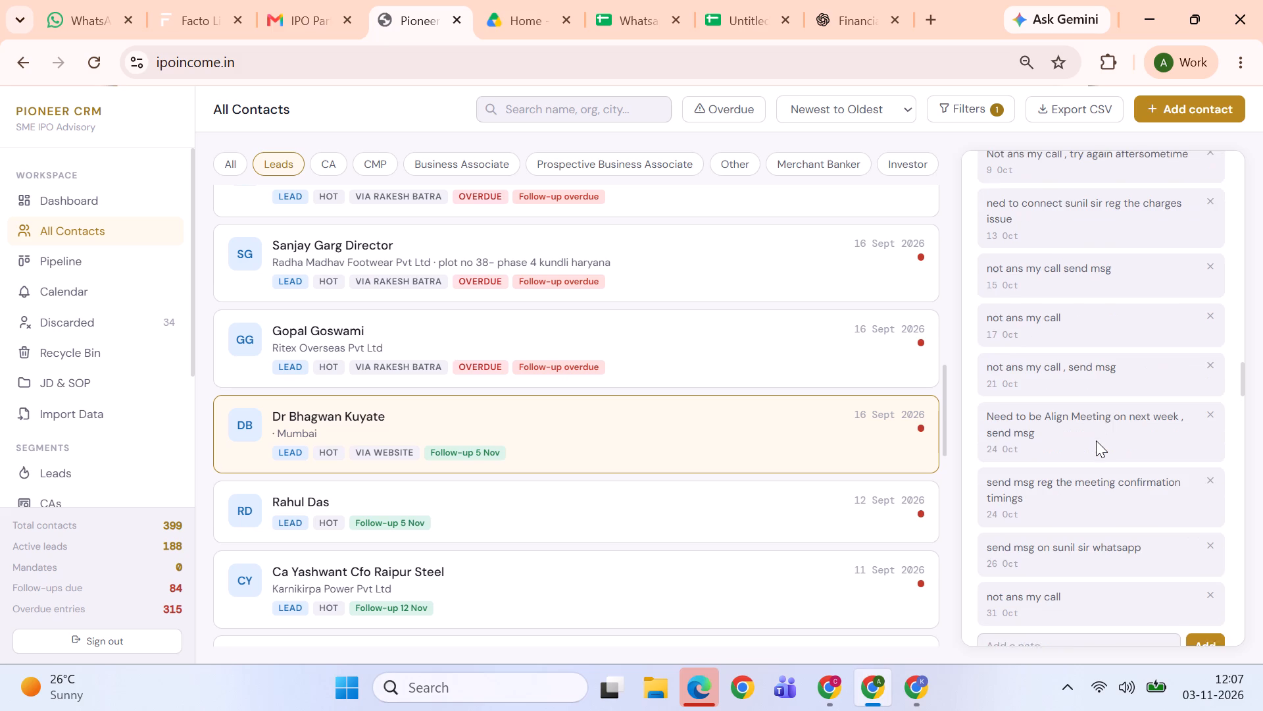
{"action": "scroll", "coordinate": [1096, 440], "scroll_direction": "up", "scroll_amount": 1}
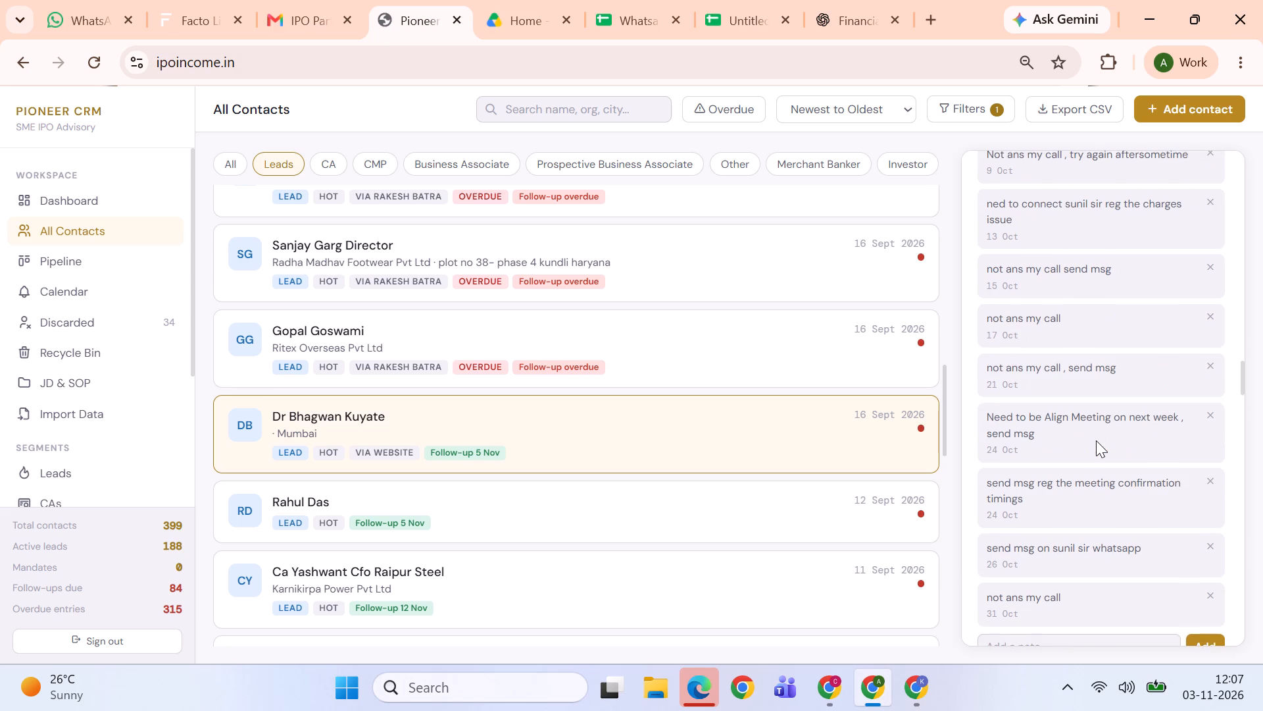
{"action": "scroll", "coordinate": [1096, 440], "scroll_direction": "down", "scroll_amount": 1}
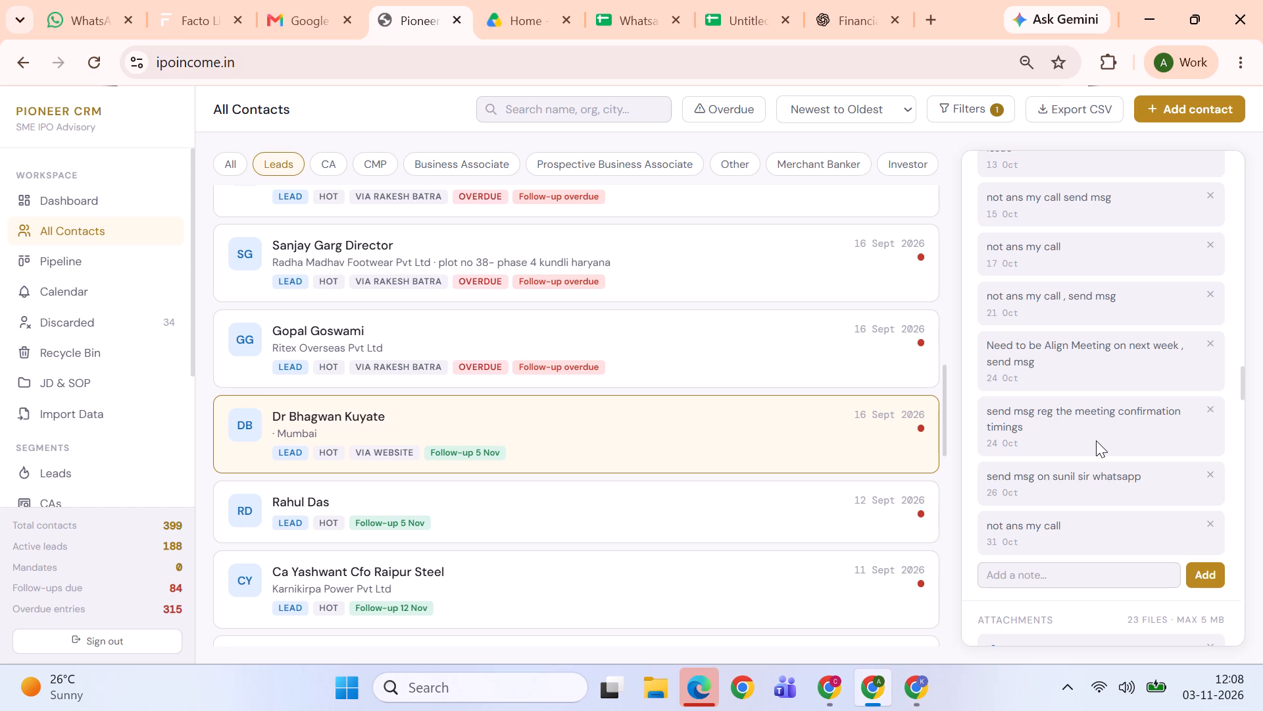
Add the note "not ans my call" to the Mumbai website lead dated 16 Sept 2026.
{"action": "left_click", "coordinate": [1074, 577]}
{"action": "type", "text": "not and"}
{"action": "key", "text": "space"}
{"action": "key", "text": "BackSpace"}
{"action": "key", "text": "BackSpace"}
{"action": "key", "text": "s"}
{"action": "key", "text": "space"}
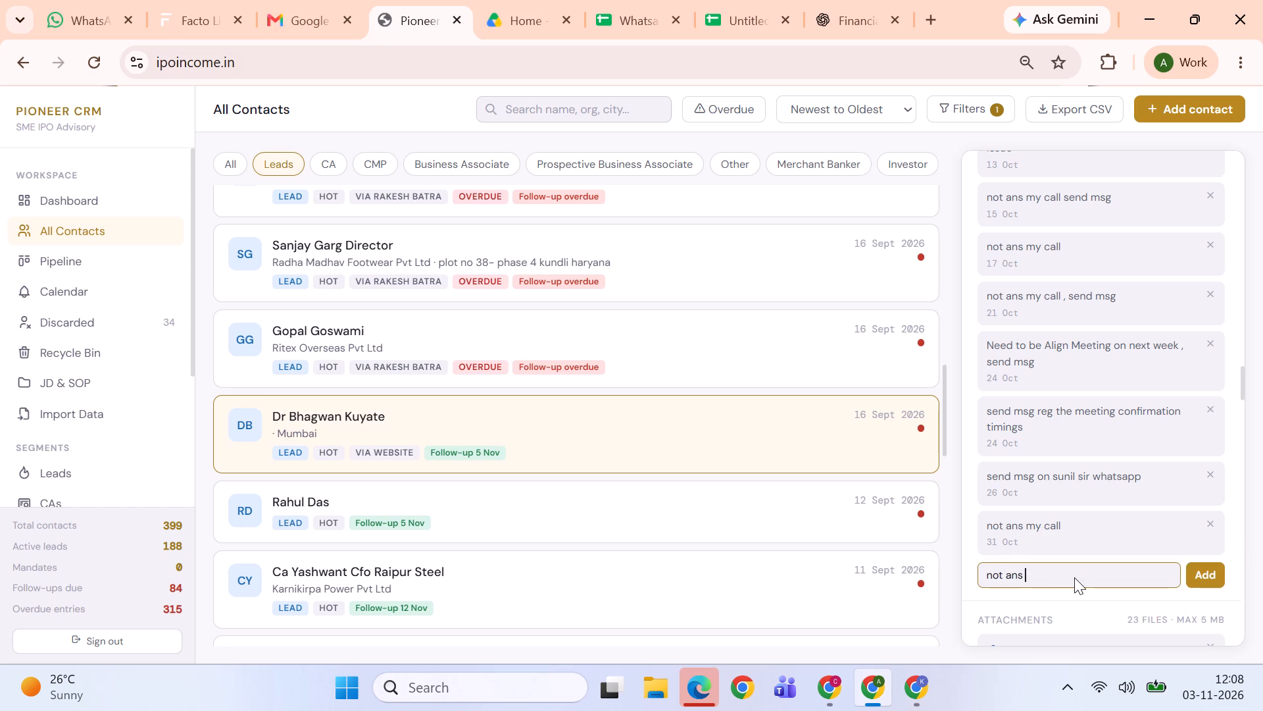
{"action": "type", "text": "my call"}
{"action": "key", "text": "space"}
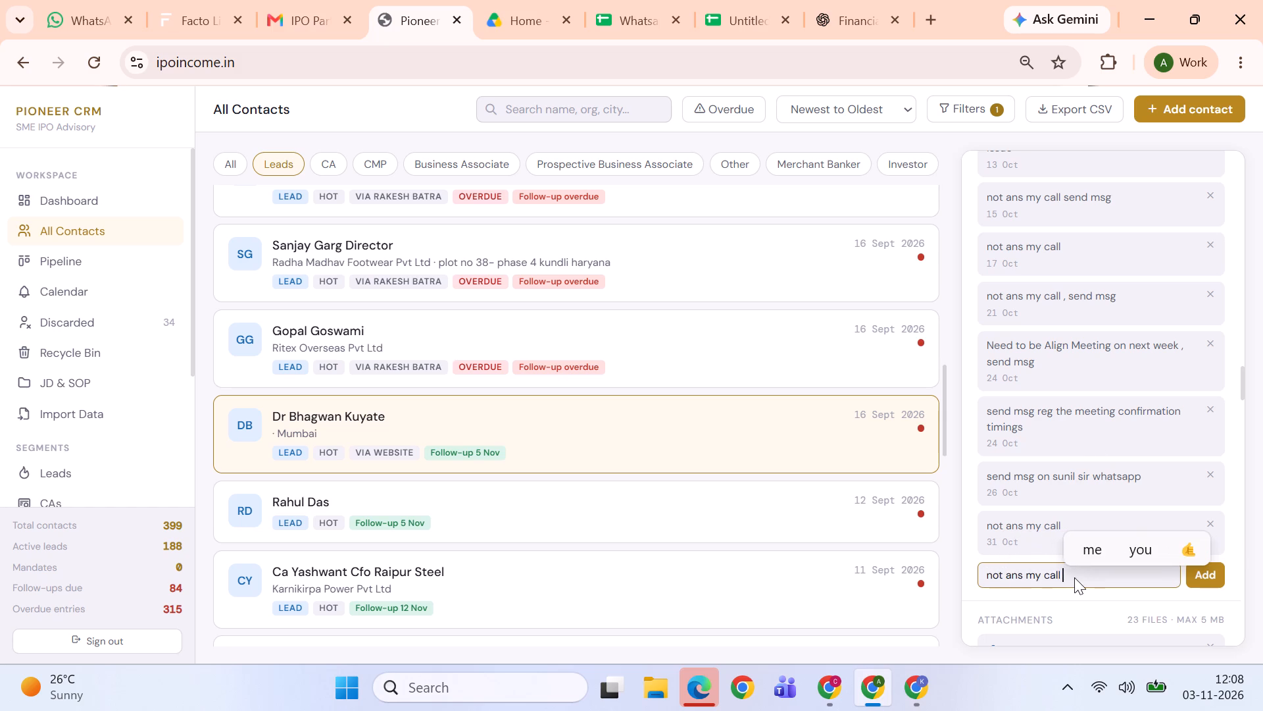
{"action": "left_click", "coordinate": [1073, 599]}
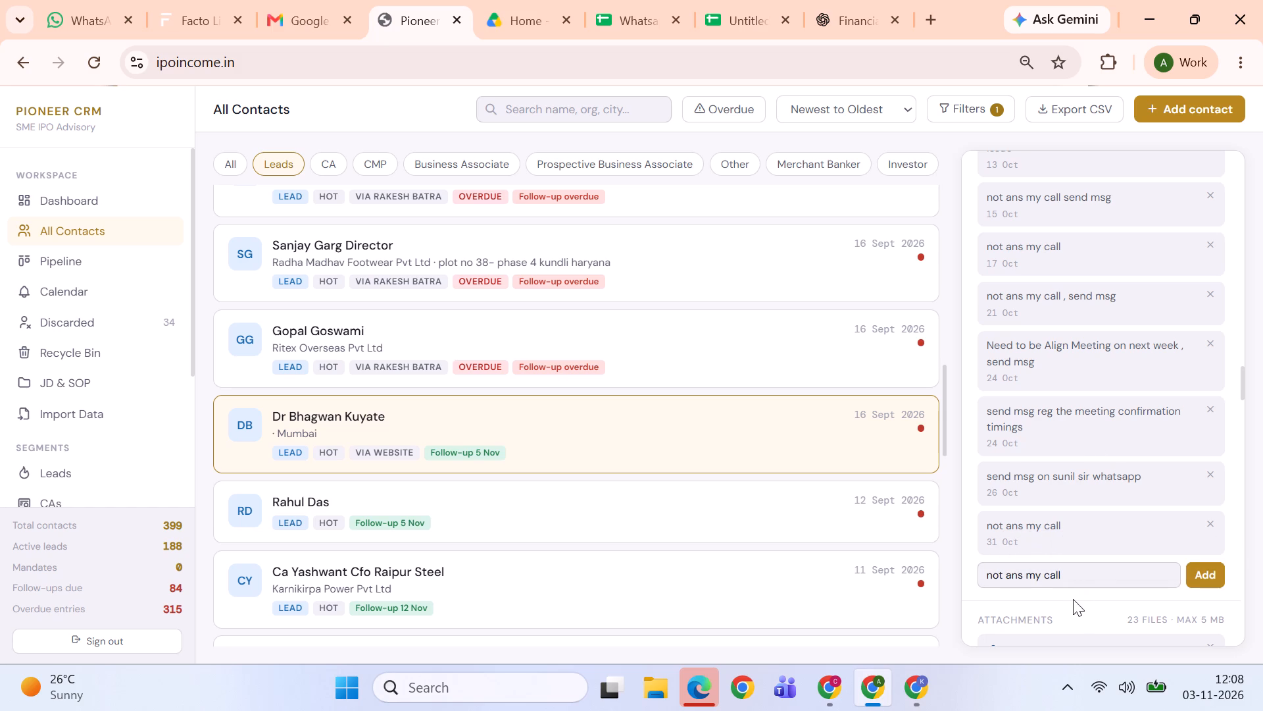
{"action": "left_click", "coordinate": [1213, 575]}
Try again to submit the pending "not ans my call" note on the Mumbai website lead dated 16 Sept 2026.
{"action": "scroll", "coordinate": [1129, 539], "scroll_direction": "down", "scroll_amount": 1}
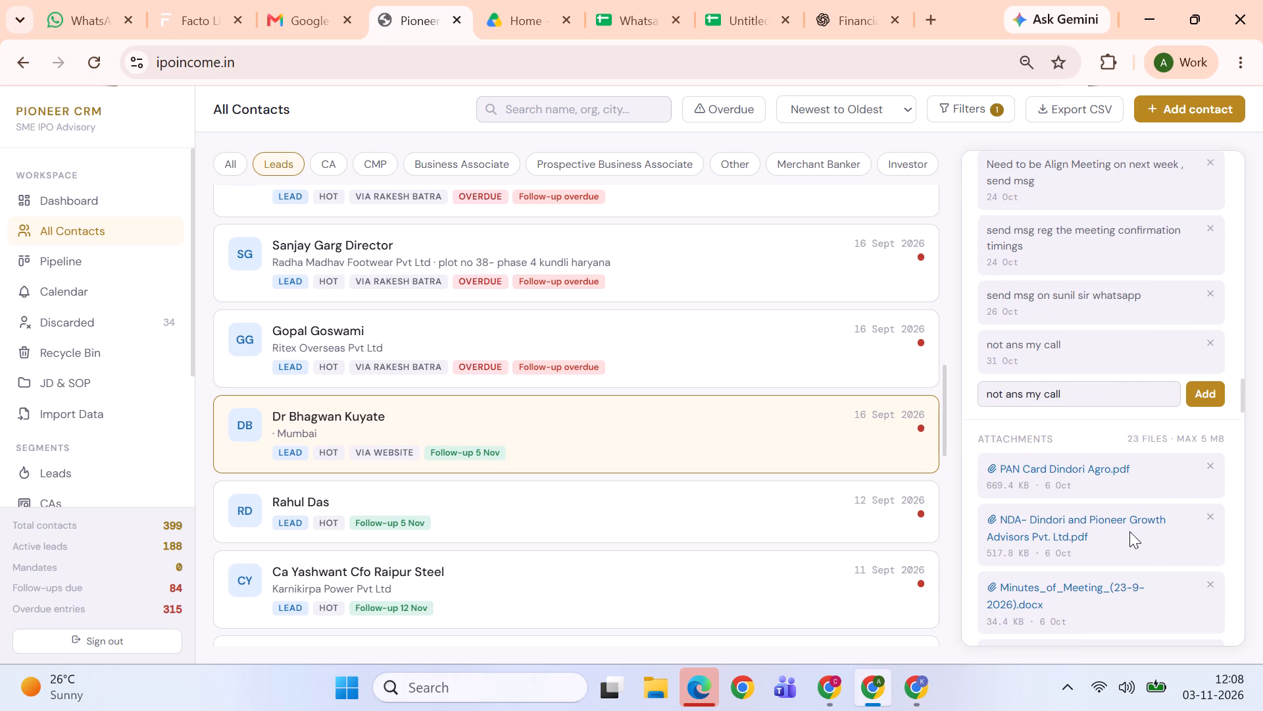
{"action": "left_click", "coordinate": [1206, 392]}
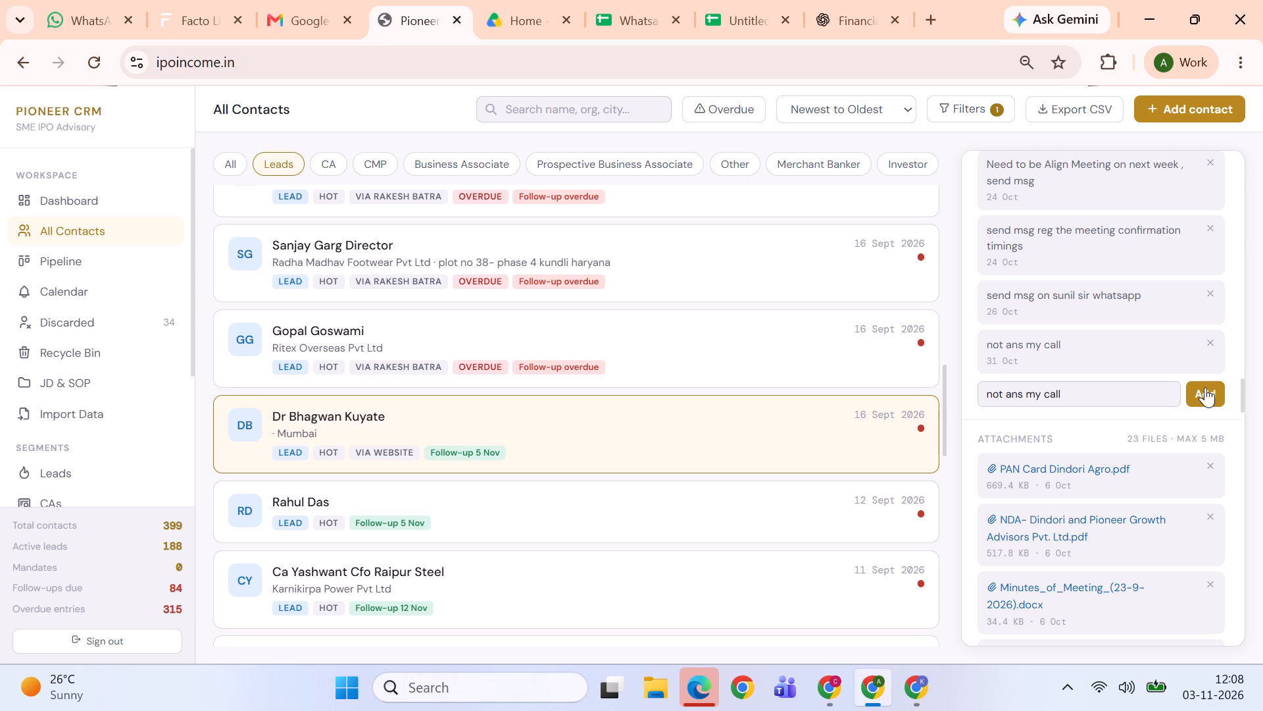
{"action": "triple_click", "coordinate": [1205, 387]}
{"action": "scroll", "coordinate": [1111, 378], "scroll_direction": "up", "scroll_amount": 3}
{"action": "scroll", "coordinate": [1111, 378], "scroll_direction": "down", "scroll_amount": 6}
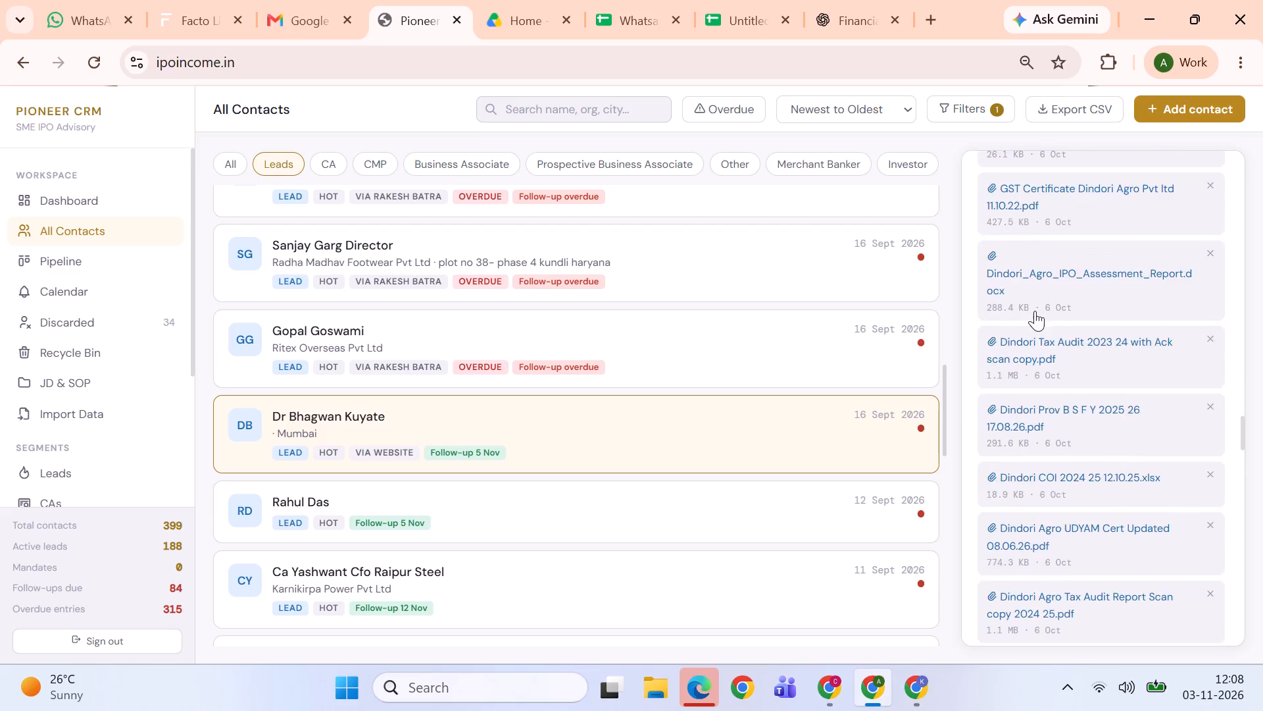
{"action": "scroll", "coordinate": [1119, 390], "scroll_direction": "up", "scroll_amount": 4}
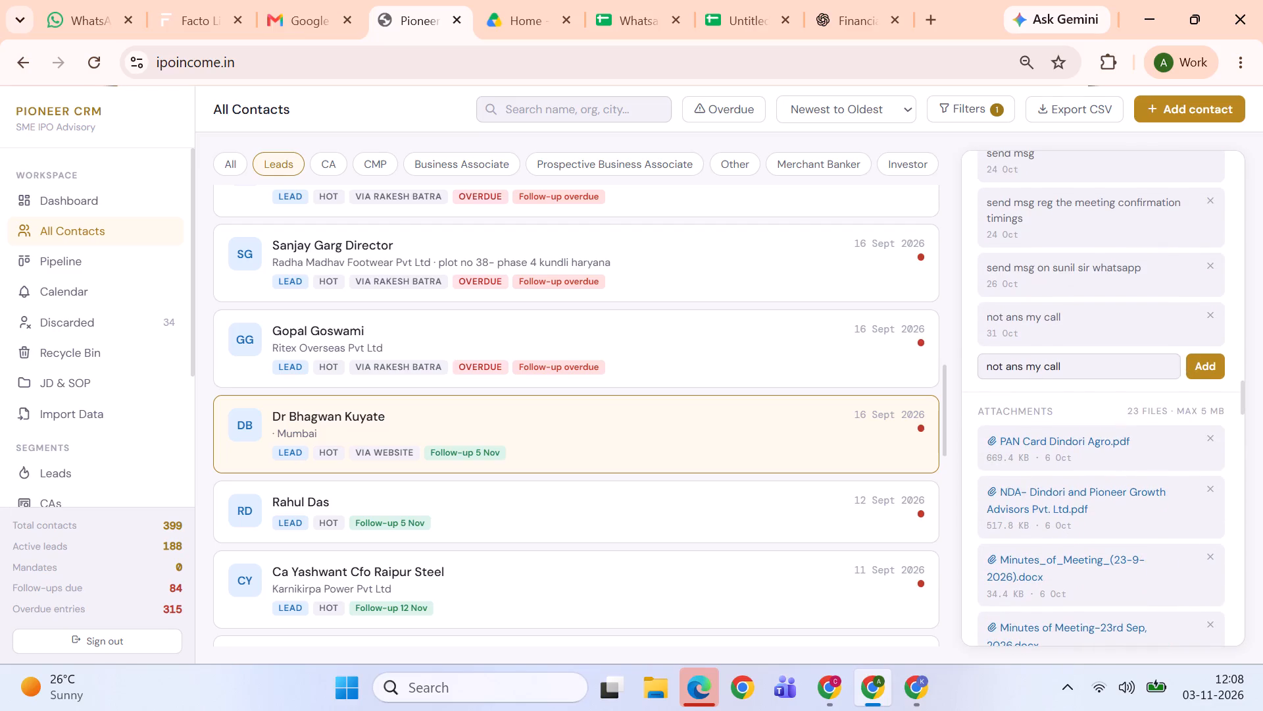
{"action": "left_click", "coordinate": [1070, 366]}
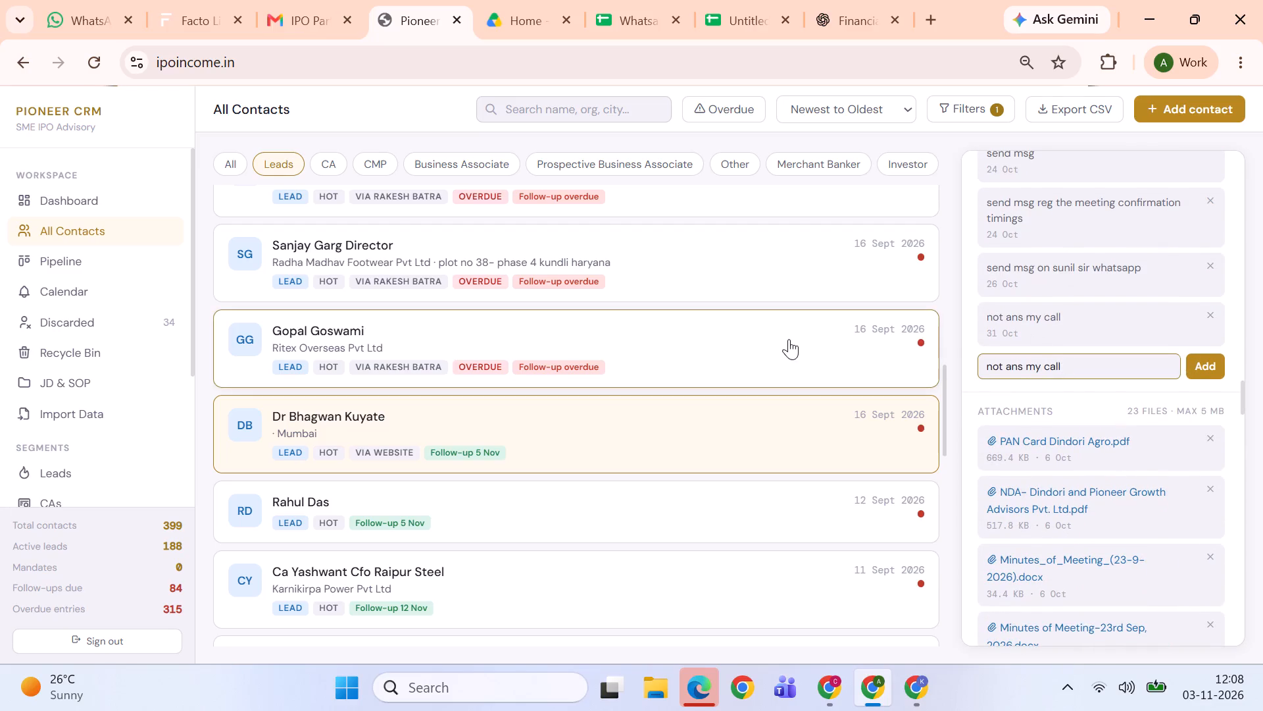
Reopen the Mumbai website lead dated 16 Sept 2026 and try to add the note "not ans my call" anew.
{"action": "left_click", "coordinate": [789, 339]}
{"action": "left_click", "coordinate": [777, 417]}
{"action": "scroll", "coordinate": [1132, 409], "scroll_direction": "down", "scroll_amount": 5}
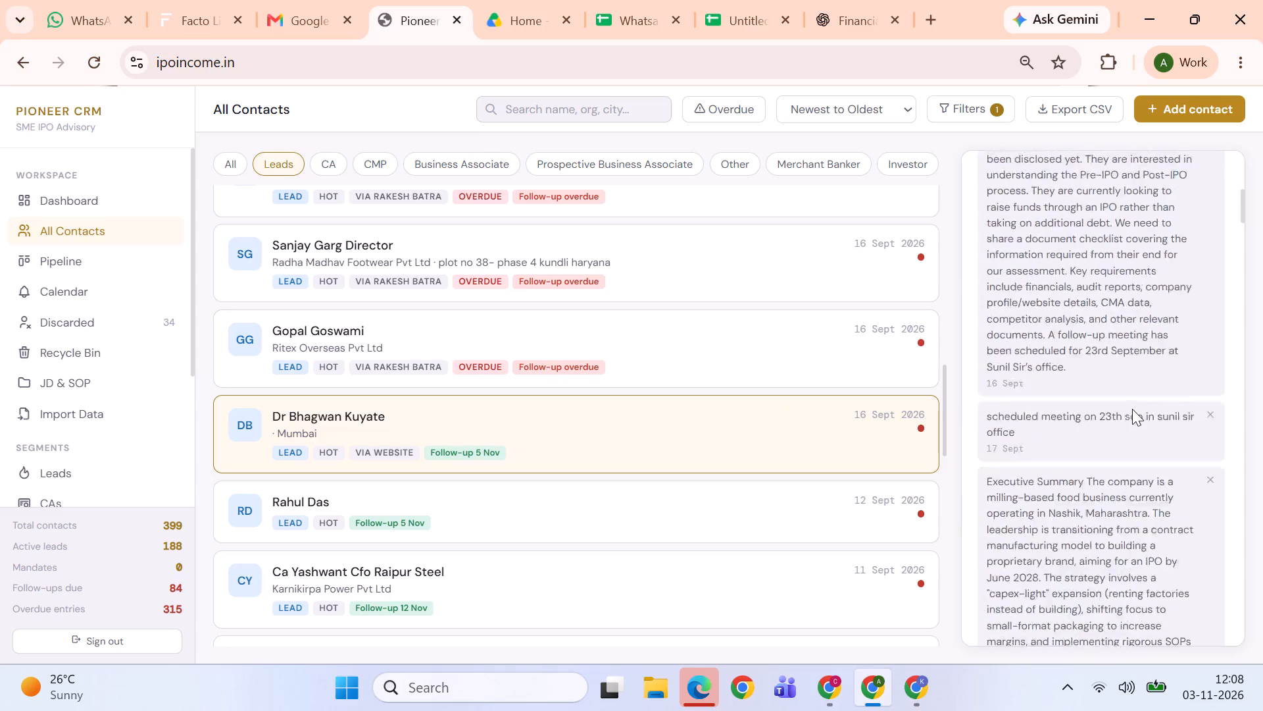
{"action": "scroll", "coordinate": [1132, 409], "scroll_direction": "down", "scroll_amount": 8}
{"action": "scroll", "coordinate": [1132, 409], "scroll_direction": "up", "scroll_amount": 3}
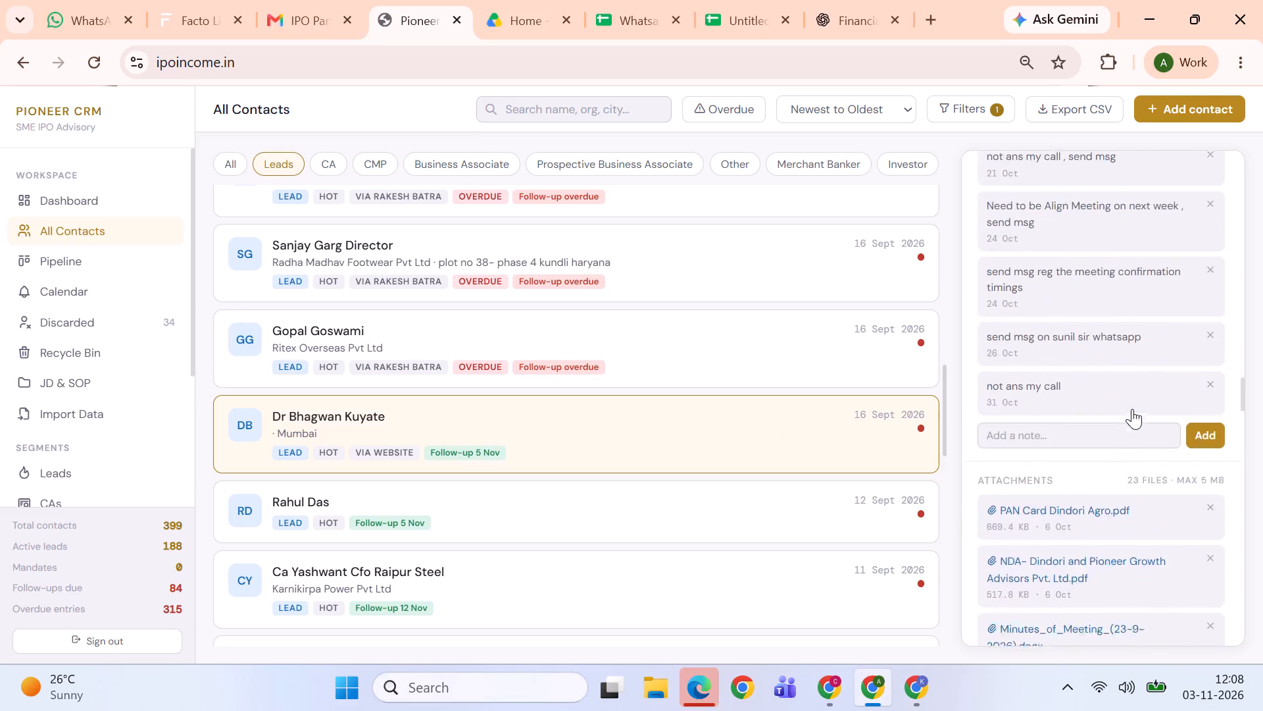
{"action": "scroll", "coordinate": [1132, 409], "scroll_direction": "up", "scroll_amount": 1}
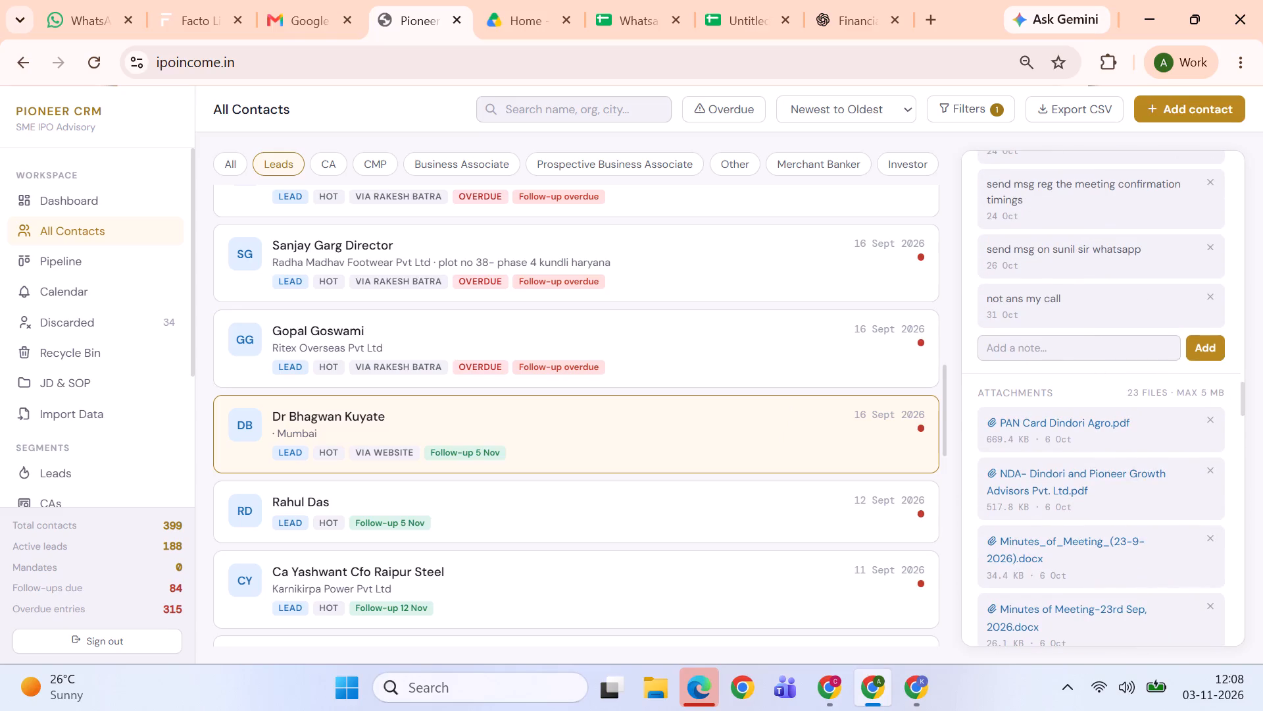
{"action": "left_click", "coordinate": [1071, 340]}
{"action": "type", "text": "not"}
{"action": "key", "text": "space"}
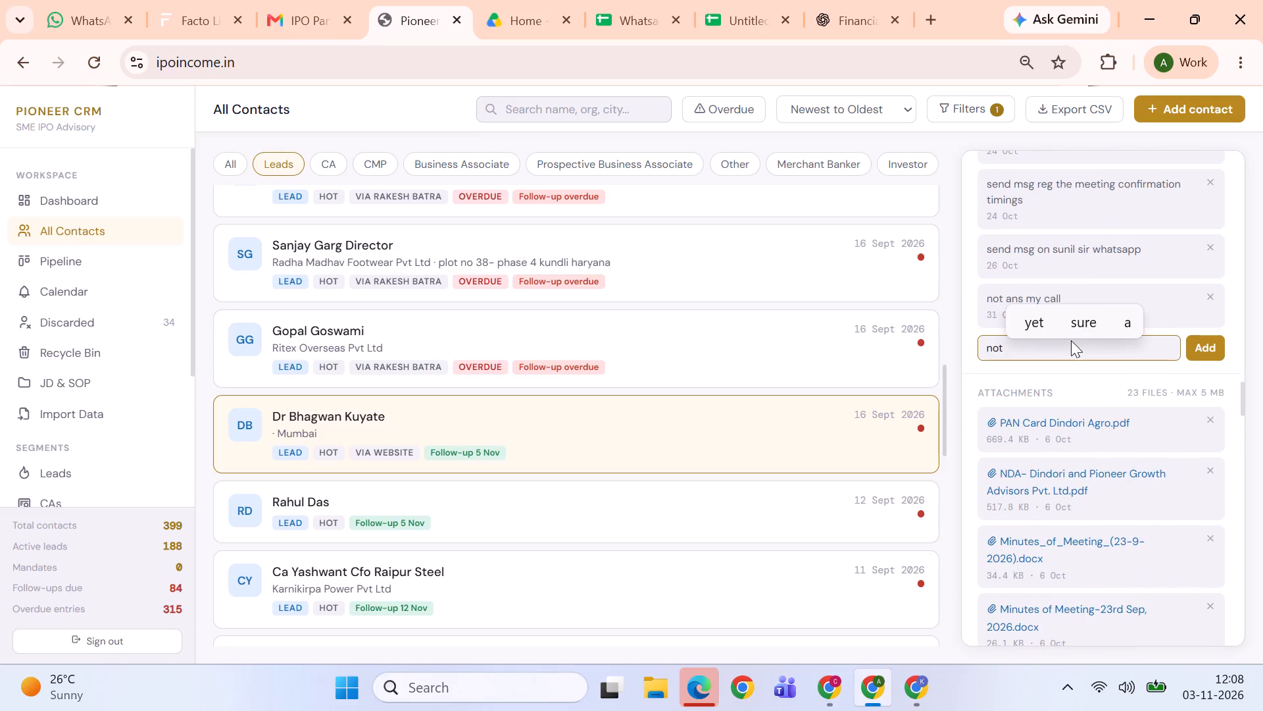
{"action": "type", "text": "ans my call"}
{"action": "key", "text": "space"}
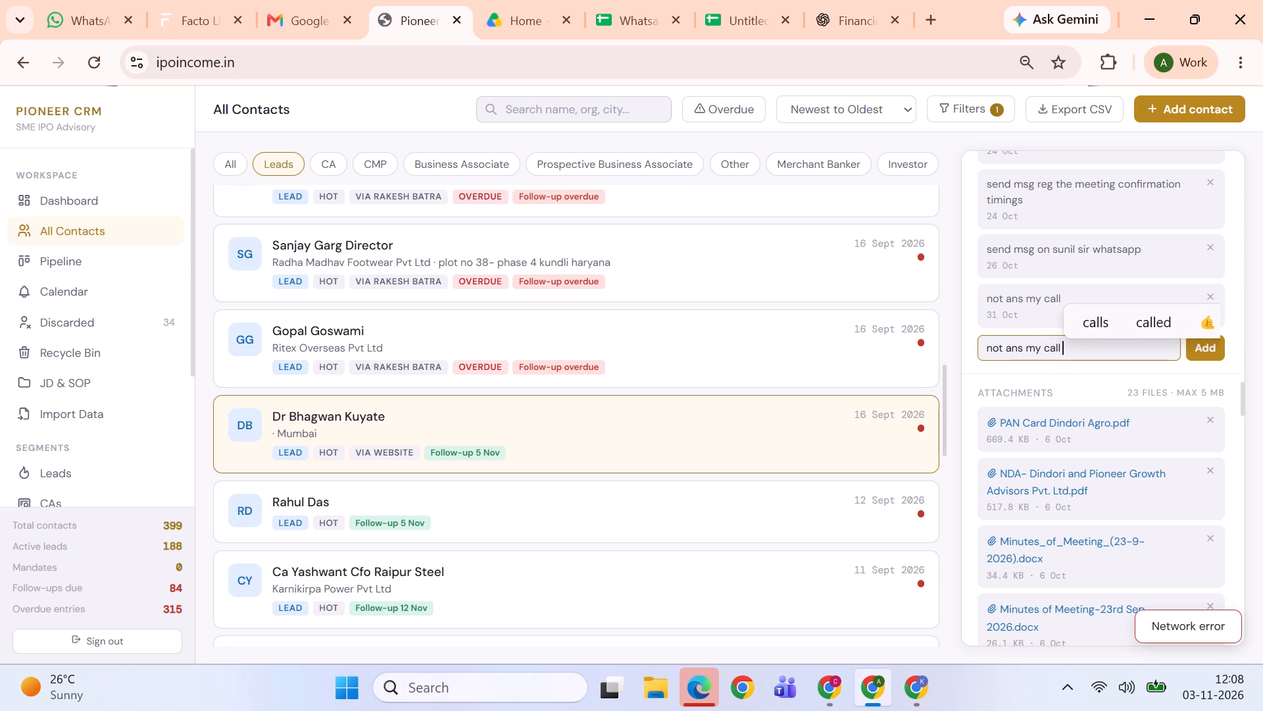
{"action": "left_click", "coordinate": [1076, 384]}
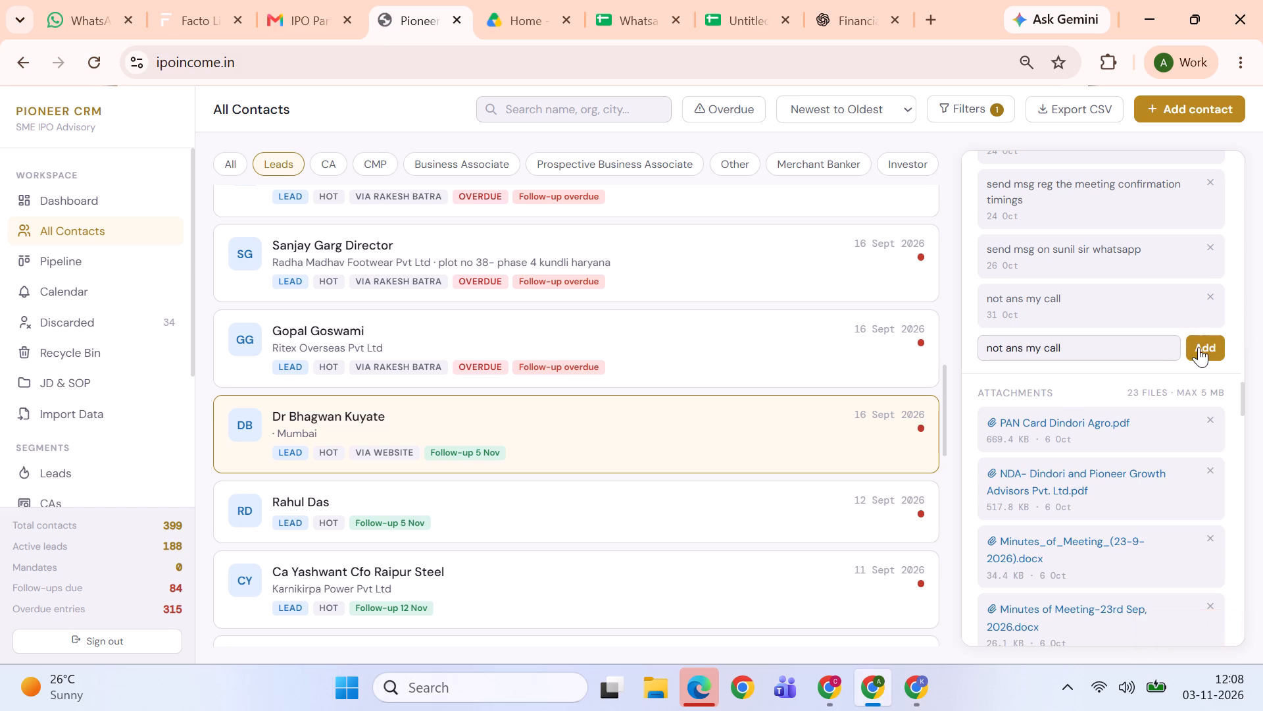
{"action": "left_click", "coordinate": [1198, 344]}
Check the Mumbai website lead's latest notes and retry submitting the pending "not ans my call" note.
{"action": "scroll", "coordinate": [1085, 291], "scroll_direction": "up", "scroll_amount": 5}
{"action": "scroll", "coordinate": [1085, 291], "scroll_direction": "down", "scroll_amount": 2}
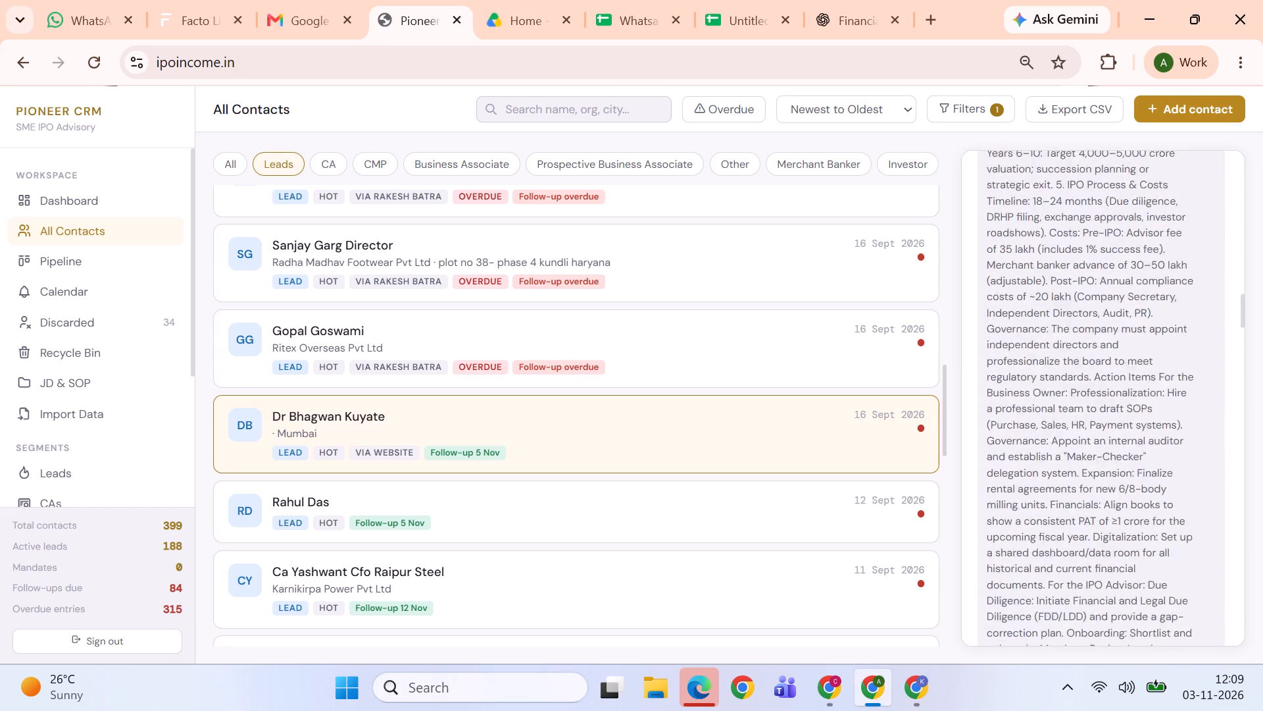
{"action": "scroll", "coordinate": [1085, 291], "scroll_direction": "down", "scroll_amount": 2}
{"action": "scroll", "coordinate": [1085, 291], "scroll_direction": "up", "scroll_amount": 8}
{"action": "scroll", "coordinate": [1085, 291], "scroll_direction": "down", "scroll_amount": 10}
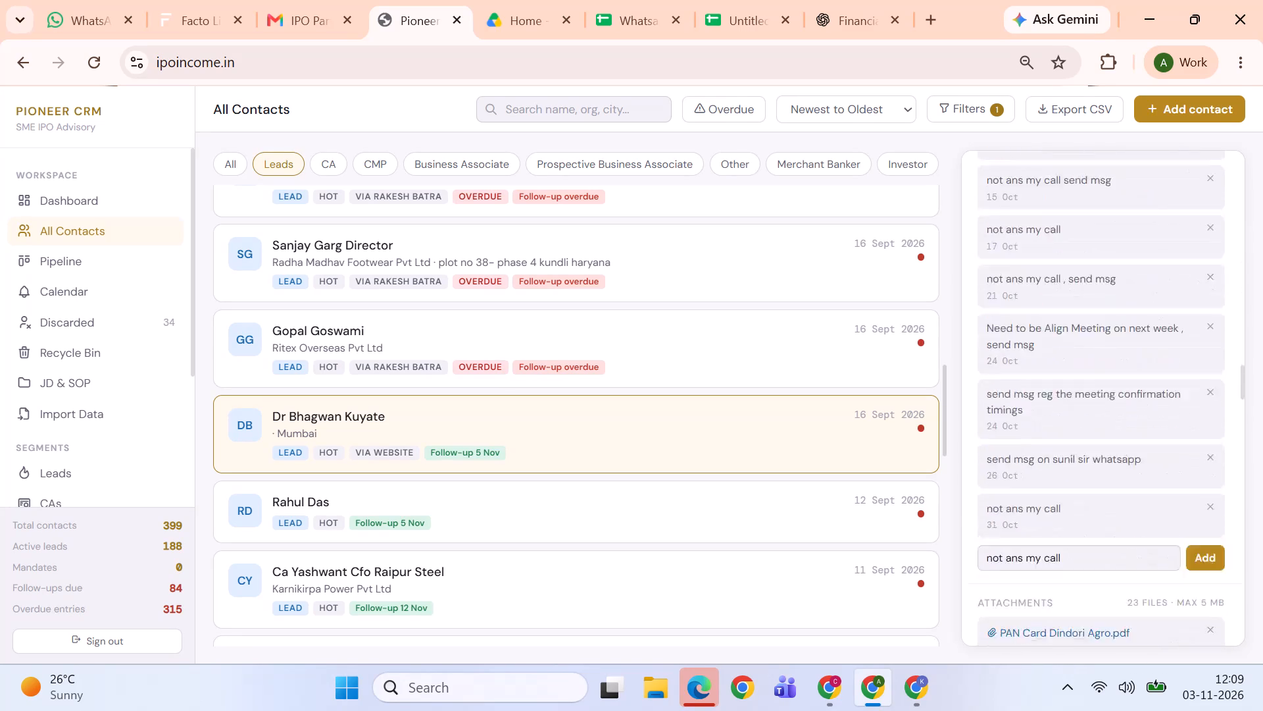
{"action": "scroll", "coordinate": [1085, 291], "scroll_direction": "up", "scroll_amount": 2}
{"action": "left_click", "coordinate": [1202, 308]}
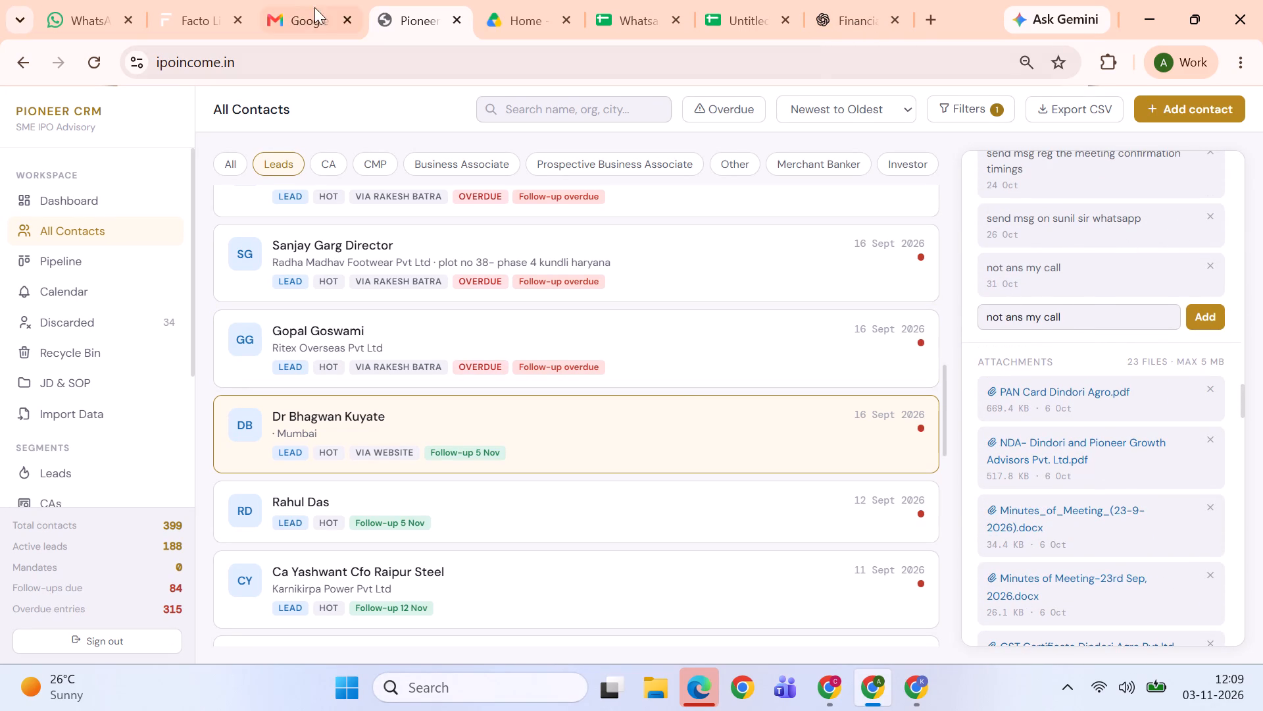
Close the current CRM tab and reopen ipoincome.in in a new tab.
{"action": "left_click", "coordinate": [458, 17]}
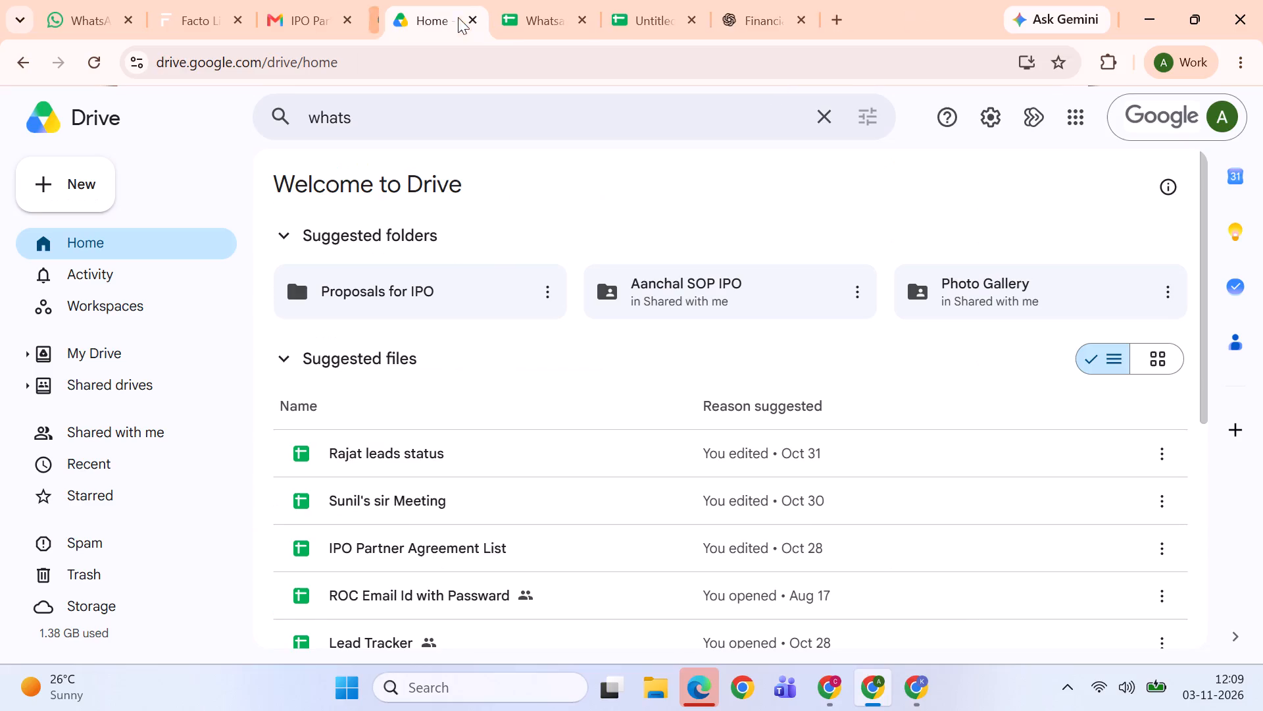
{"action": "left_click", "coordinate": [826, 20]}
{"action": "left_click", "coordinate": [816, 68]}
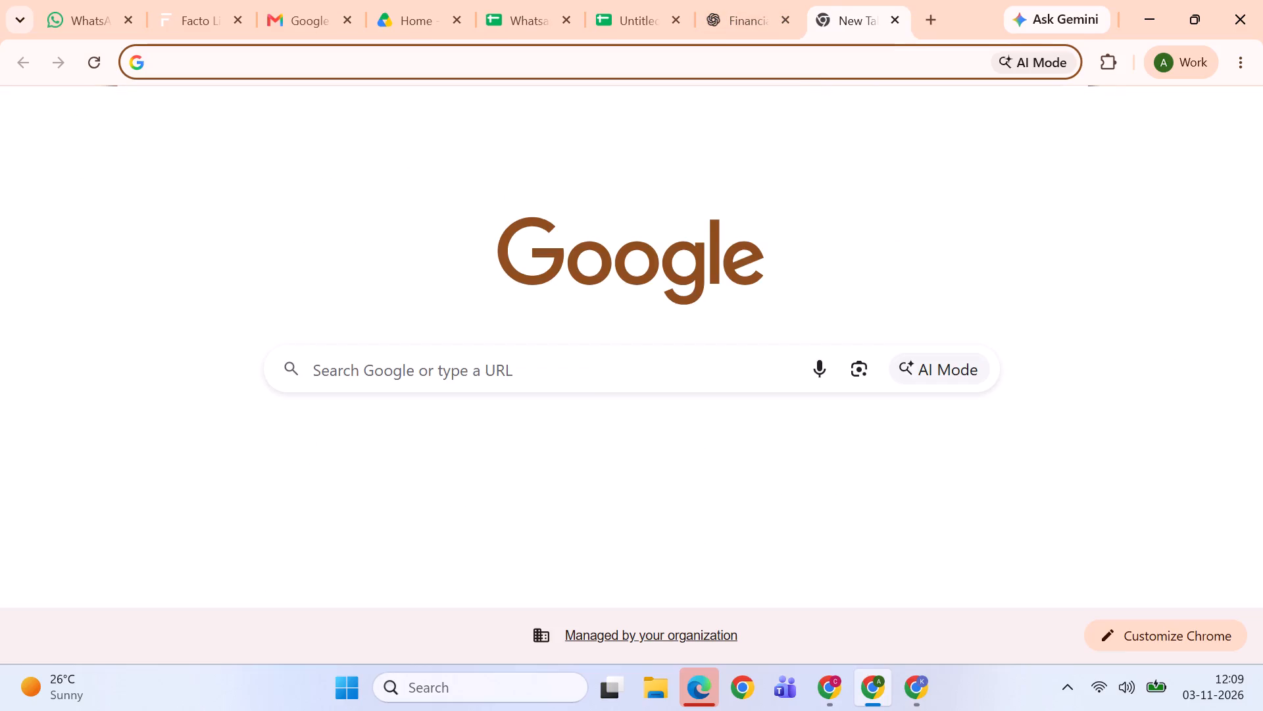
{"action": "type", "text": "ipo"}
{"action": "key", "text": "Return"}
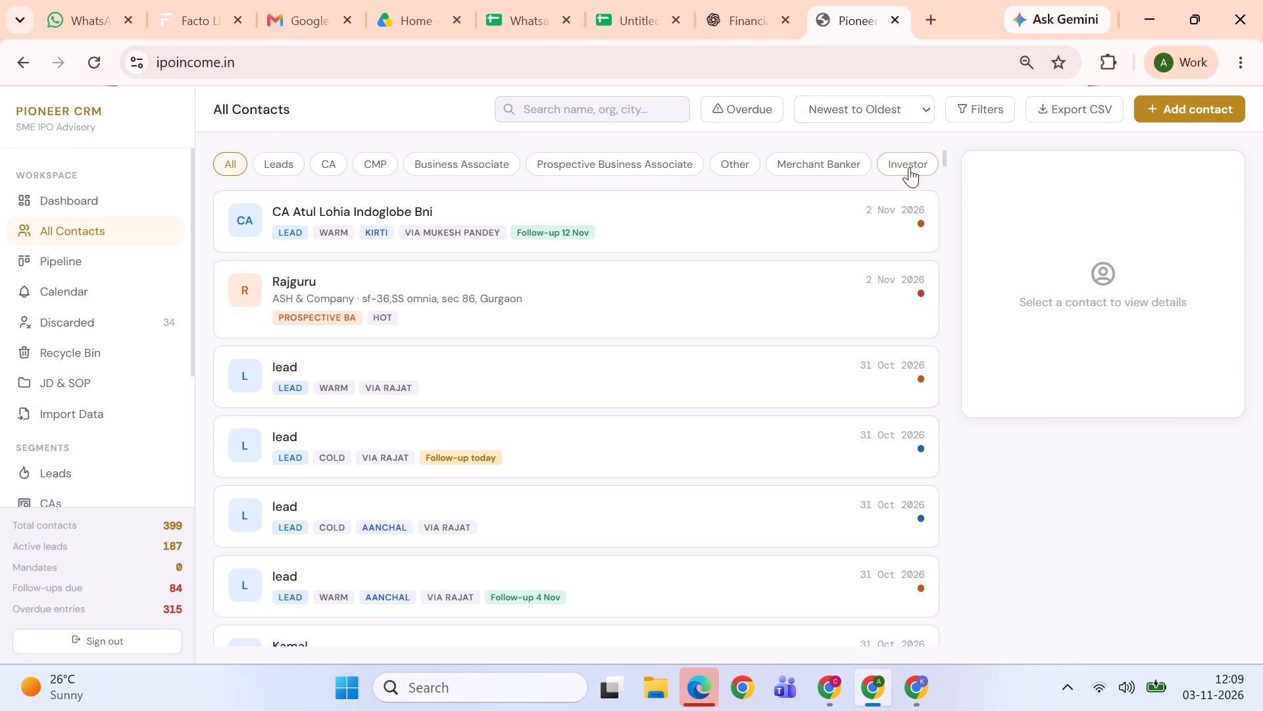
Filter the contacts to leads at the Hot stage.
{"action": "left_click", "coordinate": [289, 163]}
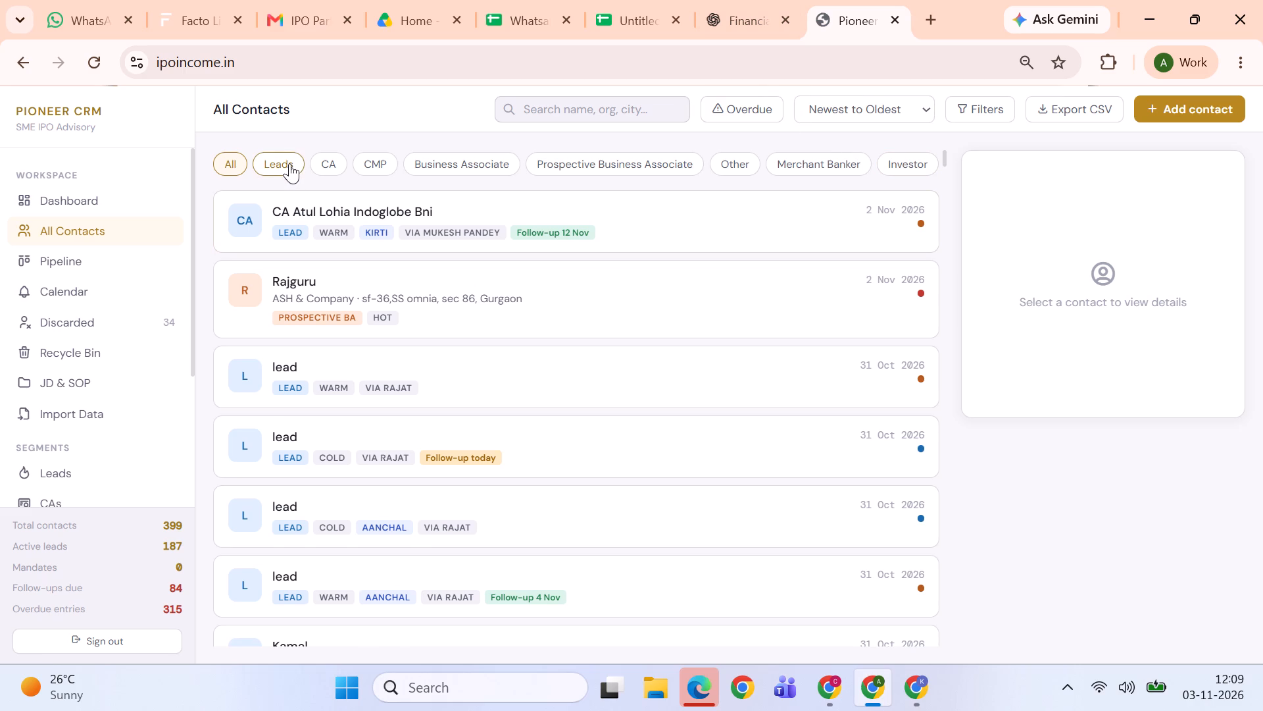
{"action": "left_click", "coordinate": [972, 113]}
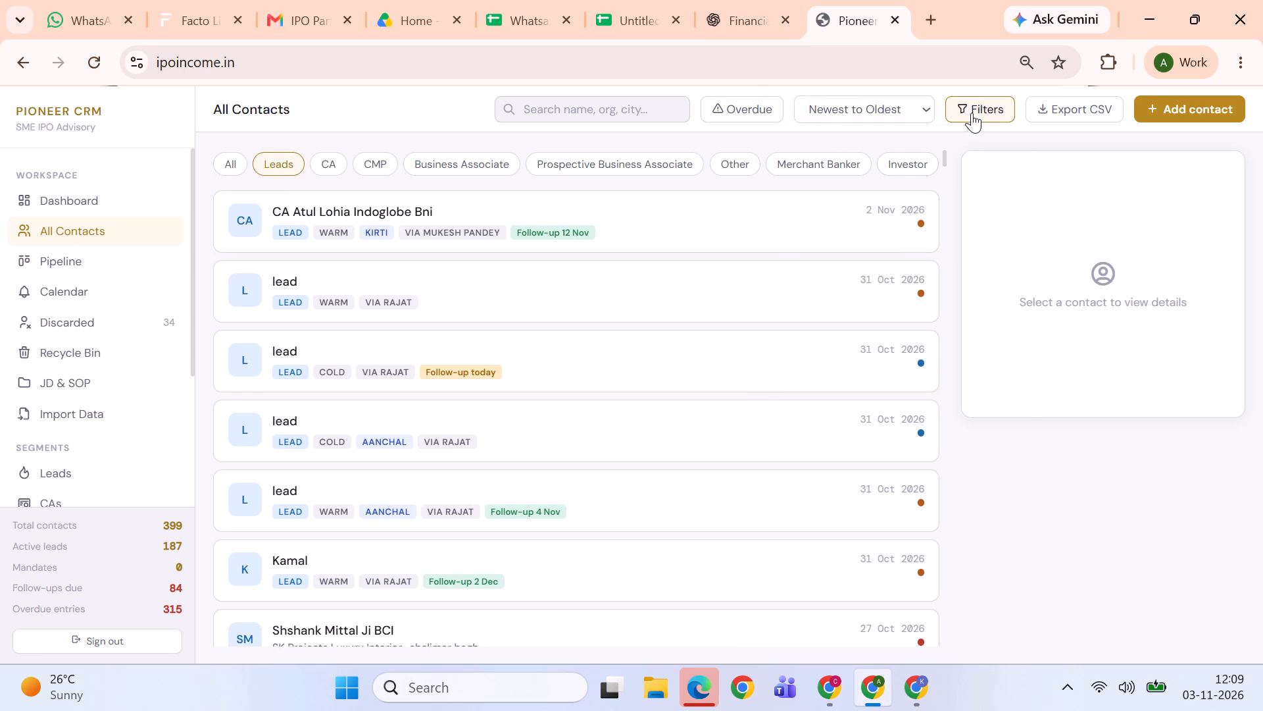
{"action": "left_click", "coordinate": [859, 174]}
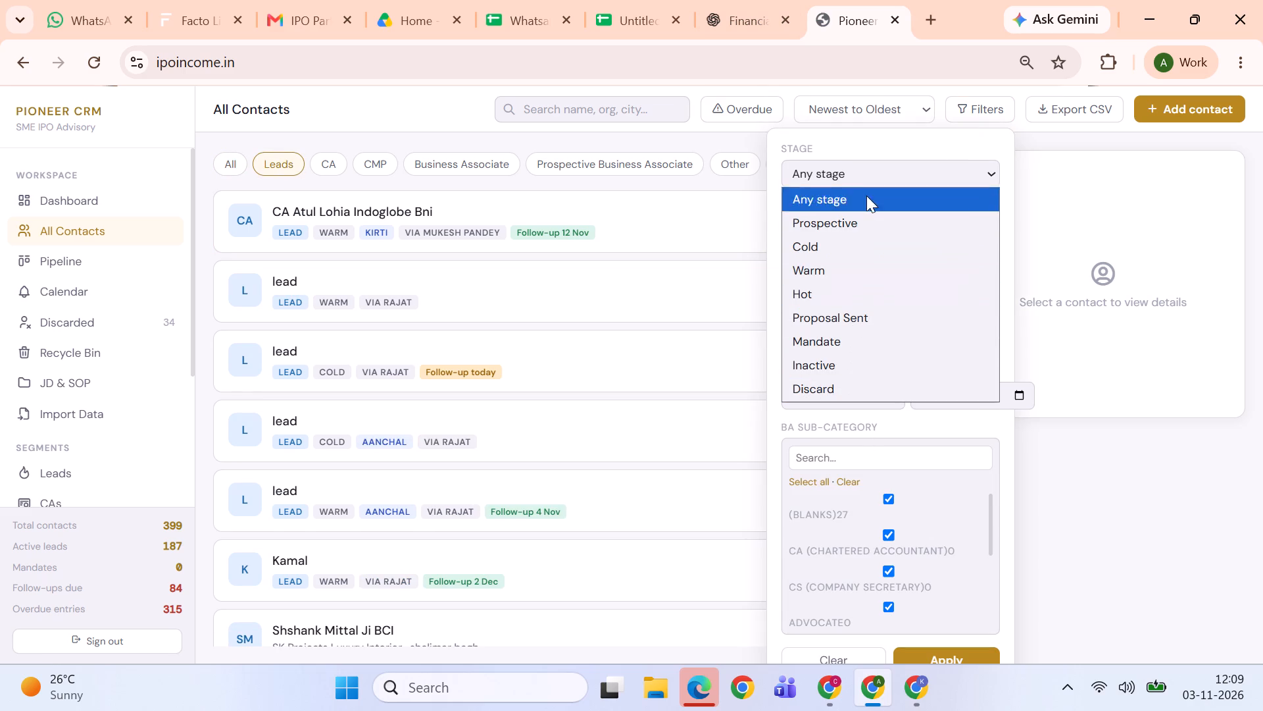
{"action": "left_click", "coordinate": [867, 298]}
{"action": "scroll", "coordinate": [935, 554], "scroll_direction": "down", "scroll_amount": 5}
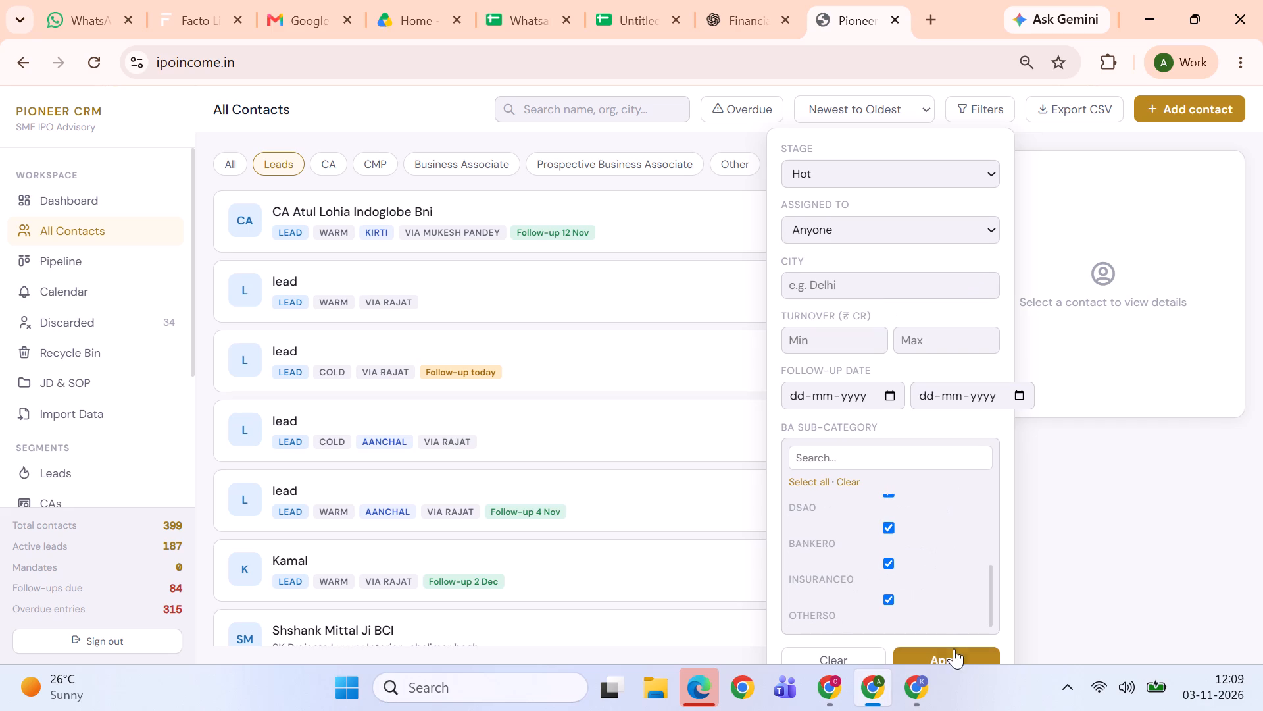
{"action": "left_click", "coordinate": [957, 656]}
Look through the filtered hot leads list for the lead to follow up.
{"action": "scroll", "coordinate": [664, 510], "scroll_direction": "down", "scroll_amount": 11}
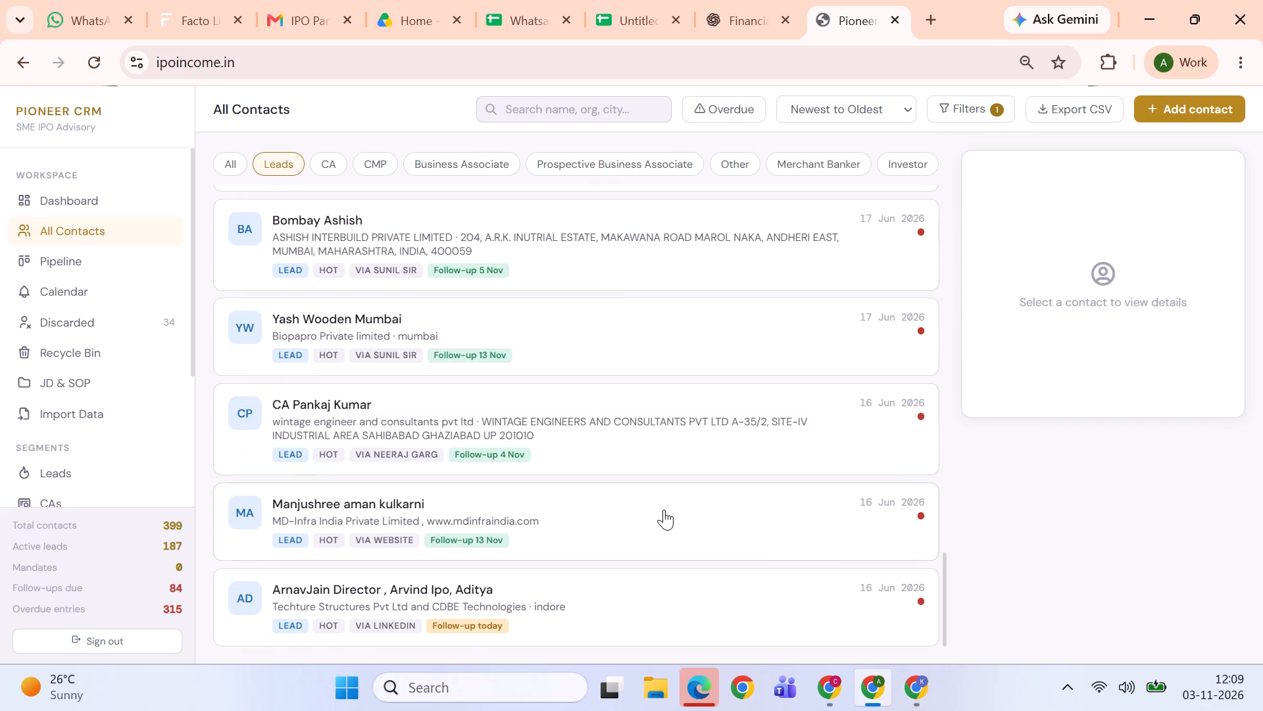
{"action": "scroll", "coordinate": [664, 510], "scroll_direction": "down", "scroll_amount": 7}
{"action": "scroll", "coordinate": [705, 408], "scroll_direction": "up", "scroll_amount": 2}
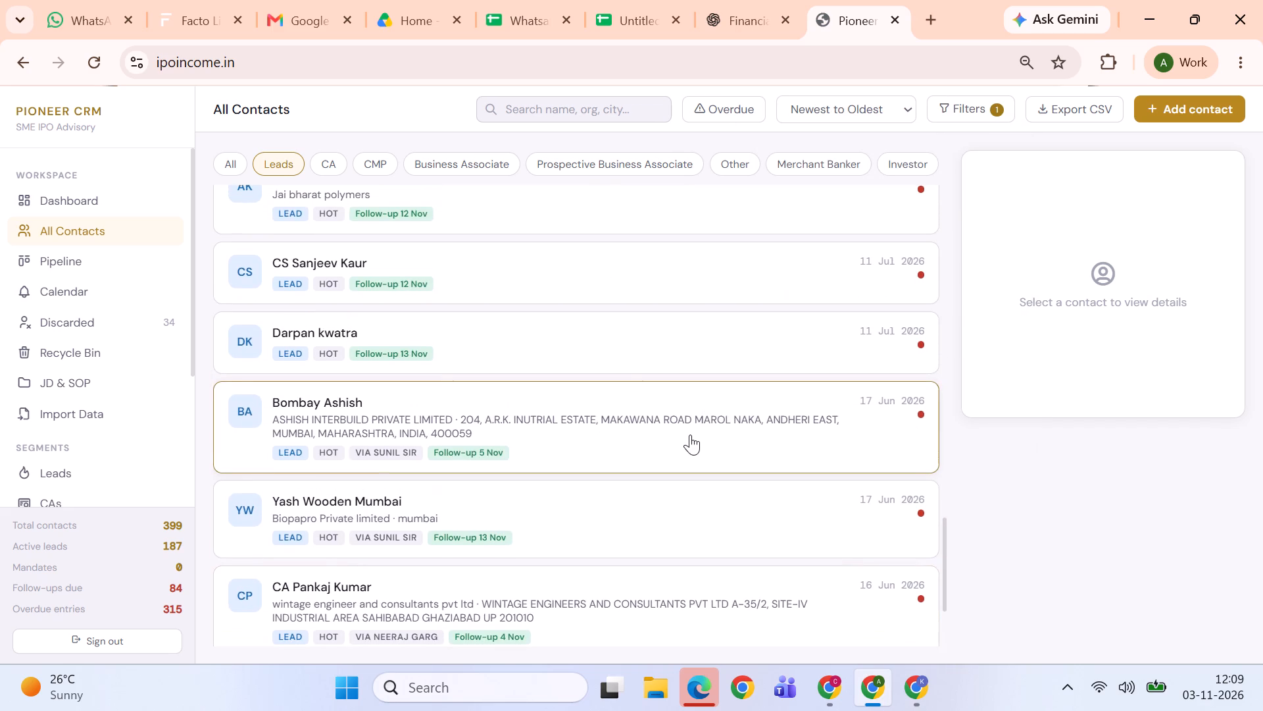
{"action": "scroll", "coordinate": [690, 434], "scroll_direction": "up", "scroll_amount": 1}
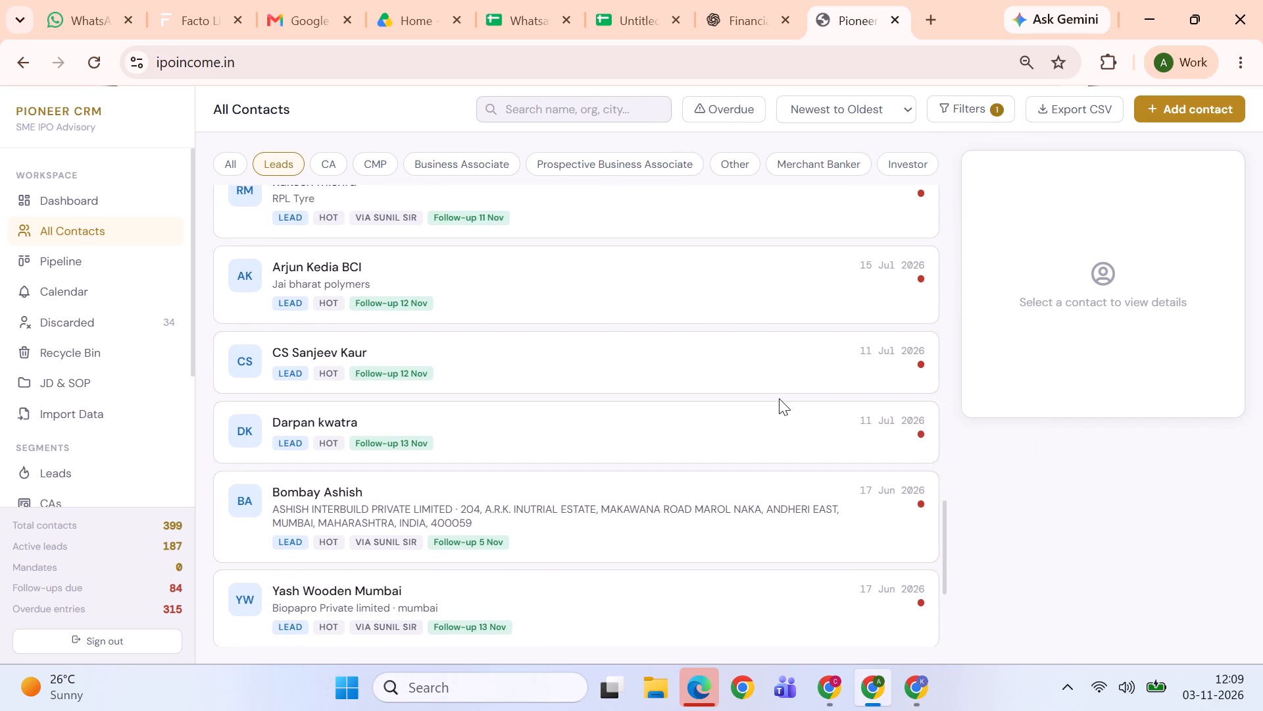
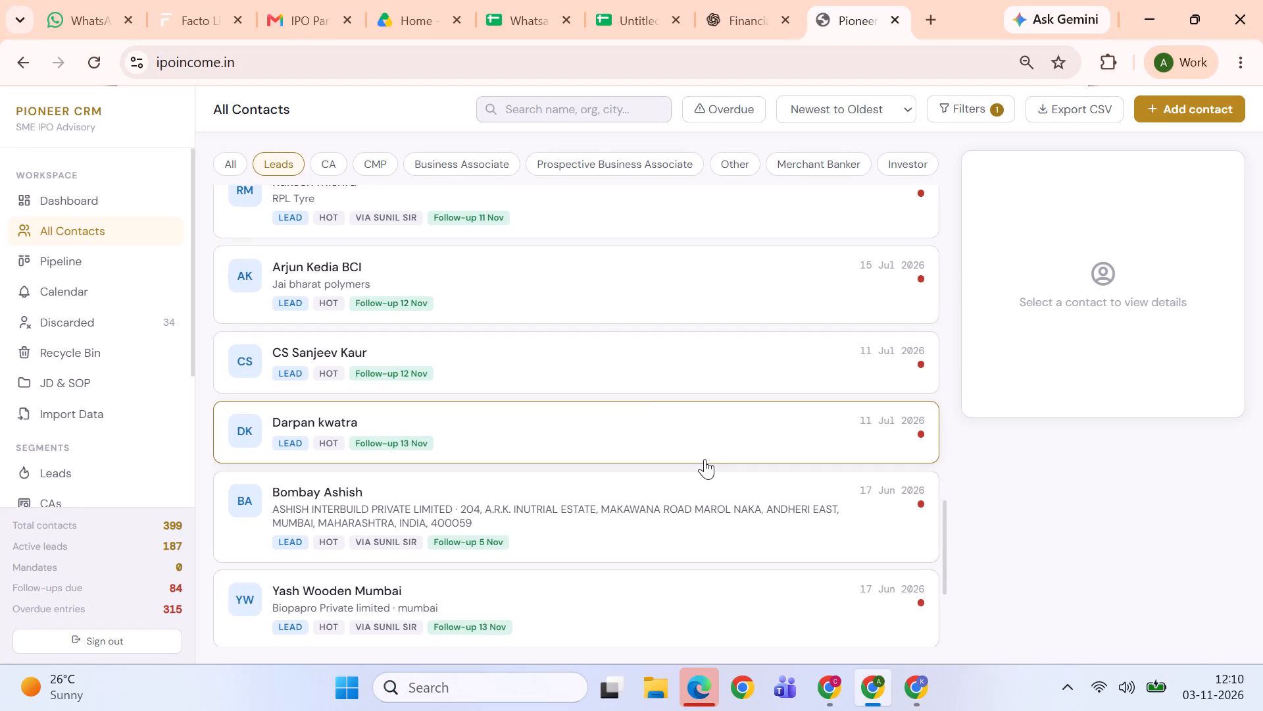
Find the Mumbai website lead with the 5 Nov follow-up among the hot leads and open its contact details.
{"action": "scroll", "coordinate": [562, 479], "scroll_direction": "up", "scroll_amount": 1}
{"action": "scroll", "coordinate": [608, 509], "scroll_direction": "up", "scroll_amount": 2}
{"action": "scroll", "coordinate": [735, 442], "scroll_direction": "up", "scroll_amount": 2}
{"action": "scroll", "coordinate": [738, 488], "scroll_direction": "down", "scroll_amount": 1}
{"action": "scroll", "coordinate": [609, 477], "scroll_direction": "up", "scroll_amount": 2}
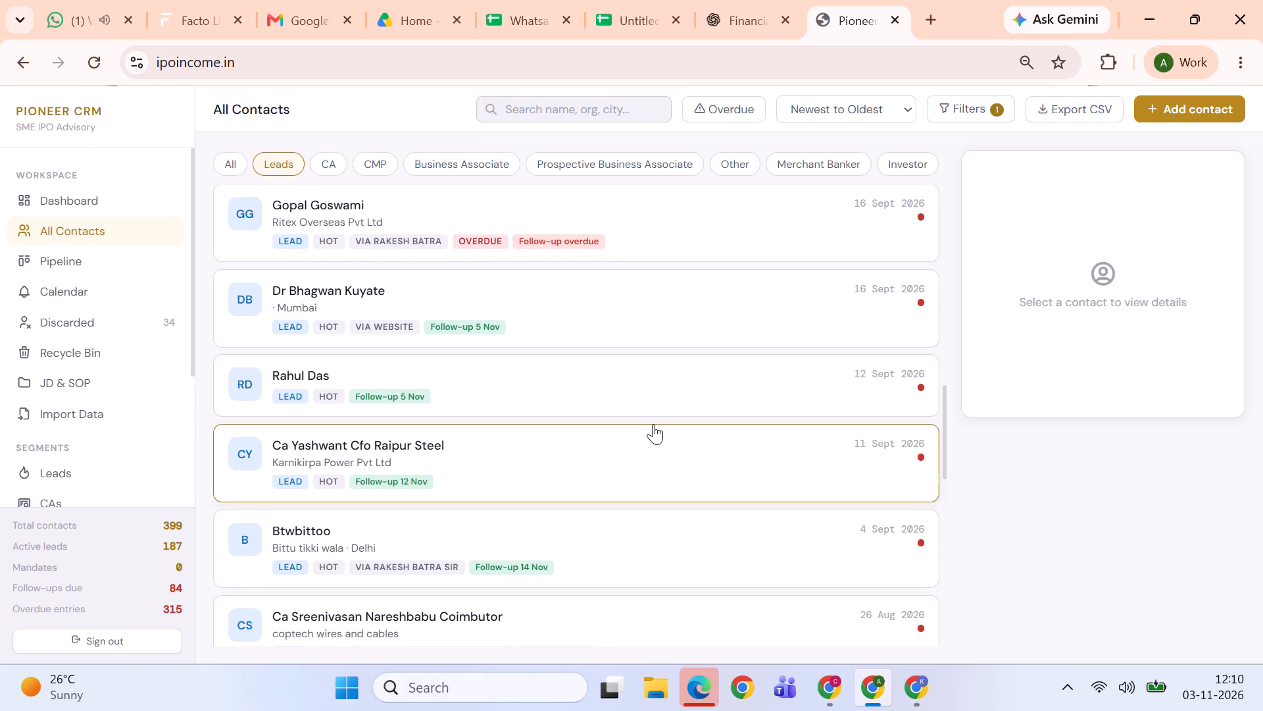
{"action": "scroll", "coordinate": [688, 450], "scroll_direction": "up", "scroll_amount": 1}
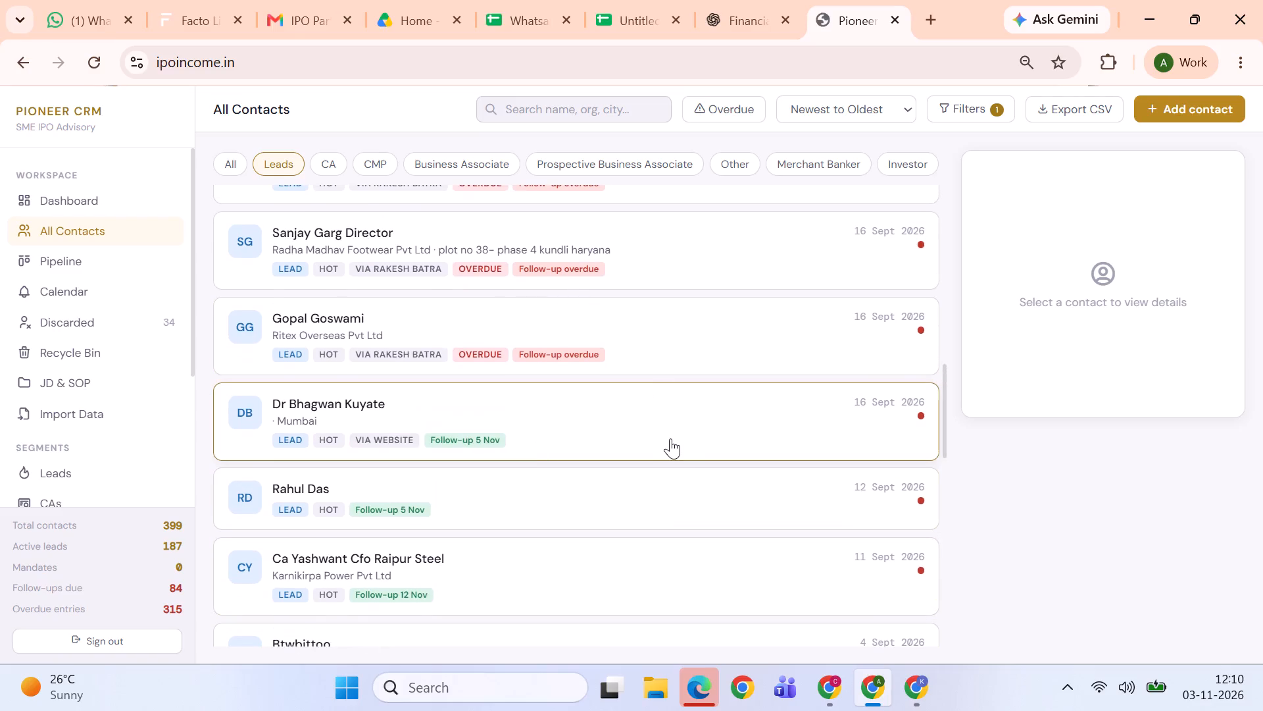
{"action": "left_click", "coordinate": [670, 438]}
Add the note "not ans my call" to the end of the Mumbai website lead's notes.
{"action": "scroll", "coordinate": [1082, 455], "scroll_direction": "down", "scroll_amount": 9}
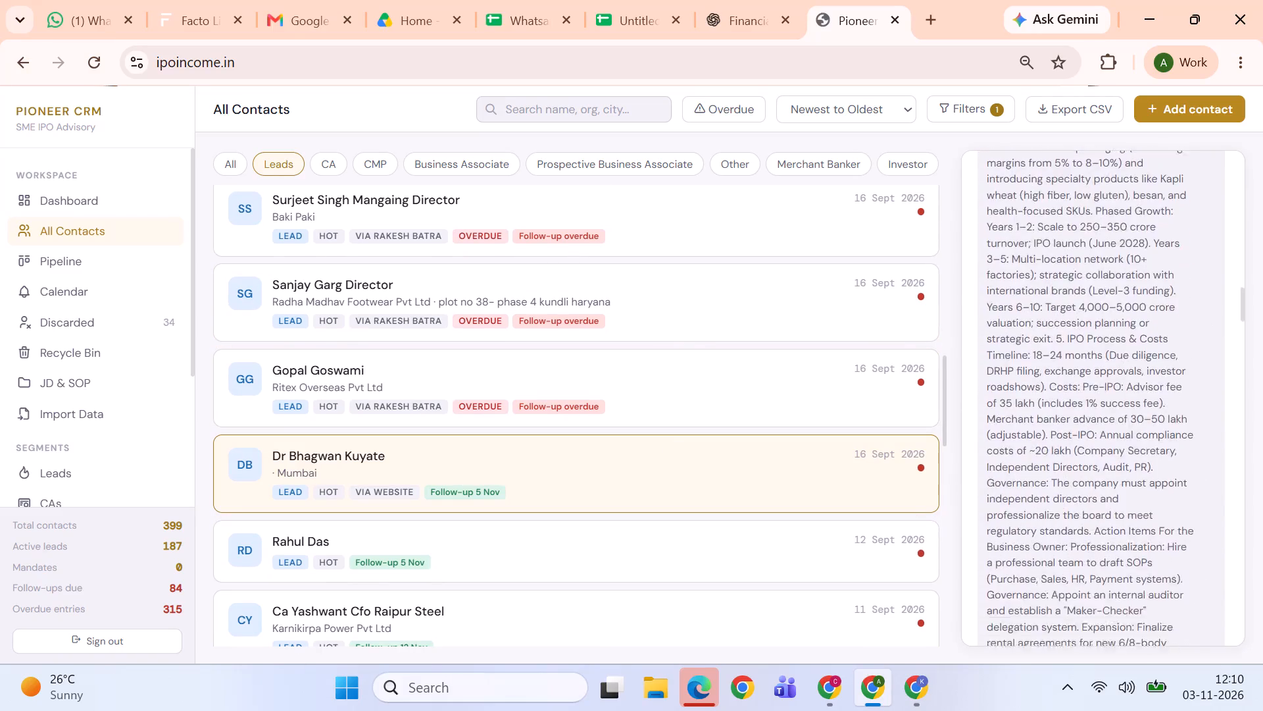
{"action": "scroll", "coordinate": [1082, 455], "scroll_direction": "down", "scroll_amount": 1}
{"action": "scroll", "coordinate": [1082, 455], "scroll_direction": "up", "scroll_amount": 1}
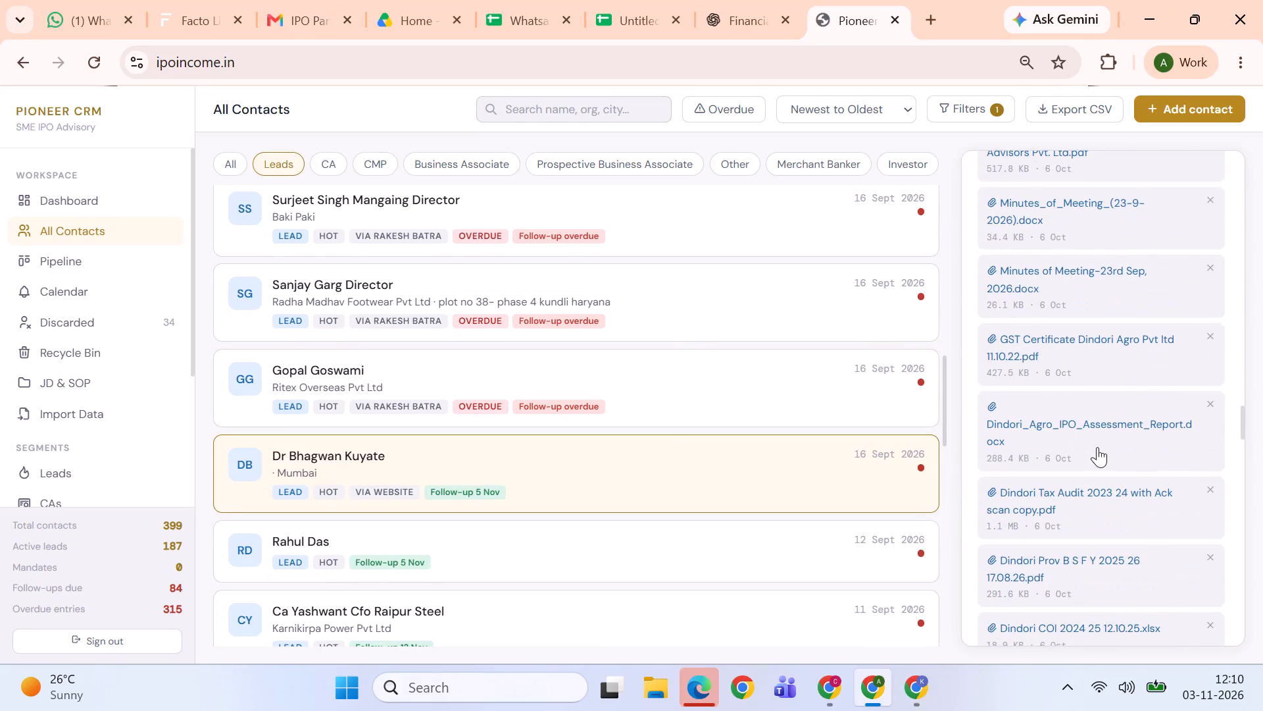
{"action": "scroll", "coordinate": [1097, 447], "scroll_direction": "up", "scroll_amount": 3}
{"action": "left_click", "coordinate": [1077, 583]}
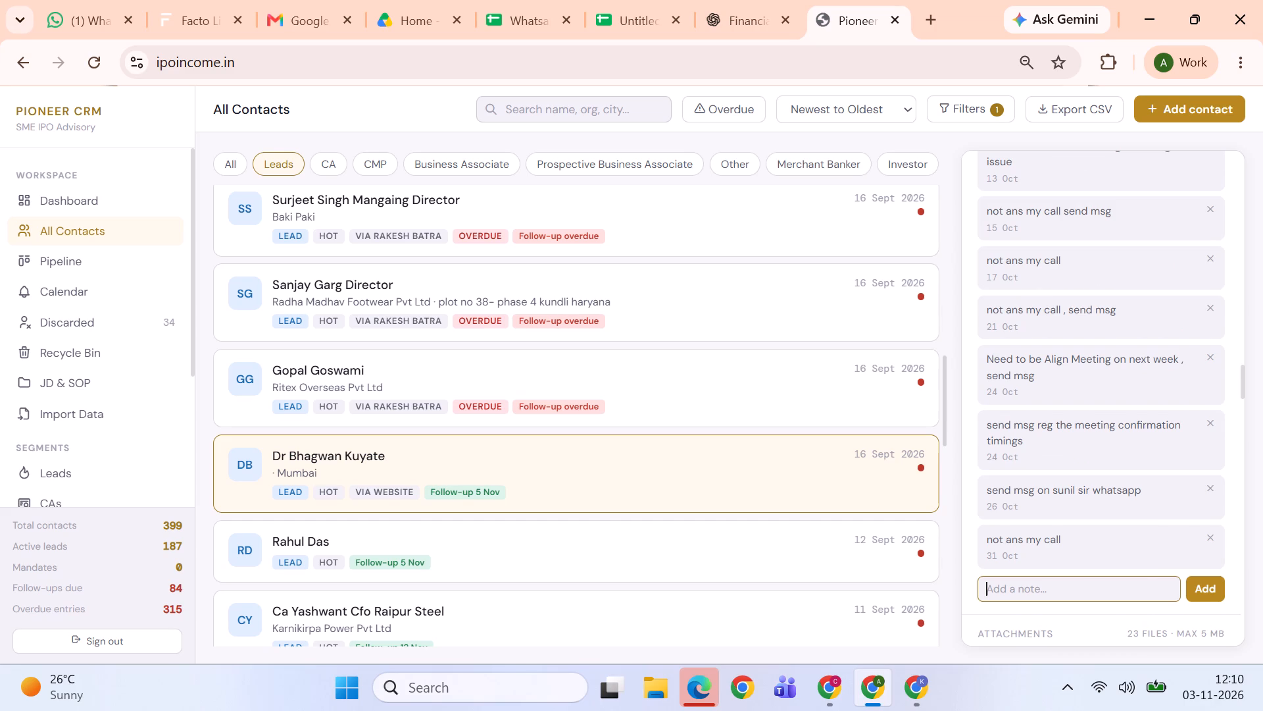
{"action": "type", "text": "not ans"}
{"action": "key", "text": "space"}
{"action": "type", "text": "my call"}
{"action": "key", "text": "space"}
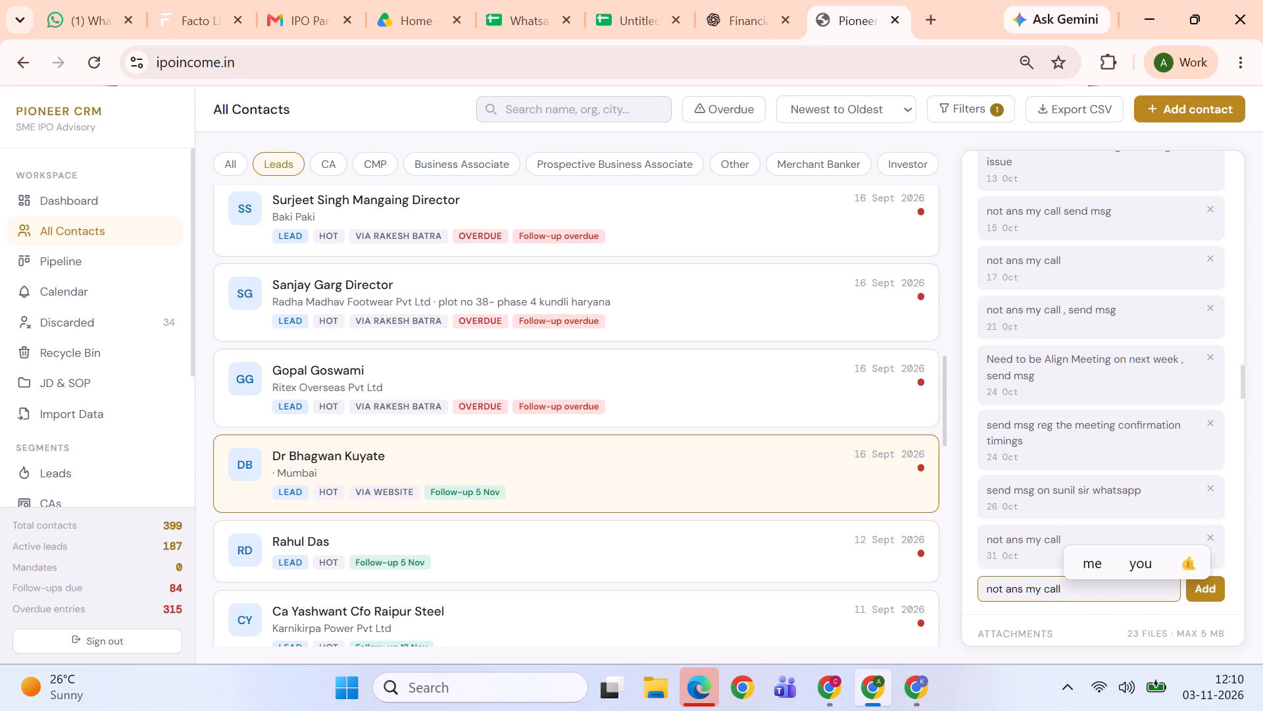
{"action": "scroll", "coordinate": [1117, 494], "scroll_direction": "down", "scroll_amount": 1}
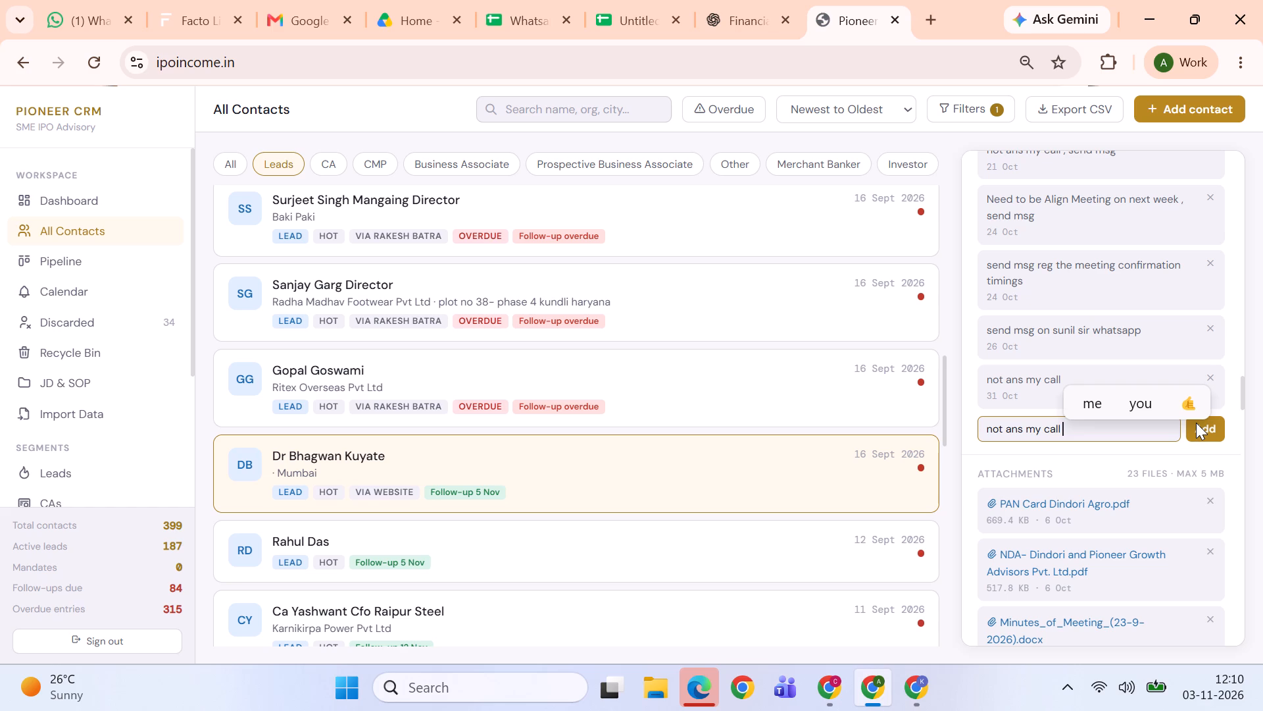
{"action": "key", "text": "BackSpace"}
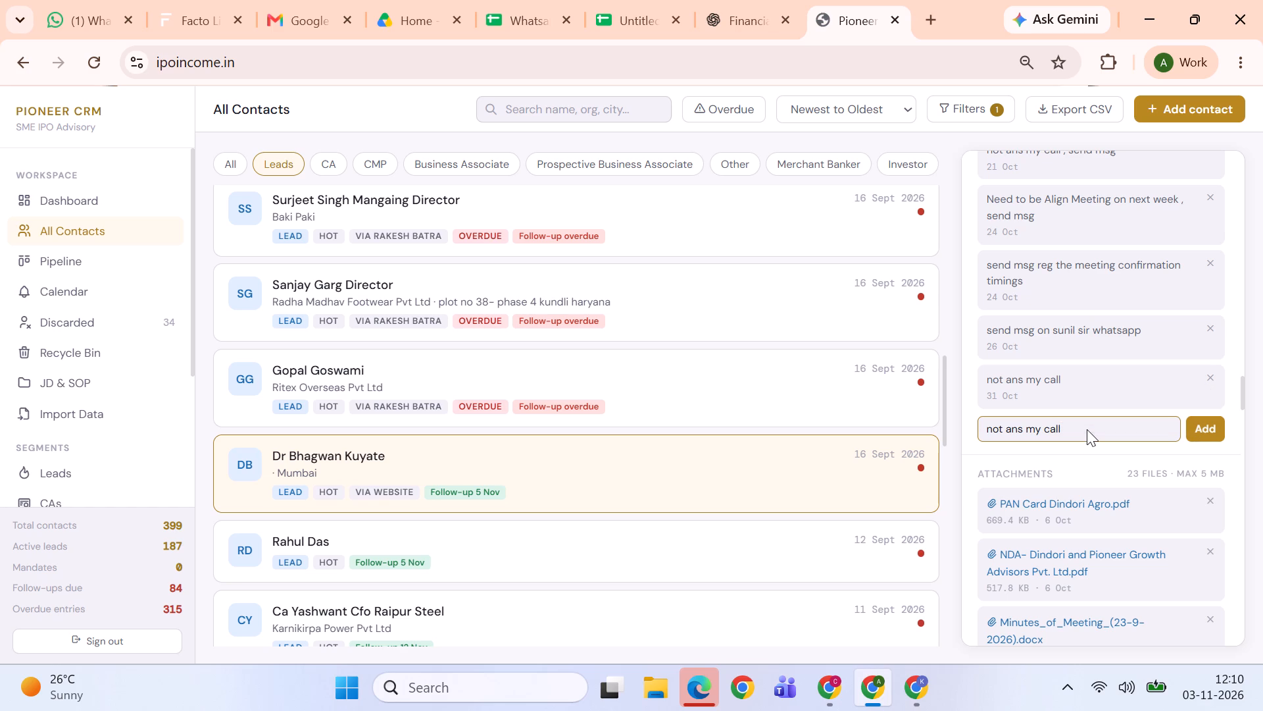
{"action": "left_click", "coordinate": [1197, 423]}
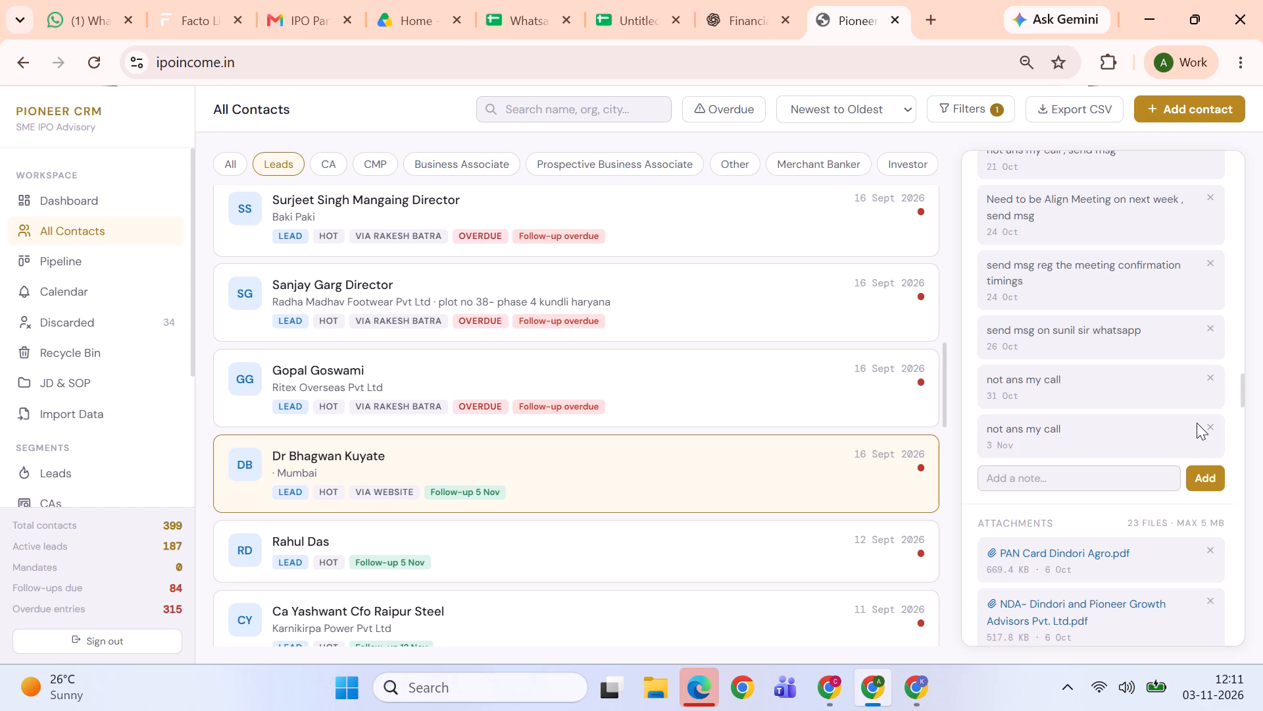
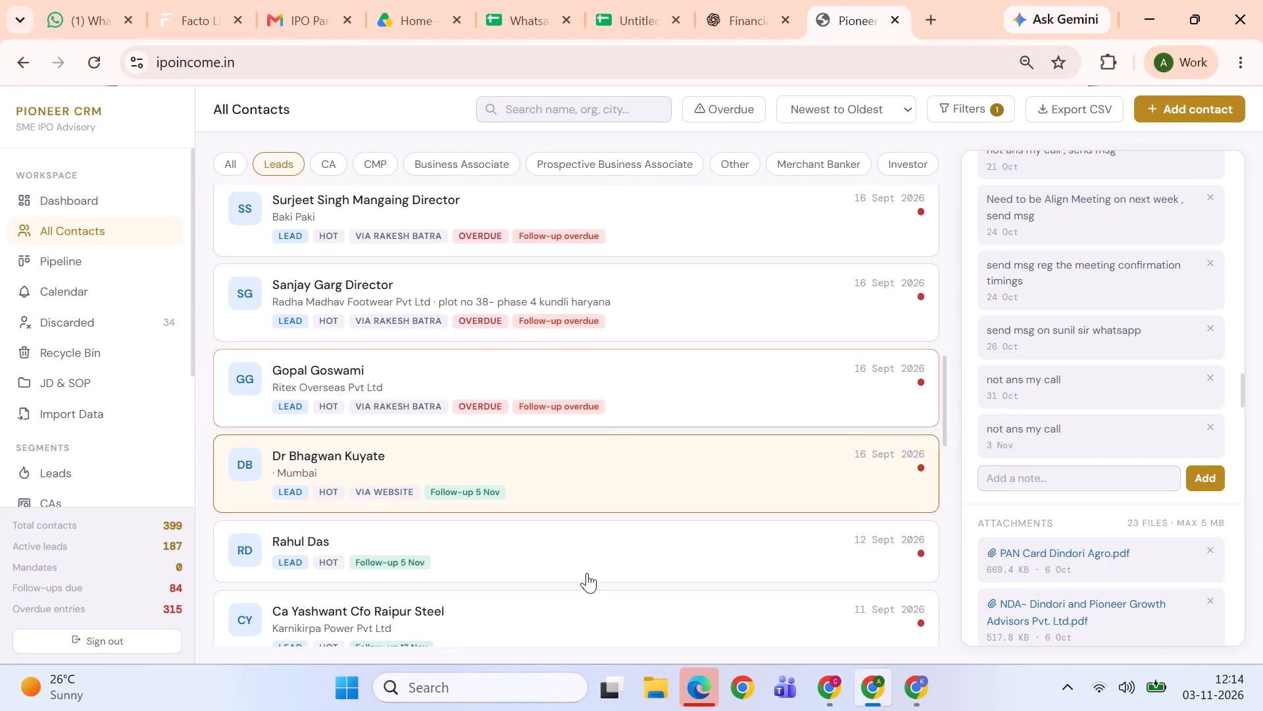
Find the WhatsApp desktop app on the computer and open it.
{"action": "left_click", "coordinate": [457, 693]}
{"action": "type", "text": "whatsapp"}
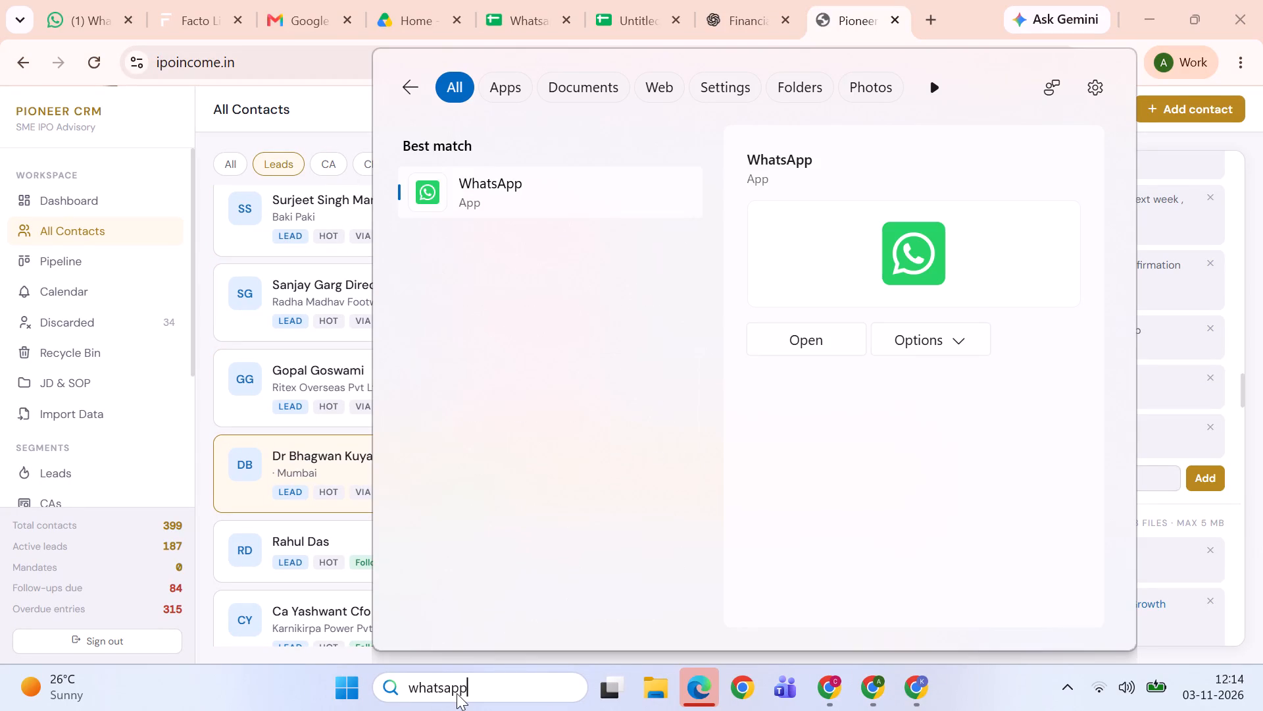
{"action": "left_click", "coordinate": [623, 183]}
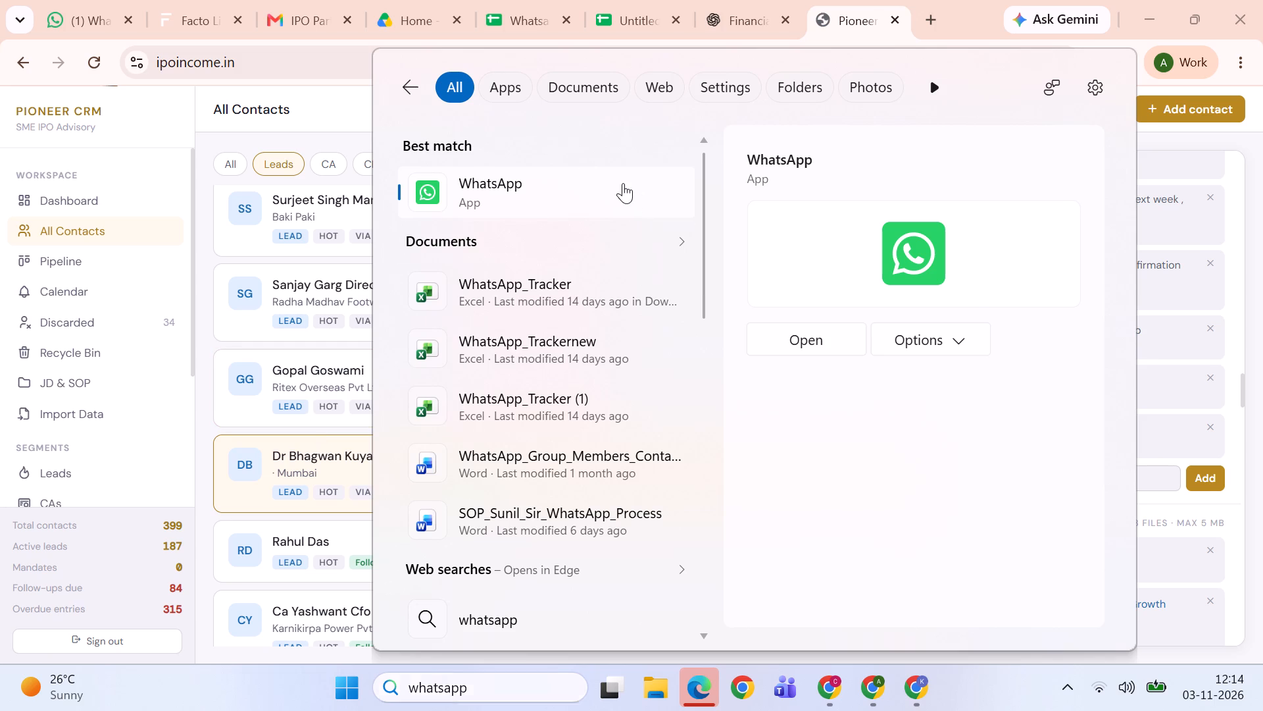
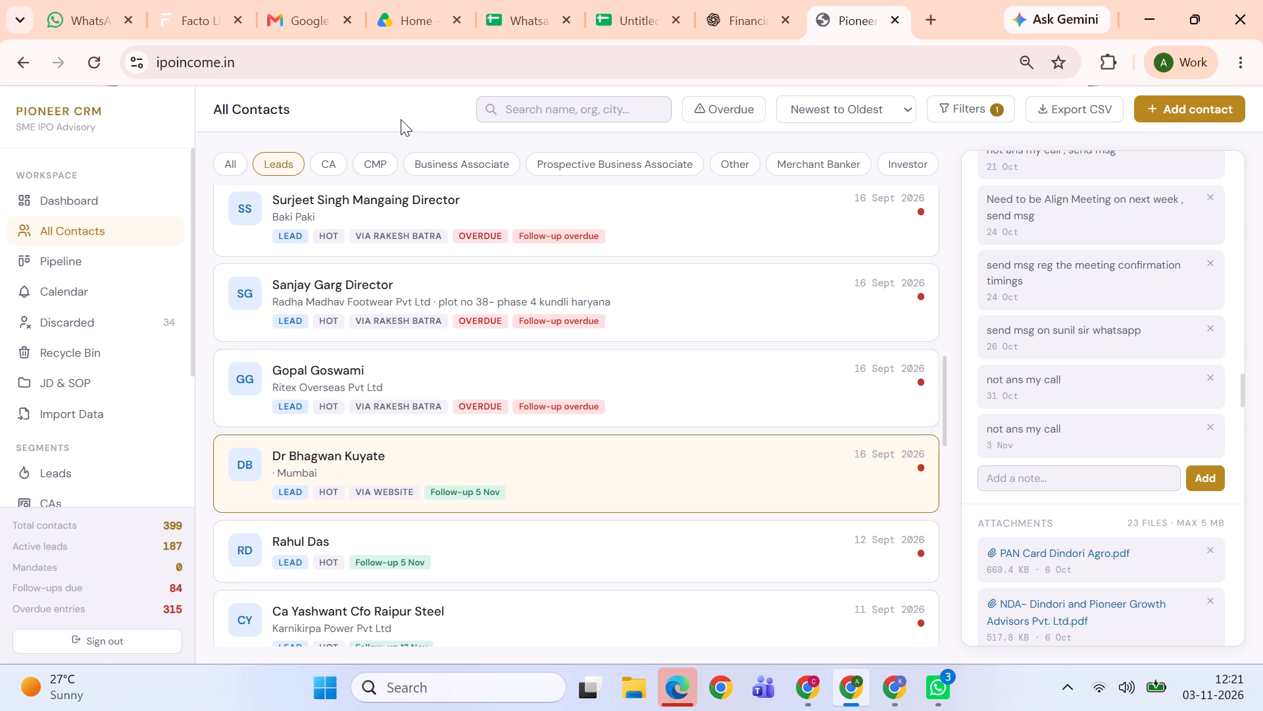
Look through the filtered hot leads list for the next lead to follow up.
{"action": "scroll", "coordinate": [636, 346], "scroll_direction": "up", "scroll_amount": 2}
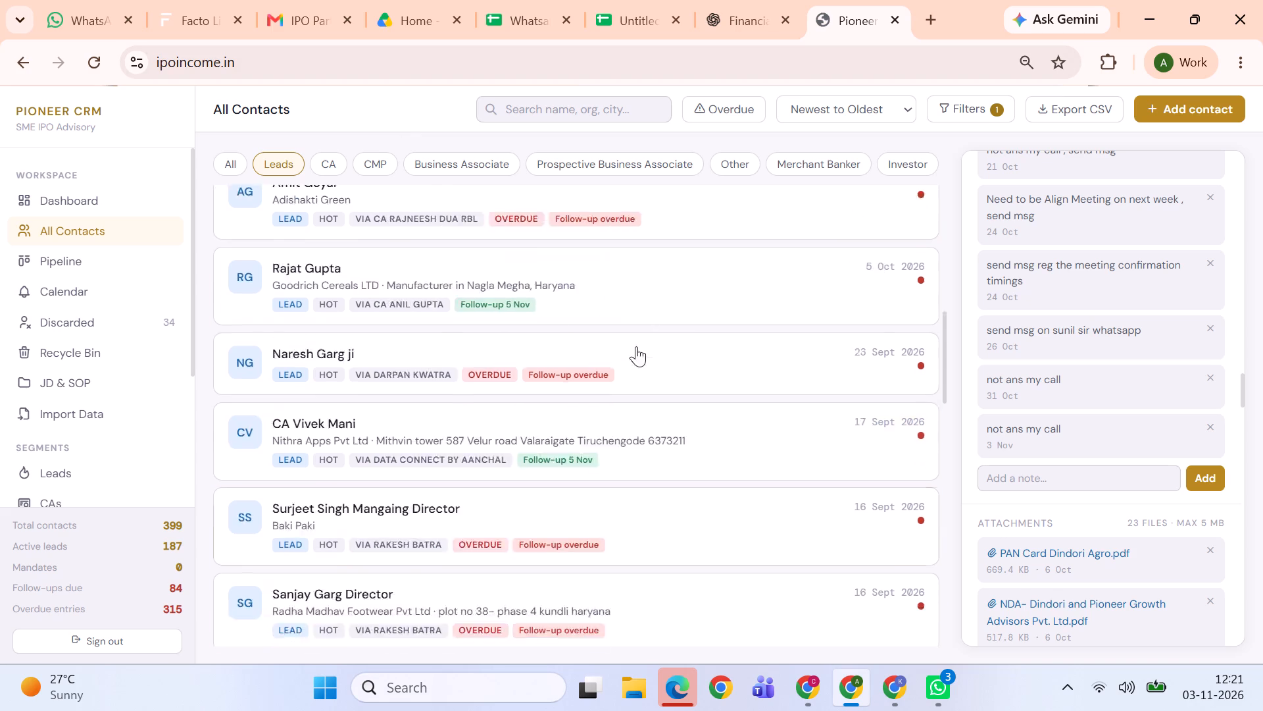
{"action": "scroll", "coordinate": [636, 346], "scroll_direction": "up", "scroll_amount": 1}
{"action": "scroll", "coordinate": [707, 416], "scroll_direction": "down", "scroll_amount": 5}
{"action": "scroll", "coordinate": [645, 384], "scroll_direction": "up", "scroll_amount": 2}
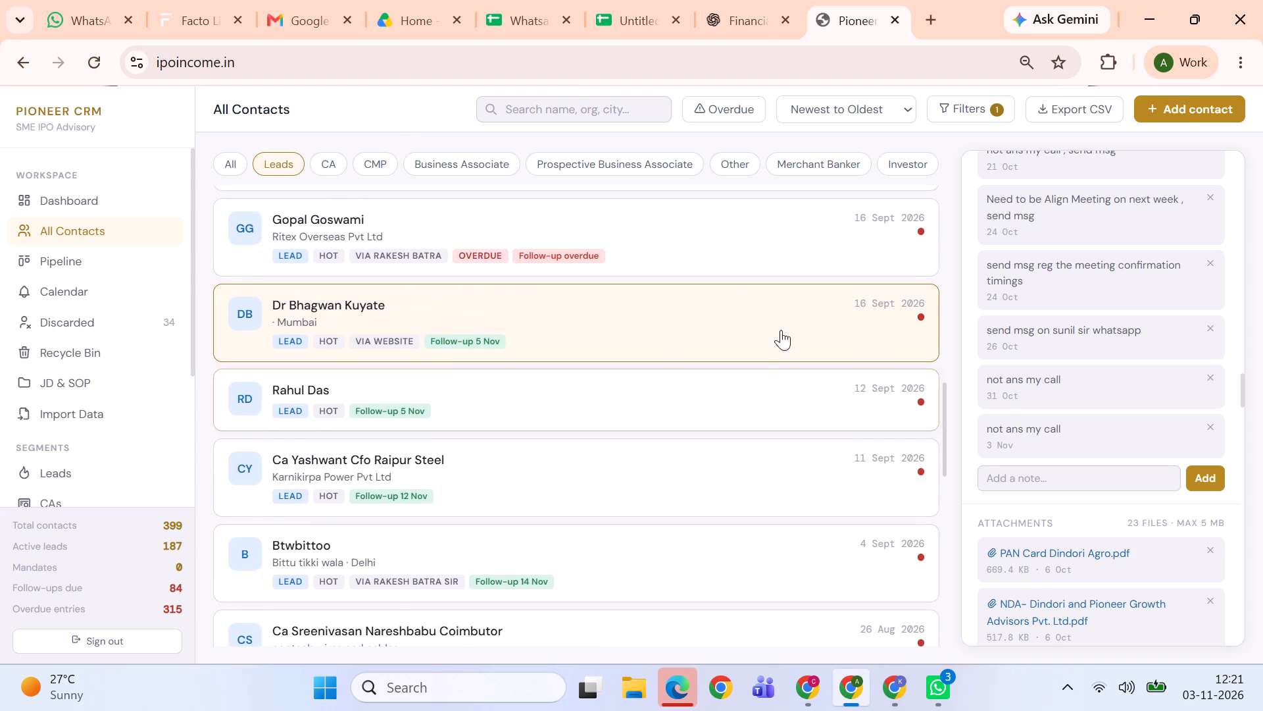
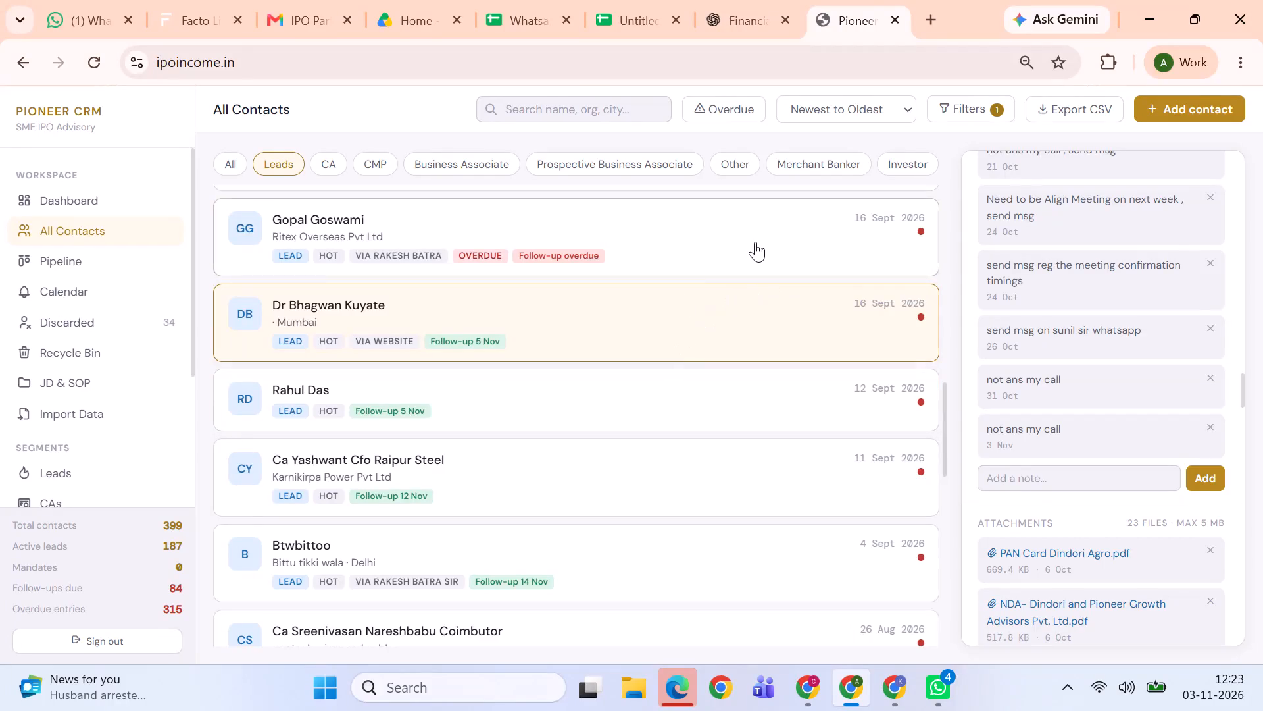
Open the Nithra Apps Pvt Ltd hot lead and review its latest notes and attachments.
{"action": "scroll", "coordinate": [756, 242], "scroll_direction": "up", "scroll_amount": 1}
{"action": "scroll", "coordinate": [766, 309], "scroll_direction": "up", "scroll_amount": 1}
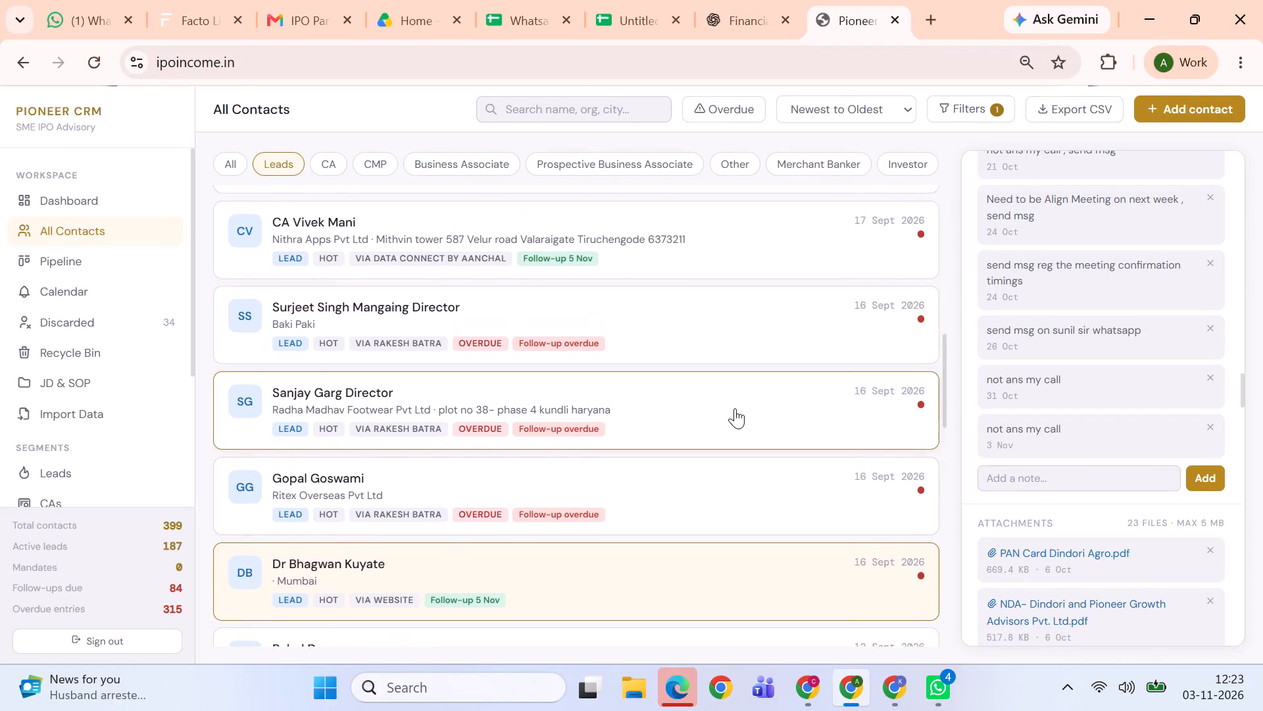
{"action": "scroll", "coordinate": [735, 408], "scroll_direction": "up", "scroll_amount": 1}
{"action": "left_click", "coordinate": [804, 332]}
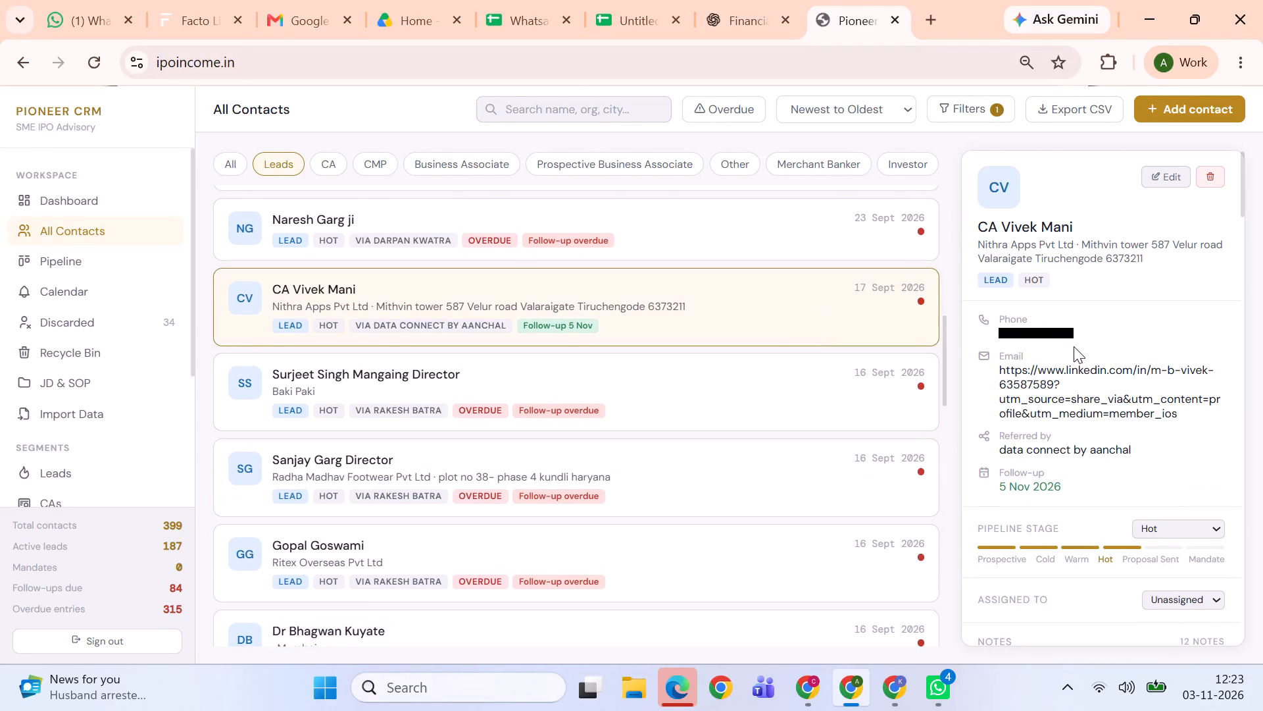
{"action": "scroll", "coordinate": [1074, 346], "scroll_direction": "down", "scroll_amount": 5}
{"action": "scroll", "coordinate": [1078, 483], "scroll_direction": "down", "scroll_amount": 3}
{"action": "scroll", "coordinate": [1035, 540], "scroll_direction": "down", "scroll_amount": 3}
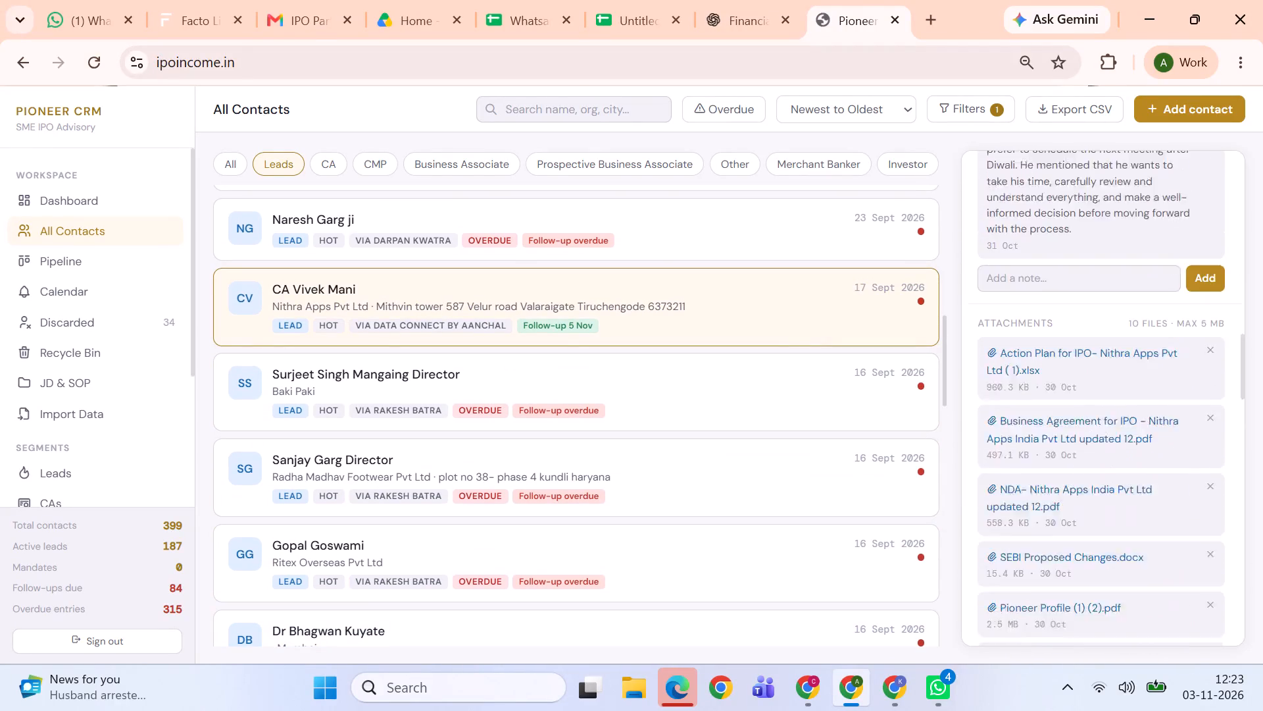
{"action": "scroll", "coordinate": [1035, 540], "scroll_direction": "down", "scroll_amount": 3}
{"action": "scroll", "coordinate": [1035, 540], "scroll_direction": "up", "scroll_amount": 4}
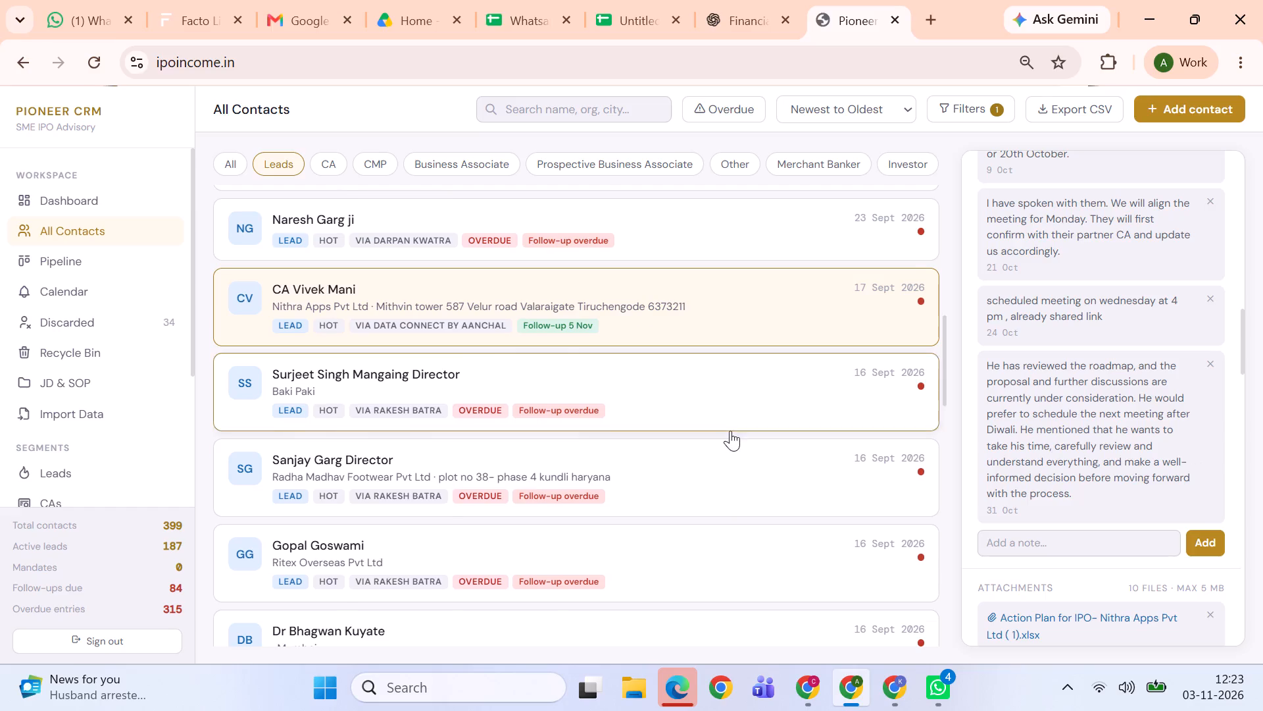
Open the overdue 23 Sept hot lead just before Nithra Apps in the list and review its notes.
{"action": "scroll", "coordinate": [730, 431], "scroll_direction": "up", "scroll_amount": 1}
{"action": "left_click", "coordinate": [781, 342]}
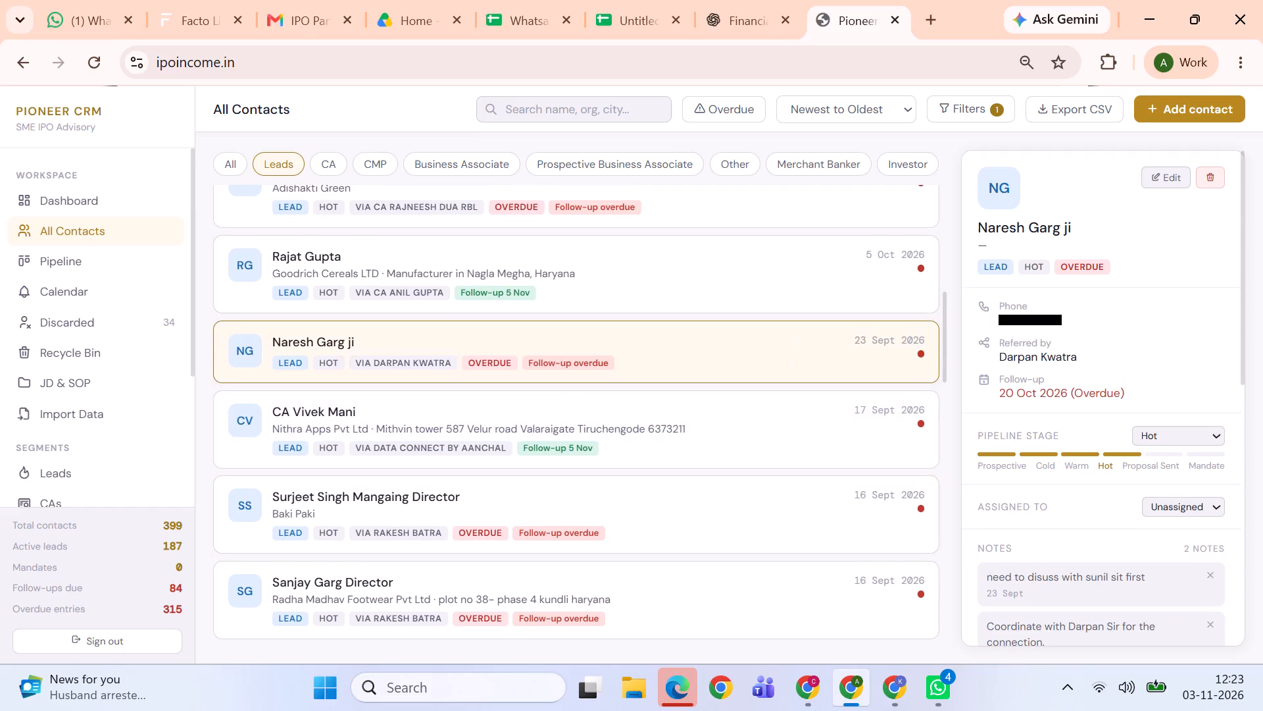
{"action": "scroll", "coordinate": [1029, 359], "scroll_direction": "down", "scroll_amount": 1}
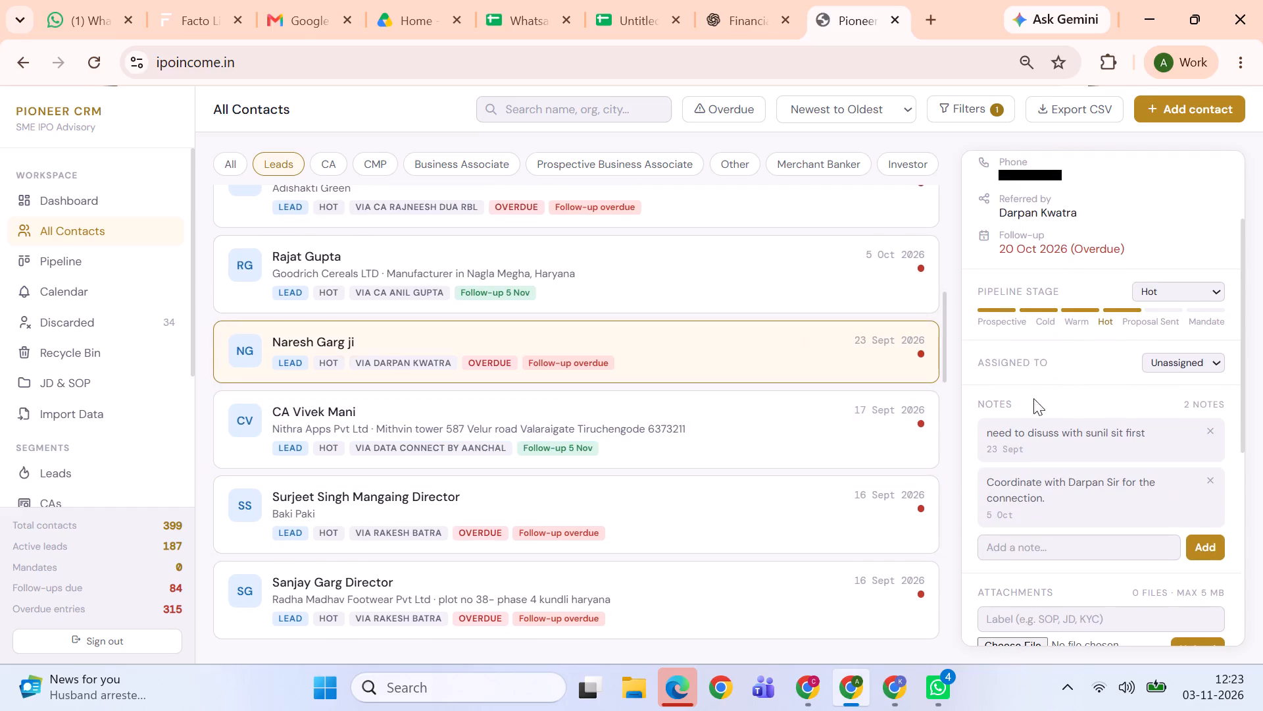
Open the Goodrich Cereals LTD hot lead and review its meeting and proposal notes and its attachments.
{"action": "left_click", "coordinate": [793, 302]}
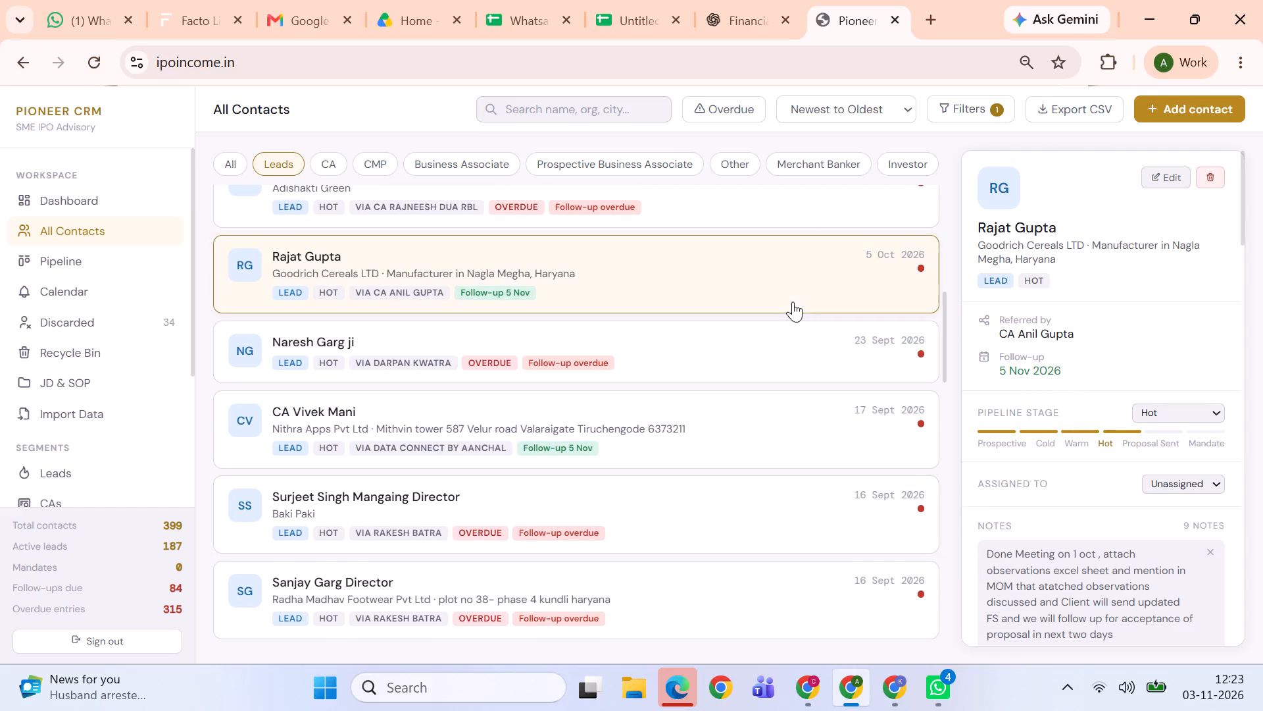
{"action": "scroll", "coordinate": [1023, 408], "scroll_direction": "down", "scroll_amount": 4}
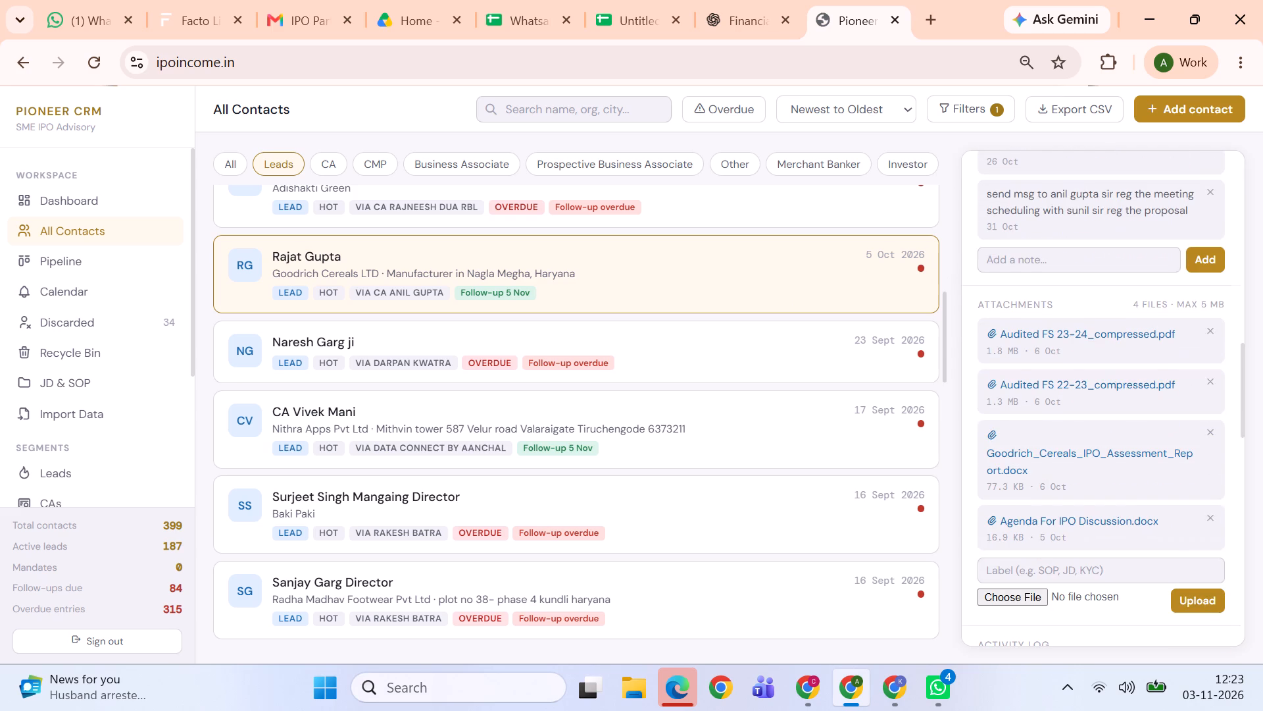
{"action": "scroll", "coordinate": [1023, 408], "scroll_direction": "down", "scroll_amount": 1}
{"action": "scroll", "coordinate": [1094, 323], "scroll_direction": "up", "scroll_amount": 1}
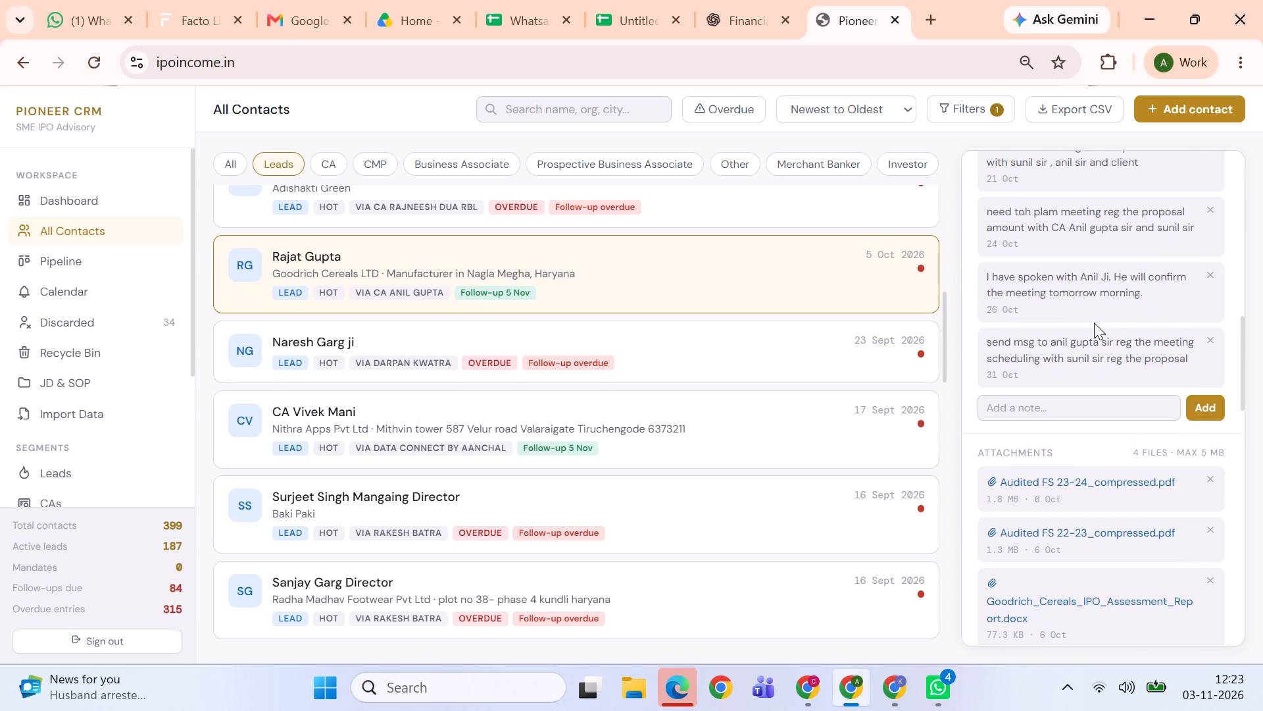
{"action": "scroll", "coordinate": [1094, 323], "scroll_direction": "up", "scroll_amount": 1}
{"action": "scroll", "coordinate": [879, 396], "scroll_direction": "up", "scroll_amount": 1}
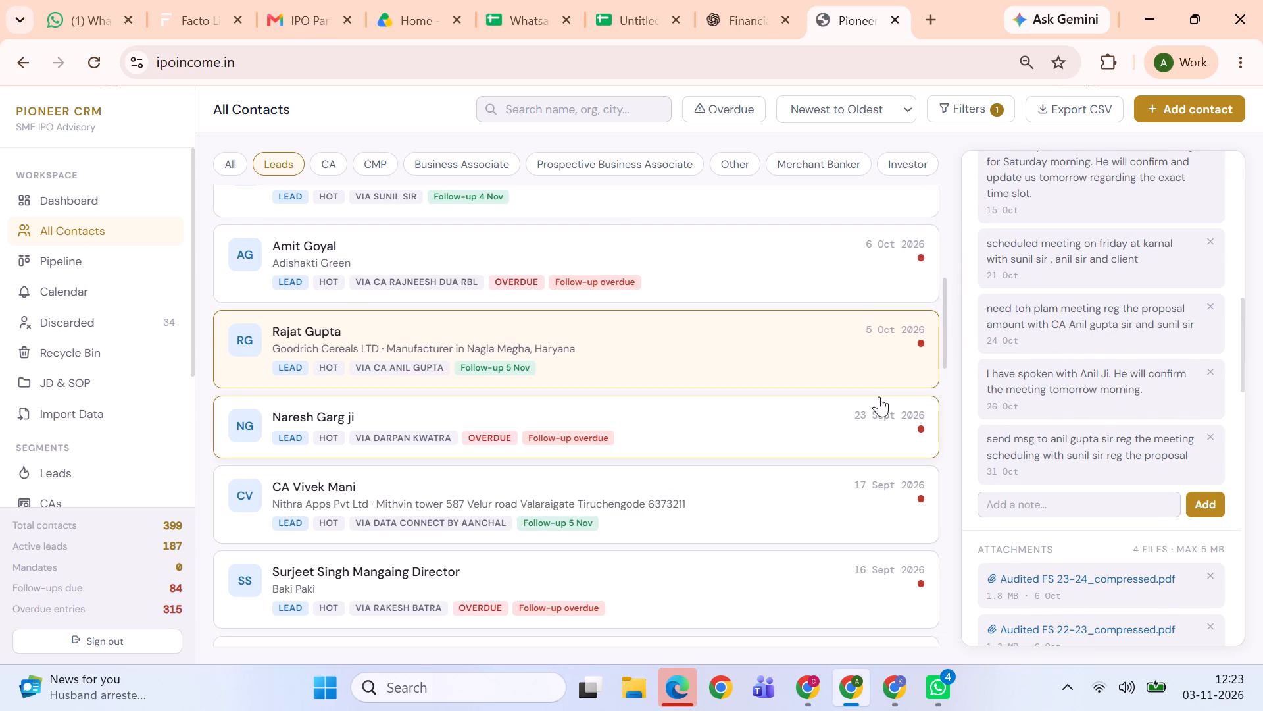
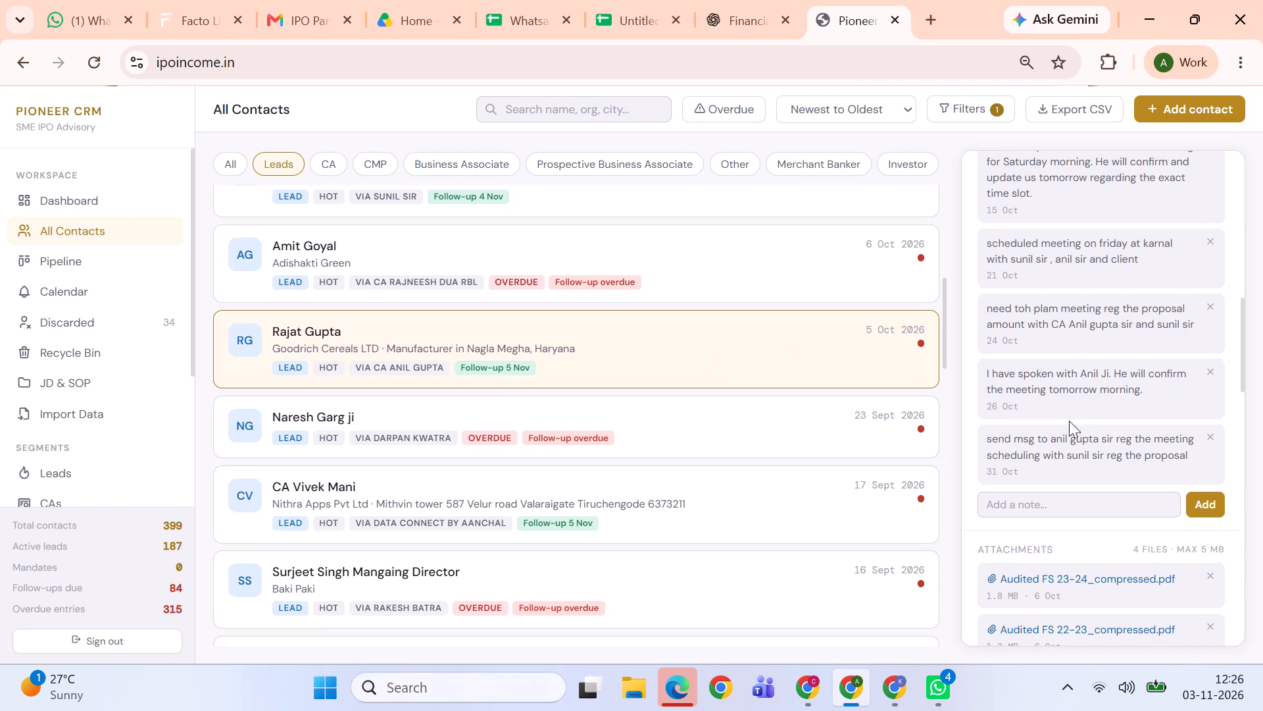
Add the note "connect anil sir , not ans my call" to the Goodrich Cereals LTD lead.
{"action": "left_click", "coordinate": [1058, 496]}
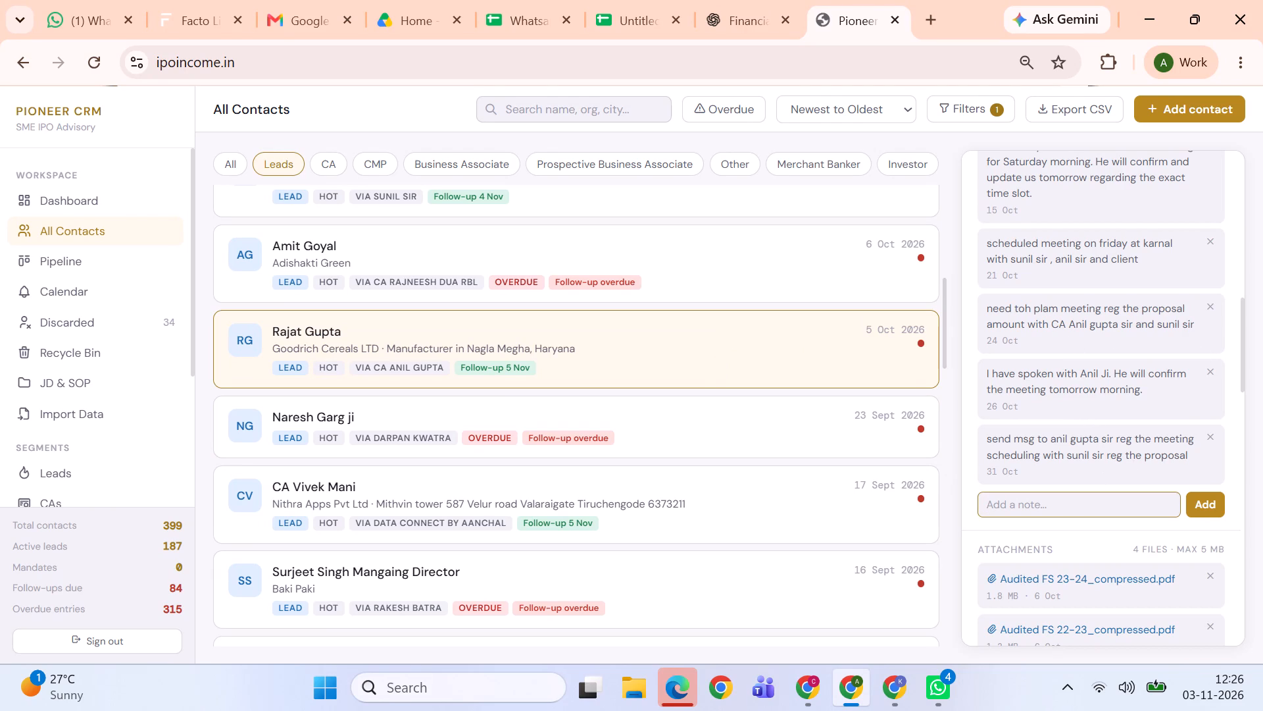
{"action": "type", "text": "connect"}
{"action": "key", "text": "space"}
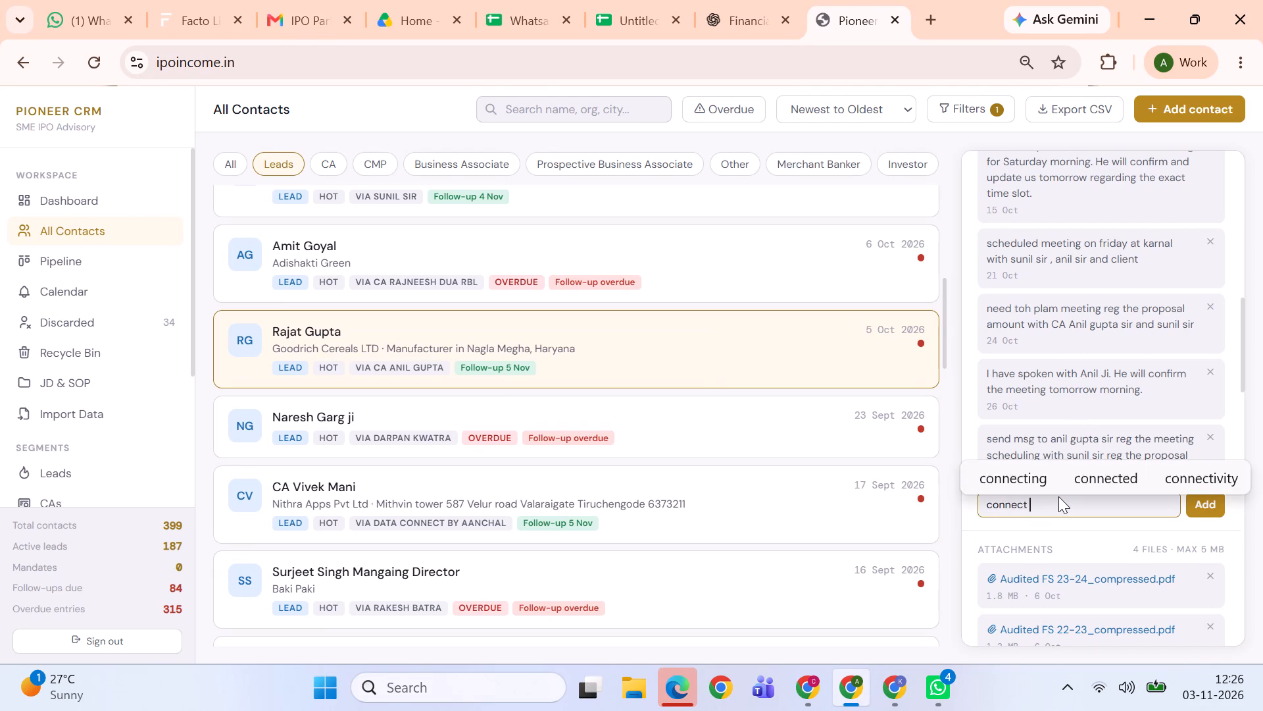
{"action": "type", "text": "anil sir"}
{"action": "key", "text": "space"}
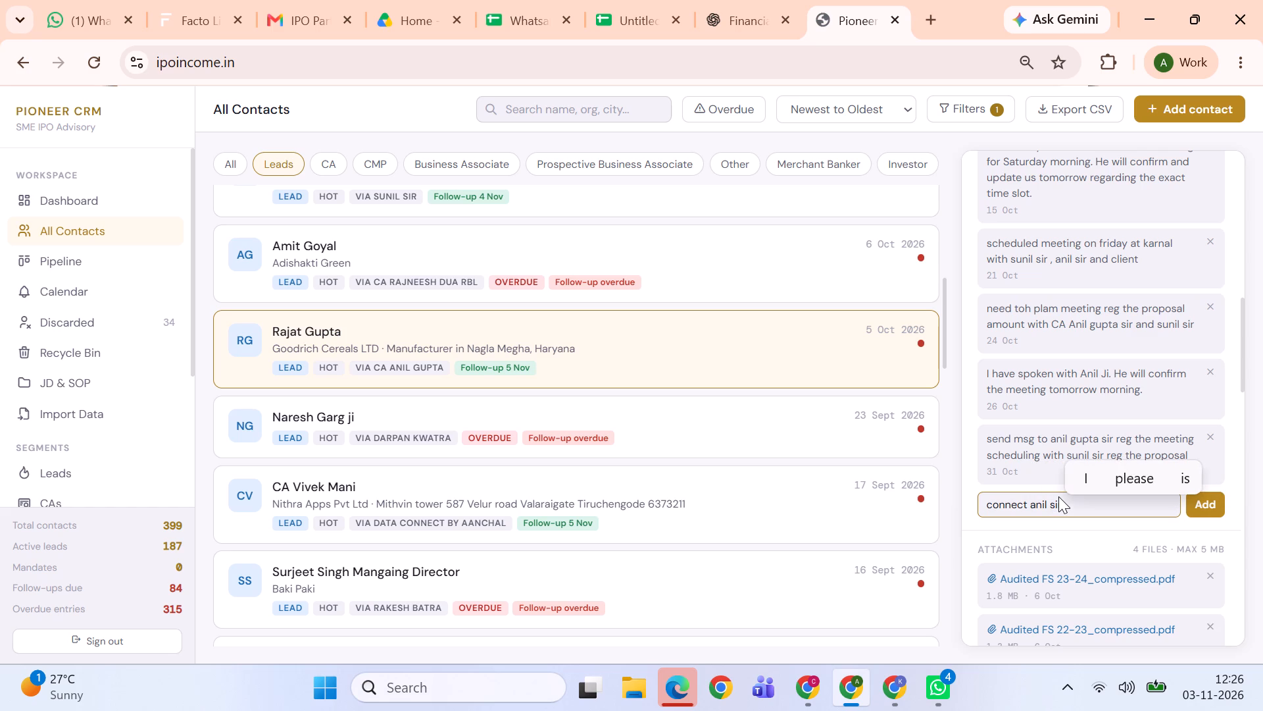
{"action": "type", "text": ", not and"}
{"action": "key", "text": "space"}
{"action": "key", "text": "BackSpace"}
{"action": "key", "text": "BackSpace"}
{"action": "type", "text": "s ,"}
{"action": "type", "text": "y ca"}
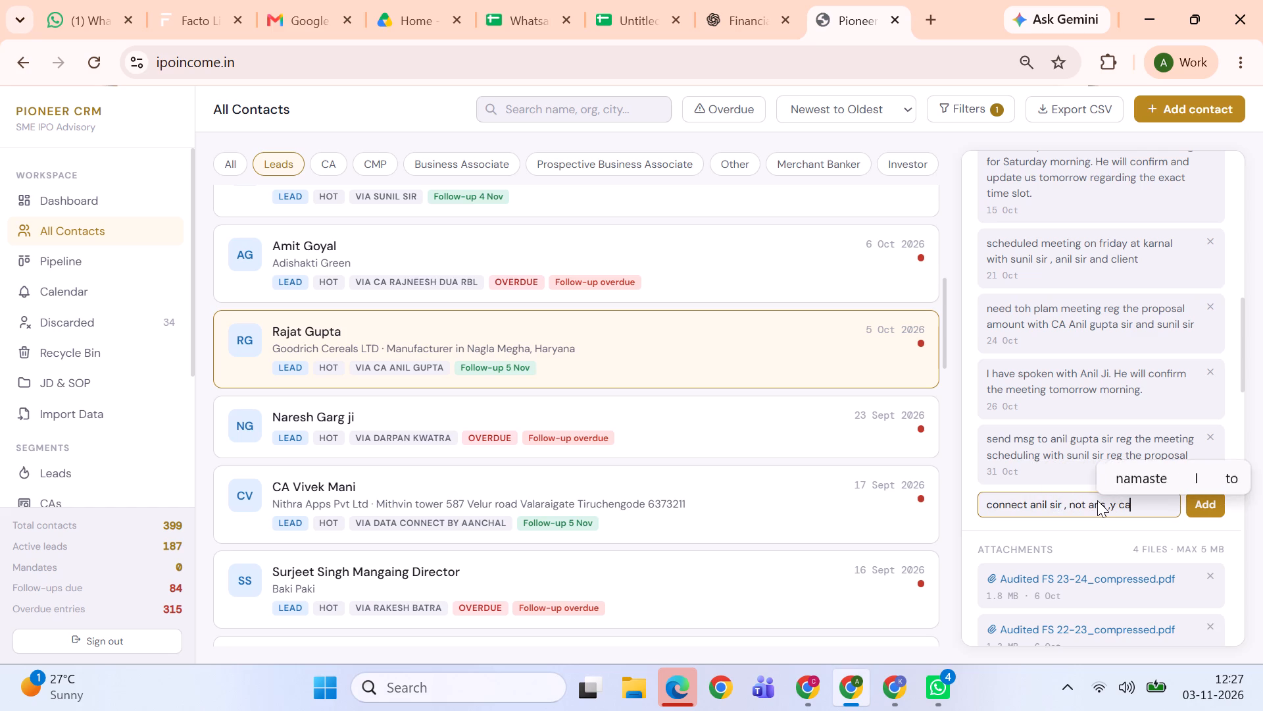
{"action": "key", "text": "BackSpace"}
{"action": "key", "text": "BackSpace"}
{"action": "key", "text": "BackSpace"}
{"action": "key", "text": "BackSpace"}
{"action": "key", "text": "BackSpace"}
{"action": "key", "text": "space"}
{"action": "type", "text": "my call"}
{"action": "left_click", "coordinate": [1106, 528]}
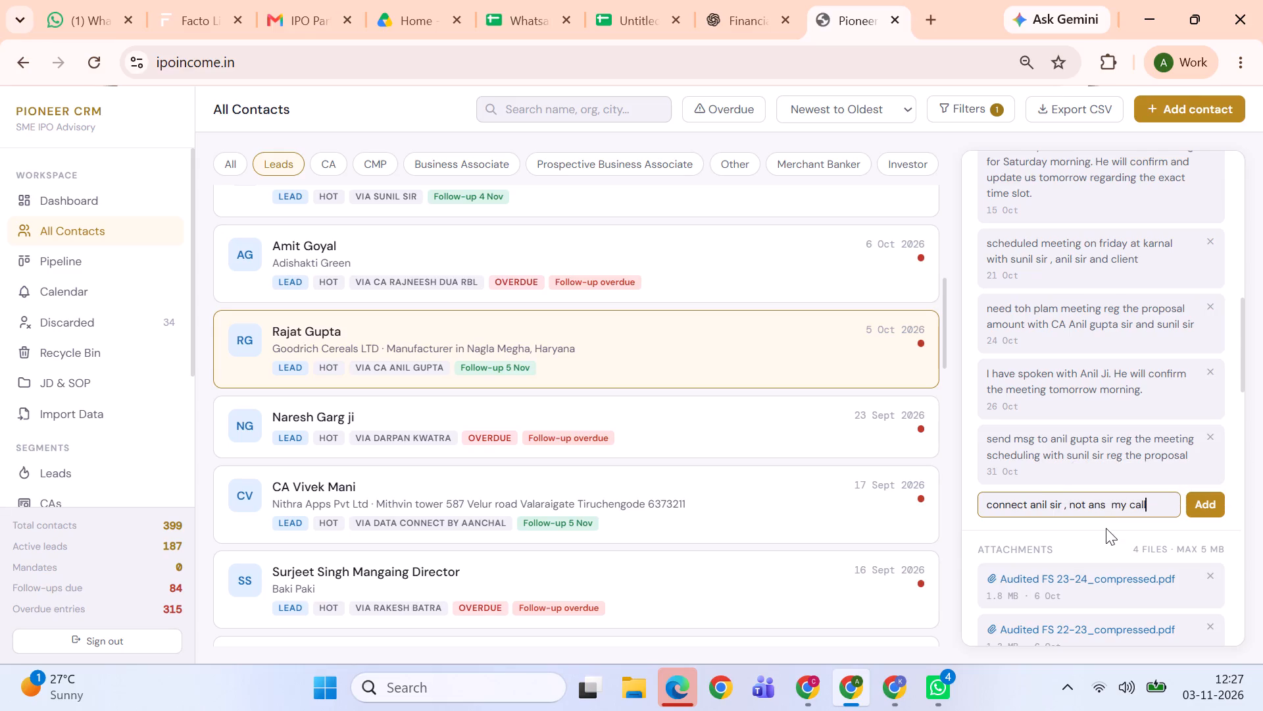
{"action": "left_click", "coordinate": [1203, 503]}
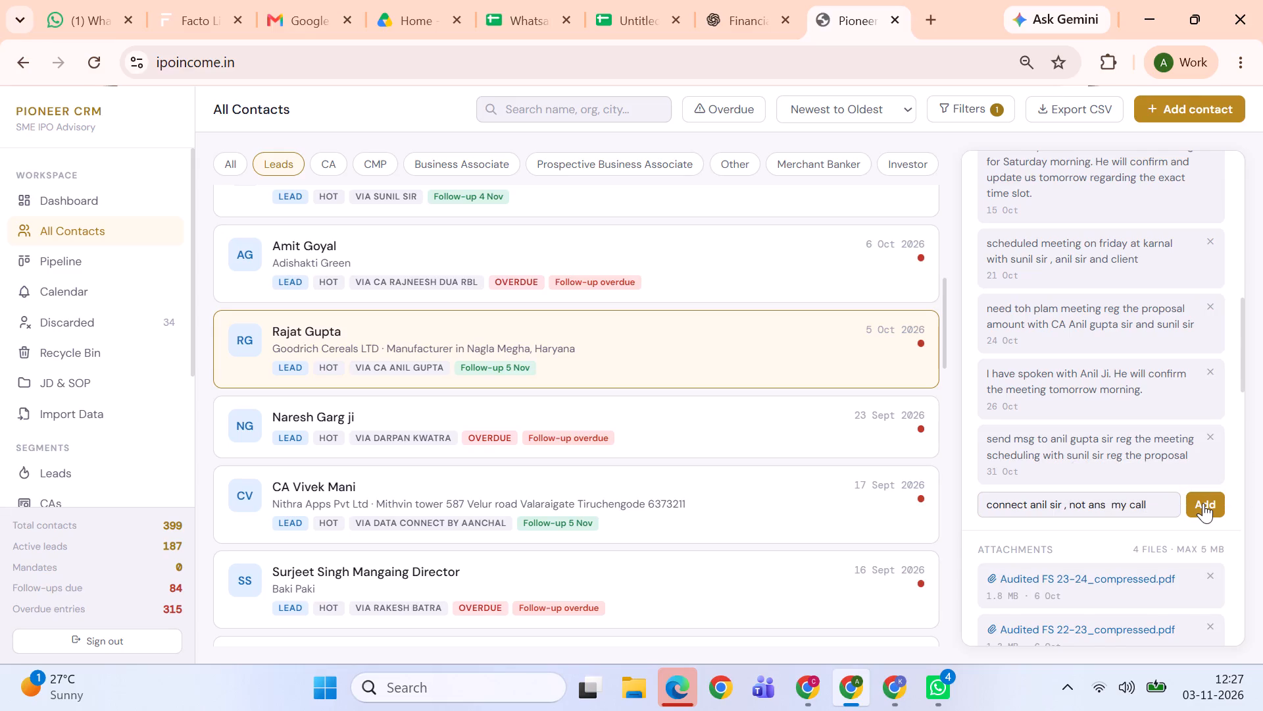
Open the Adishakti Green hot lead and review its follow-up date and notes.
{"action": "left_click", "coordinate": [799, 256]}
{"action": "scroll", "coordinate": [1014, 419], "scroll_direction": "down", "scroll_amount": 2}
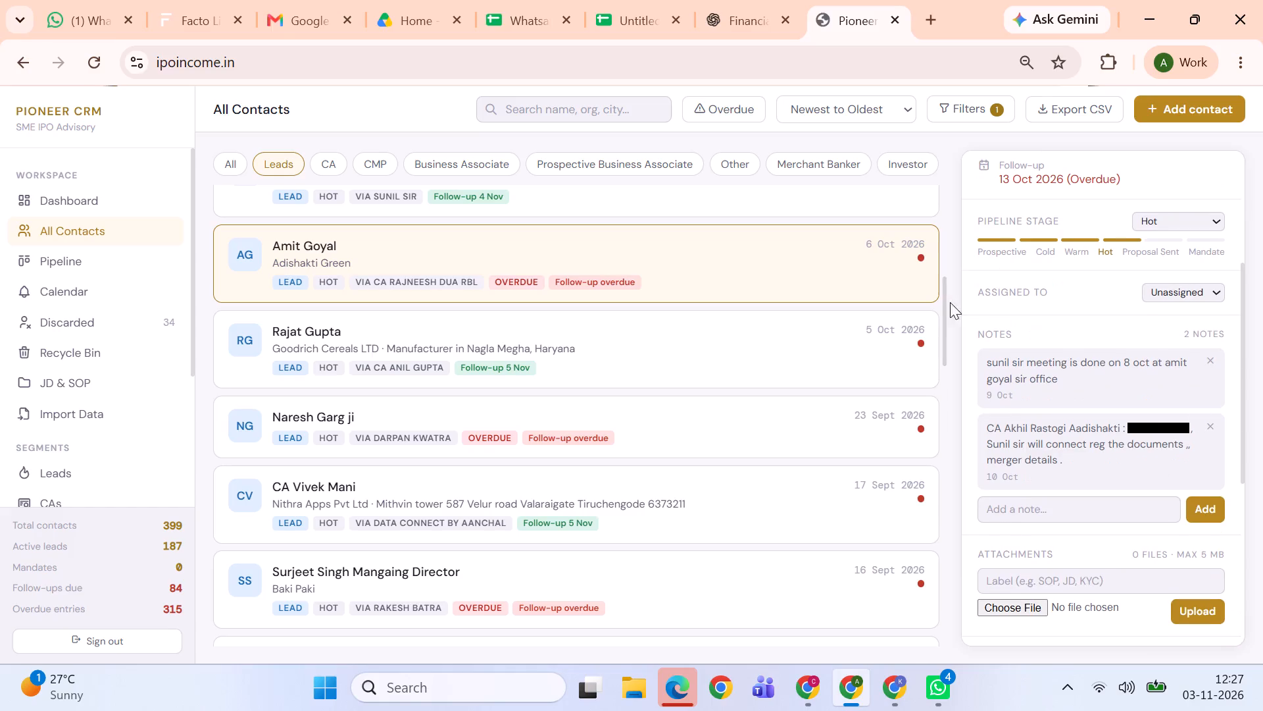
Open the Apaul Software hot lead from Faridabad and review its contact details, meeting notes and attachments.
{"action": "scroll", "coordinate": [831, 417], "scroll_direction": "up", "scroll_amount": 2}
{"action": "left_click", "coordinate": [768, 346]}
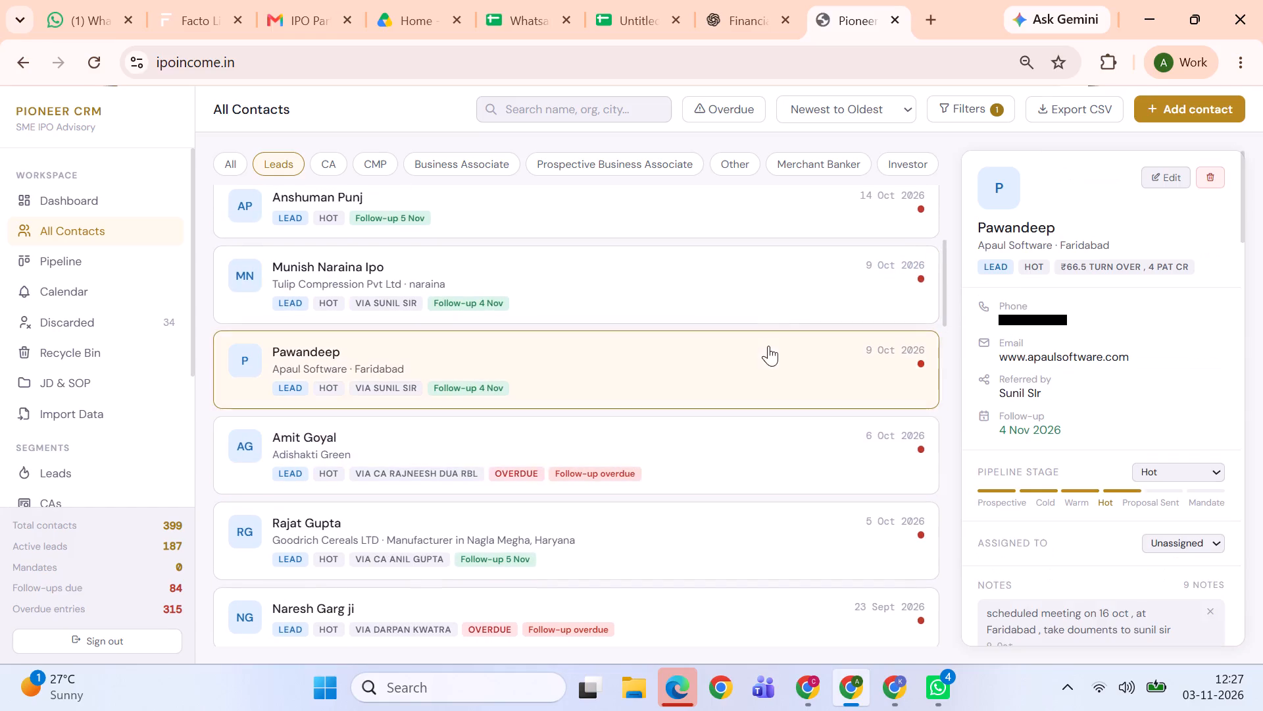
{"action": "scroll", "coordinate": [1028, 446], "scroll_direction": "down", "scroll_amount": 3}
{"action": "scroll", "coordinate": [1155, 473], "scroll_direction": "down", "scroll_amount": 3}
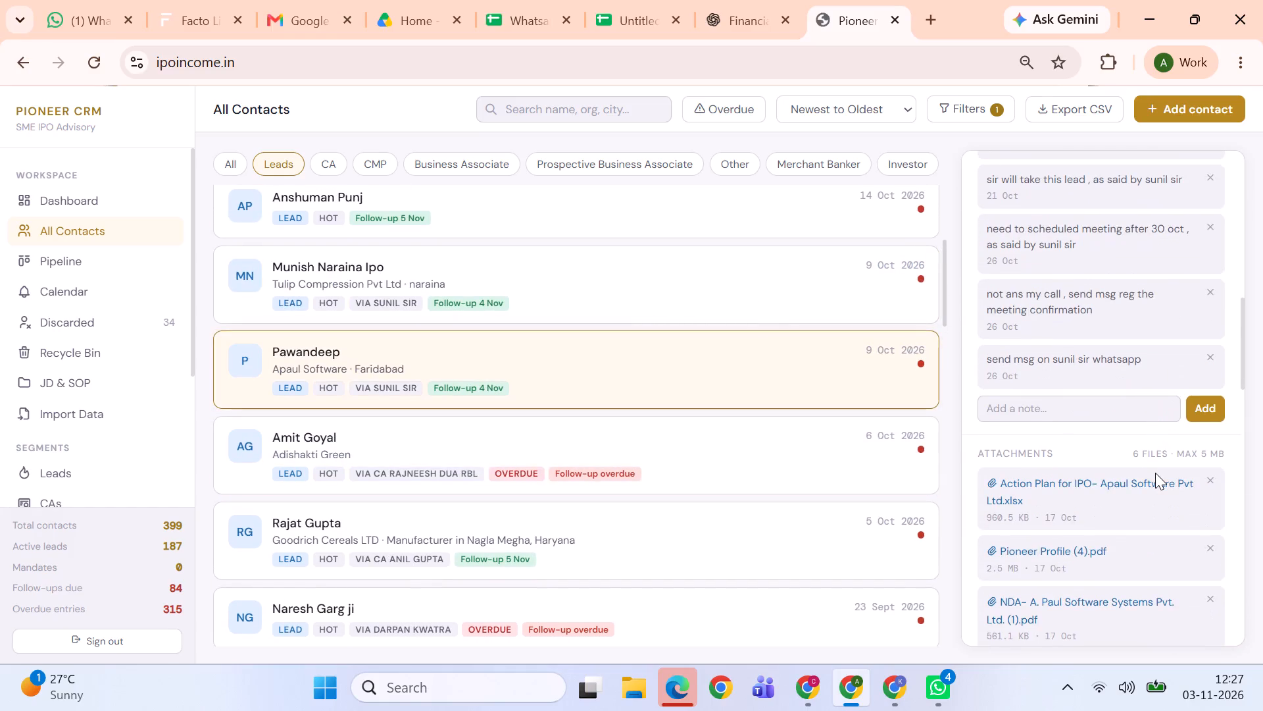
{"action": "scroll", "coordinate": [1116, 381], "scroll_direction": "up", "scroll_amount": 2}
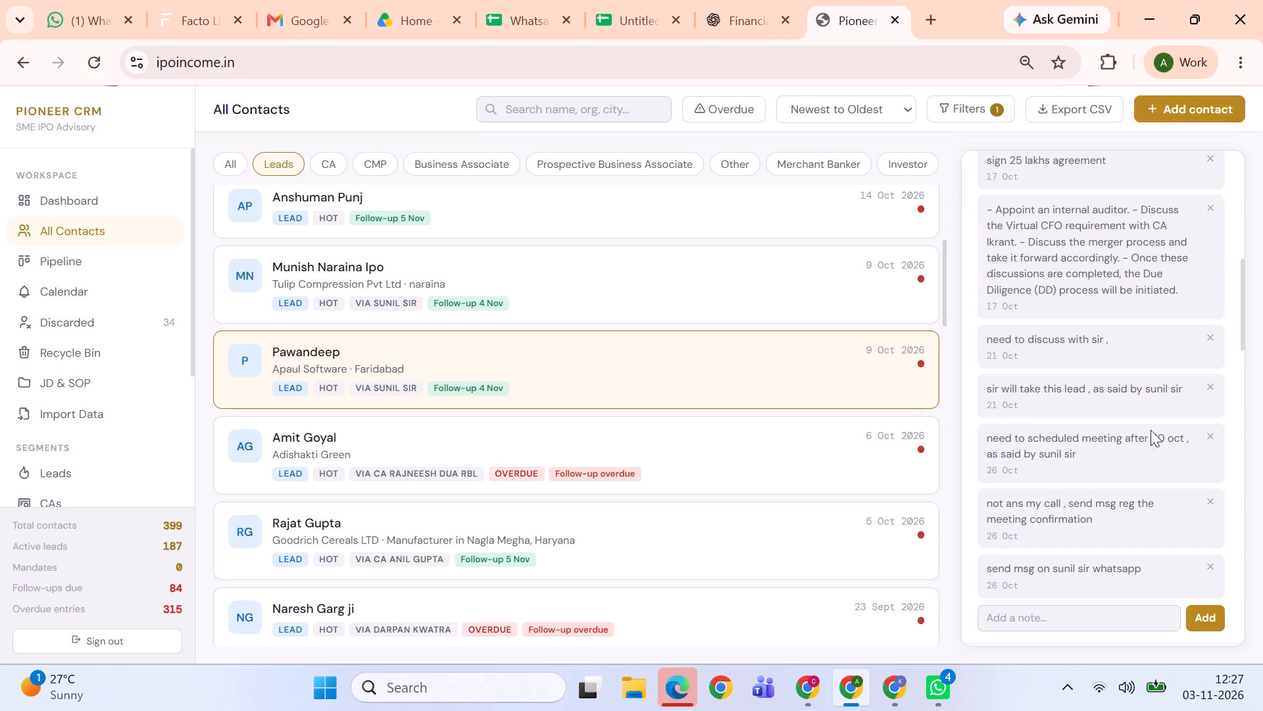
{"action": "scroll", "coordinate": [1112, 465], "scroll_direction": "up", "scroll_amount": 5}
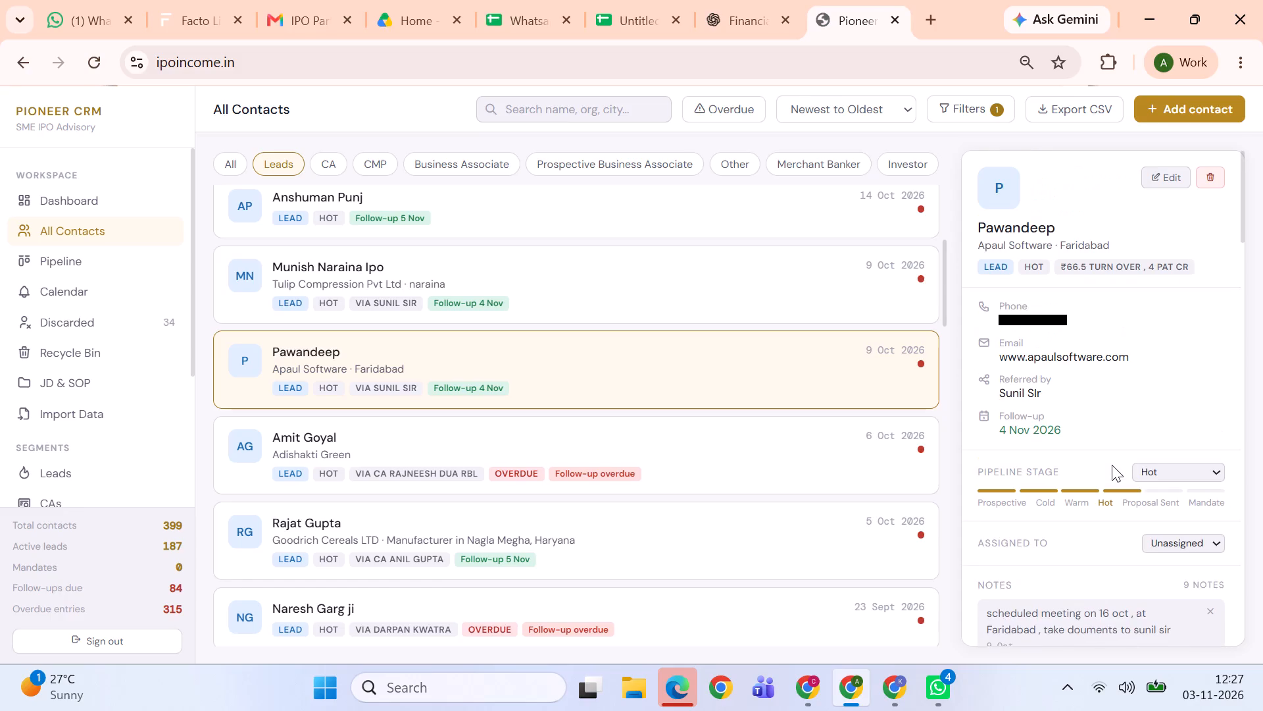
{"action": "scroll", "coordinate": [1112, 465], "scroll_direction": "down", "scroll_amount": 6}
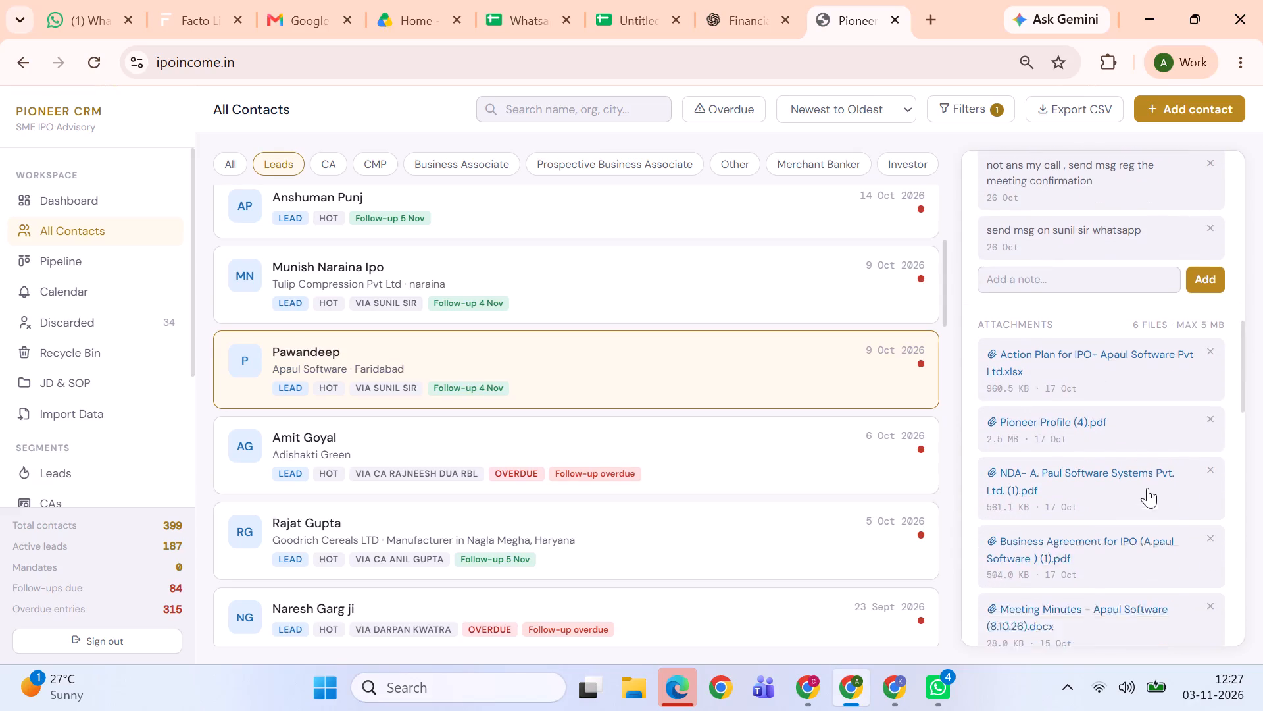
{"action": "scroll", "coordinate": [1147, 488], "scroll_direction": "down", "scroll_amount": 2}
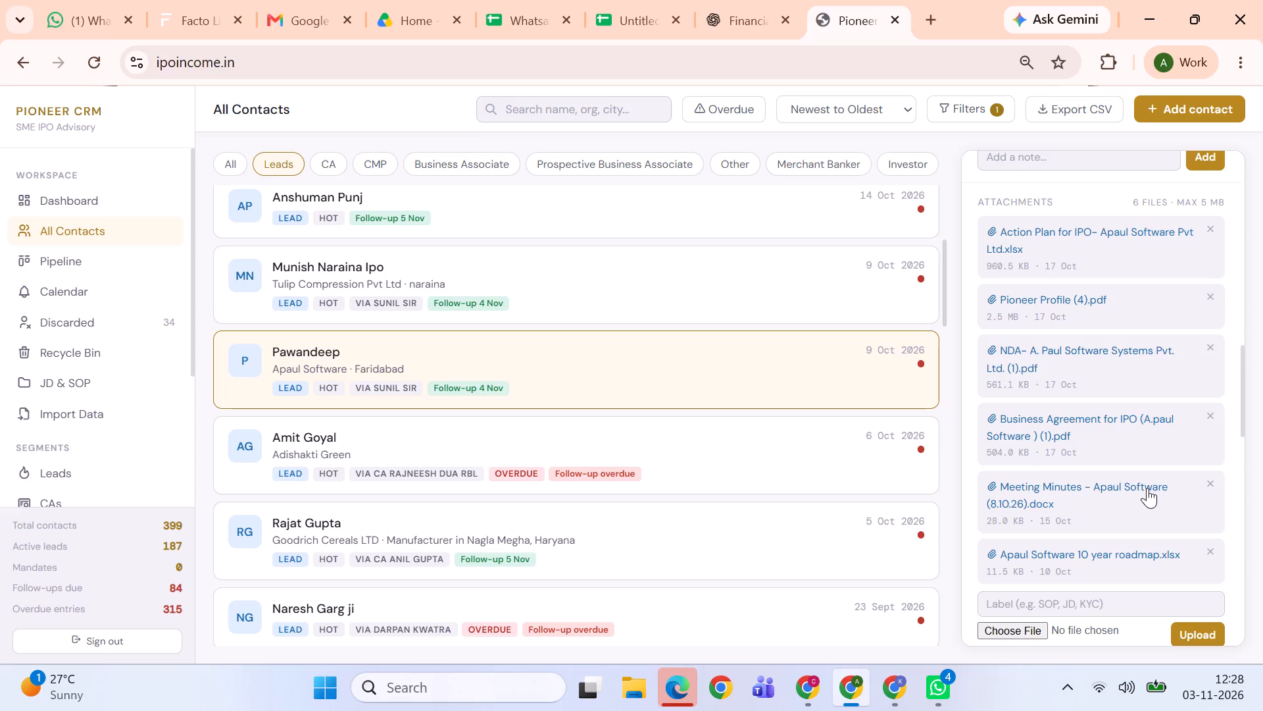
{"action": "scroll", "coordinate": [1170, 417], "scroll_direction": "up", "scroll_amount": 4}
{"action": "scroll", "coordinate": [1083, 490], "scroll_direction": "up", "scroll_amount": 1}
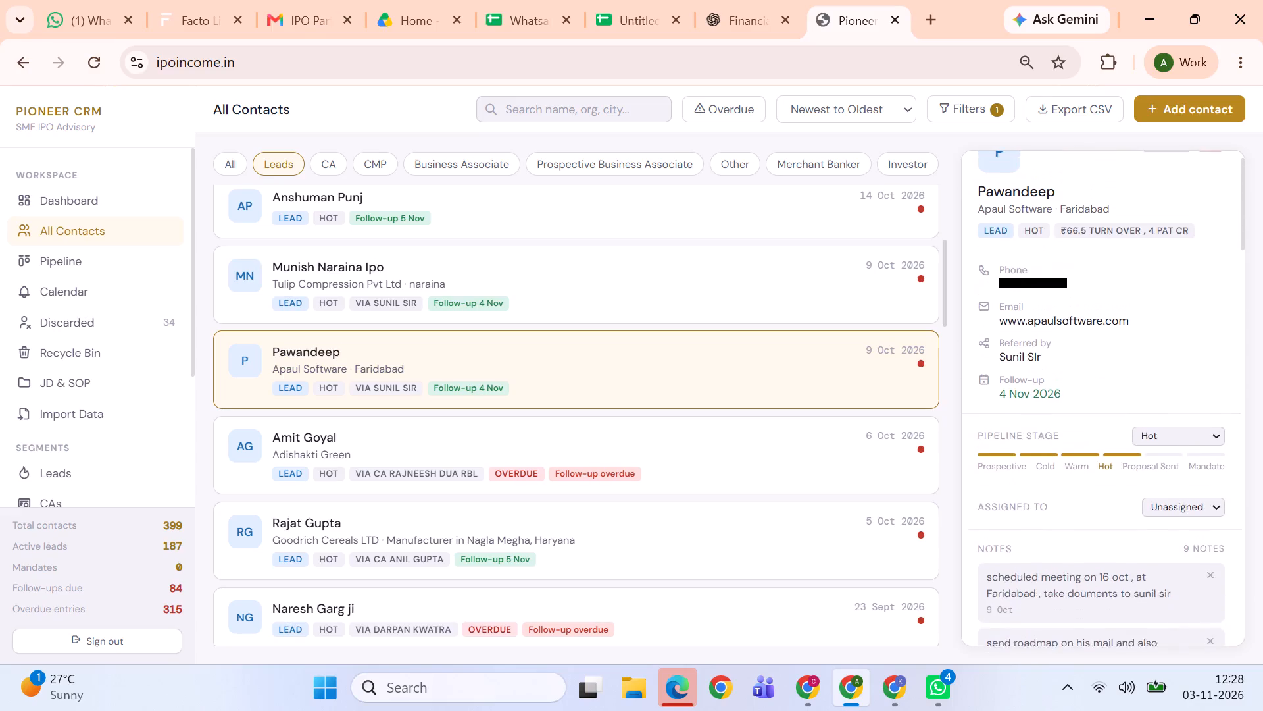
Recheck the Apaul Software lead's contact details and its October notes on the meeting and messages.
{"action": "scroll", "coordinate": [1083, 490], "scroll_direction": "up", "scroll_amount": 1}
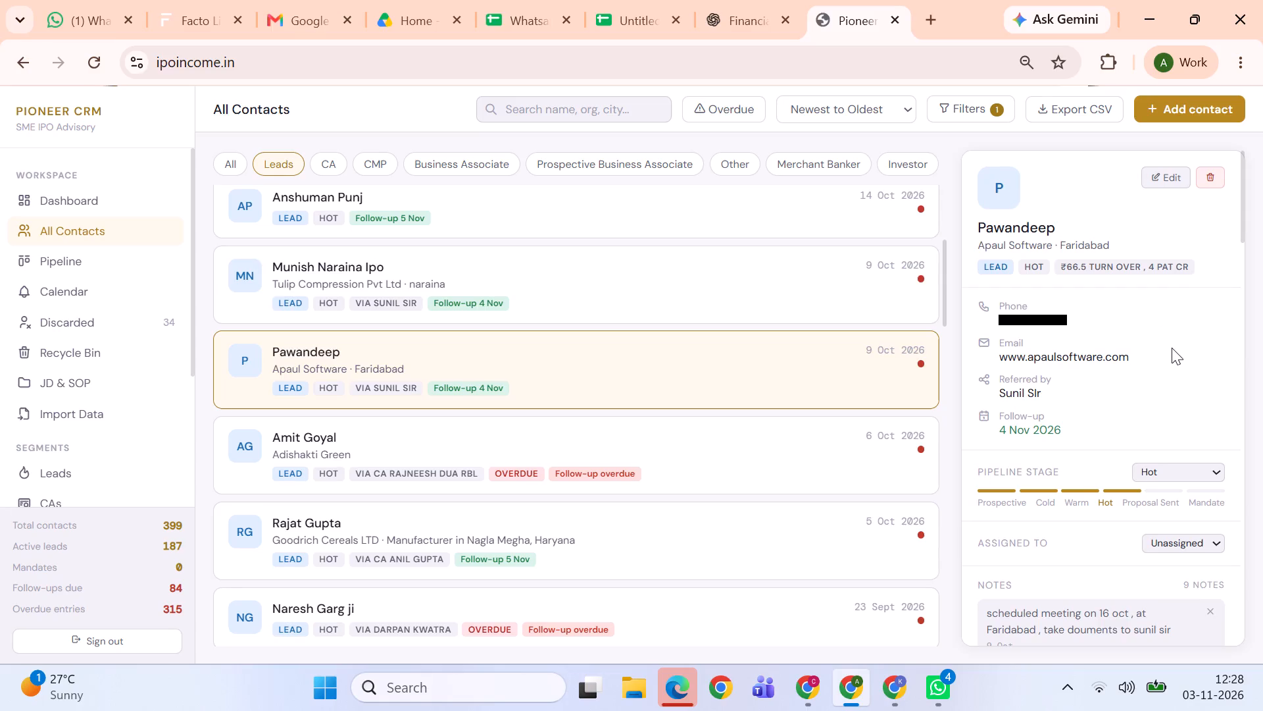
{"action": "scroll", "coordinate": [1172, 348], "scroll_direction": "down", "scroll_amount": 5}
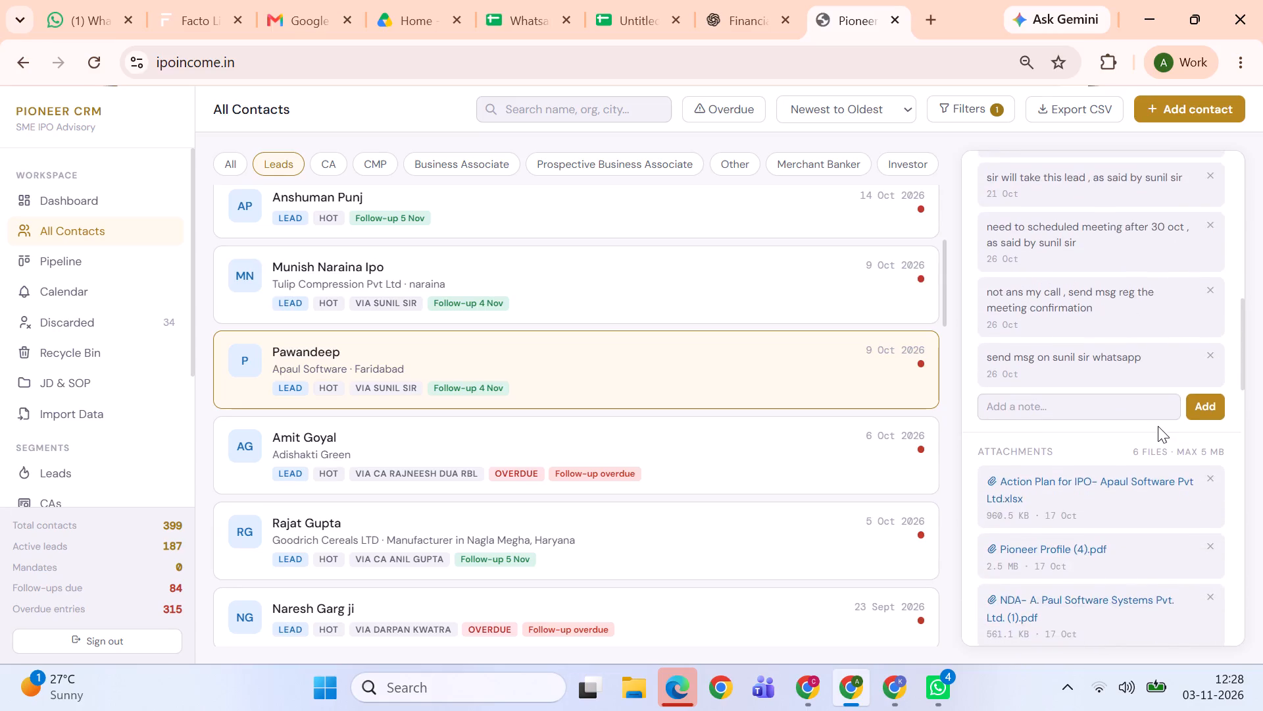
{"action": "scroll", "coordinate": [1158, 426], "scroll_direction": "up", "scroll_amount": 1}
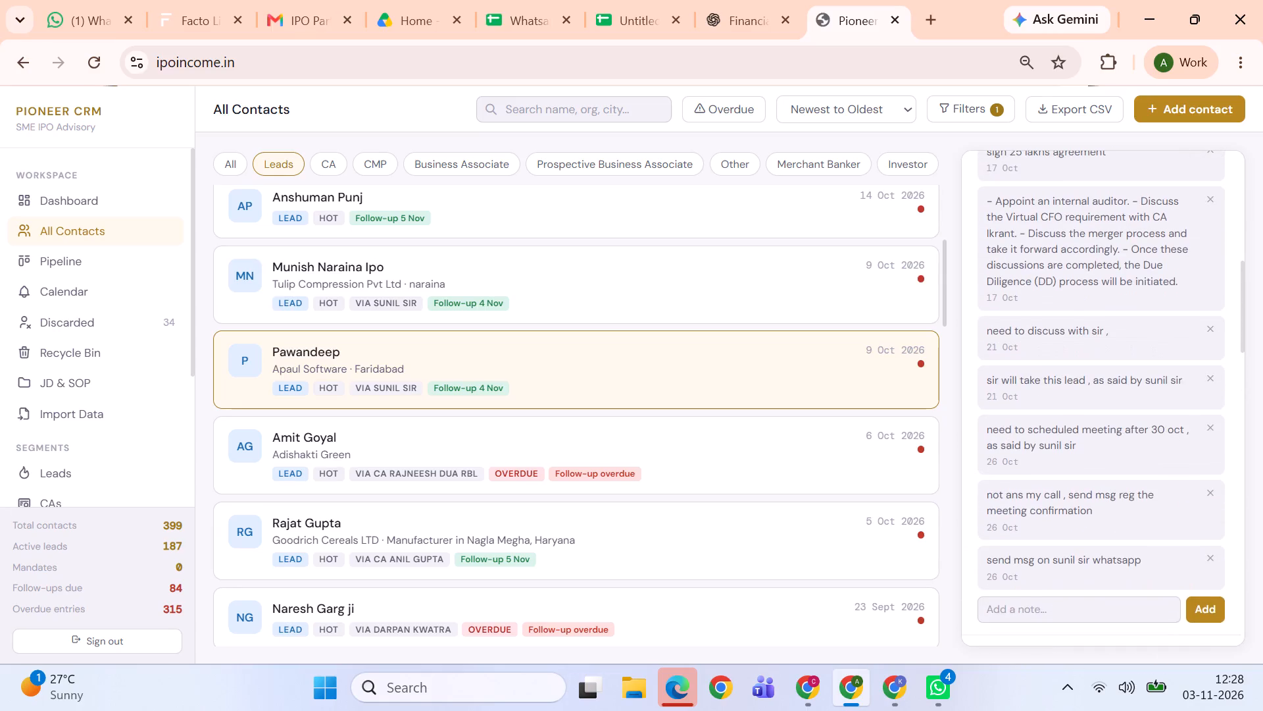
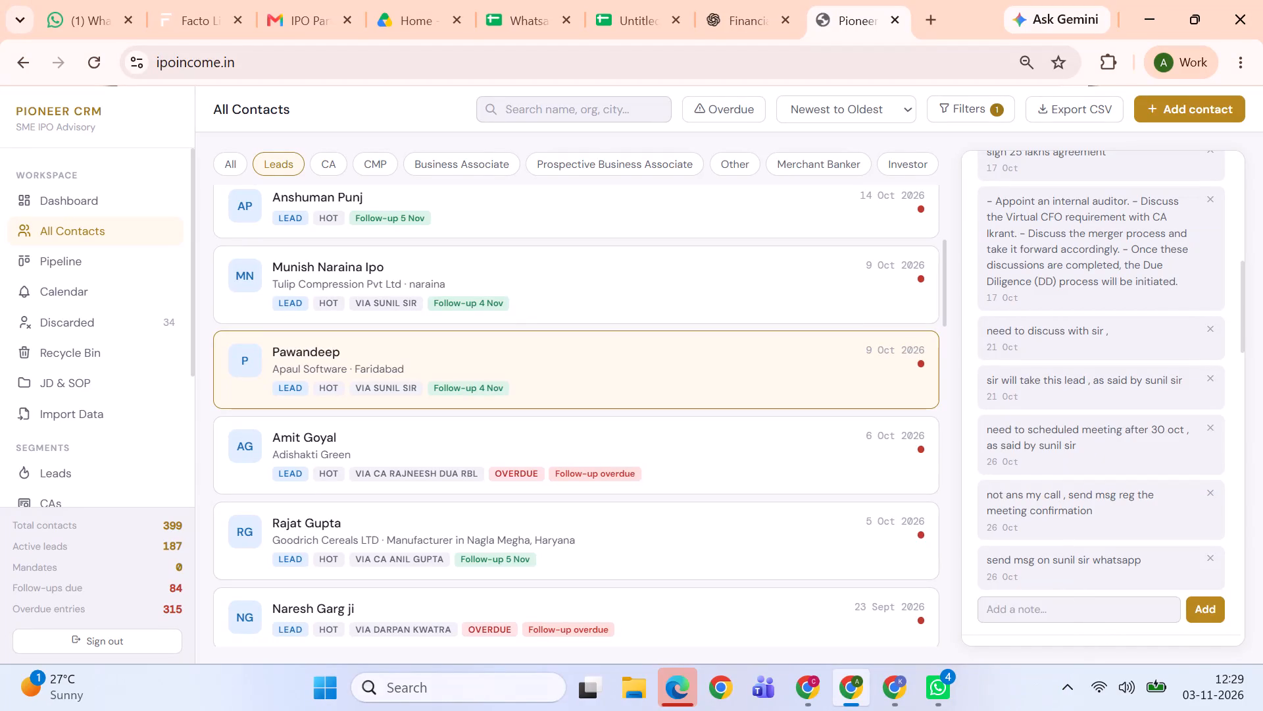
Add the note "not ans my call" to the Apaul Software lead.
{"action": "left_click", "coordinate": [1093, 614]}
{"action": "type", "text": "not ans my call"}
{"action": "key", "text": "space"}
{"action": "scroll", "coordinate": [1138, 462], "scroll_direction": "down", "scroll_amount": 1}
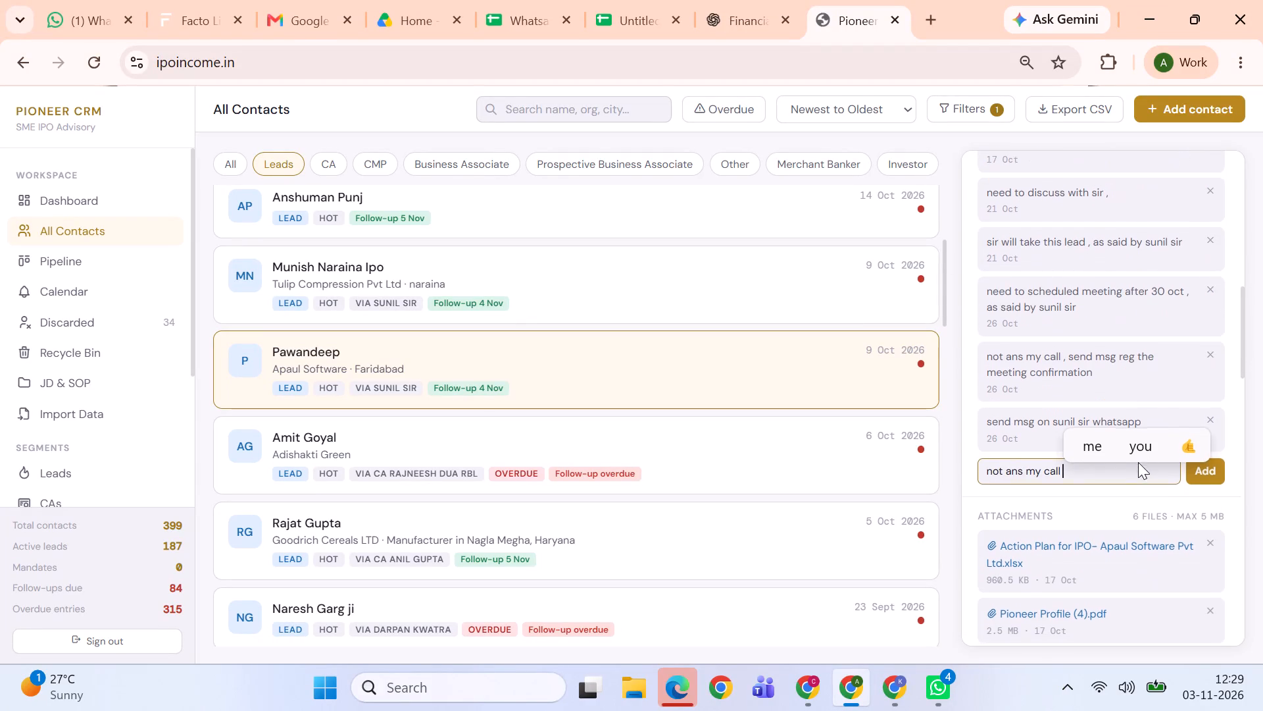
{"action": "left_click", "coordinate": [1087, 514]}
{"action": "left_click", "coordinate": [1204, 460]}
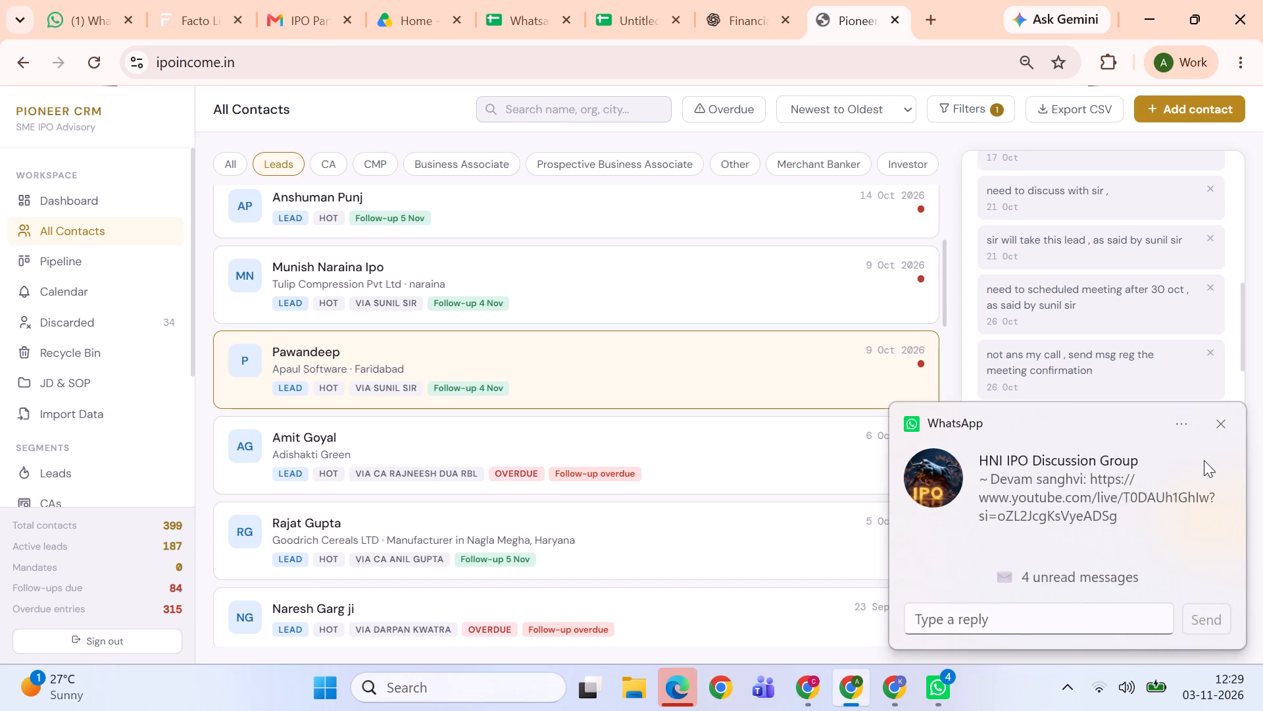
{"action": "left_click", "coordinate": [1214, 425]}
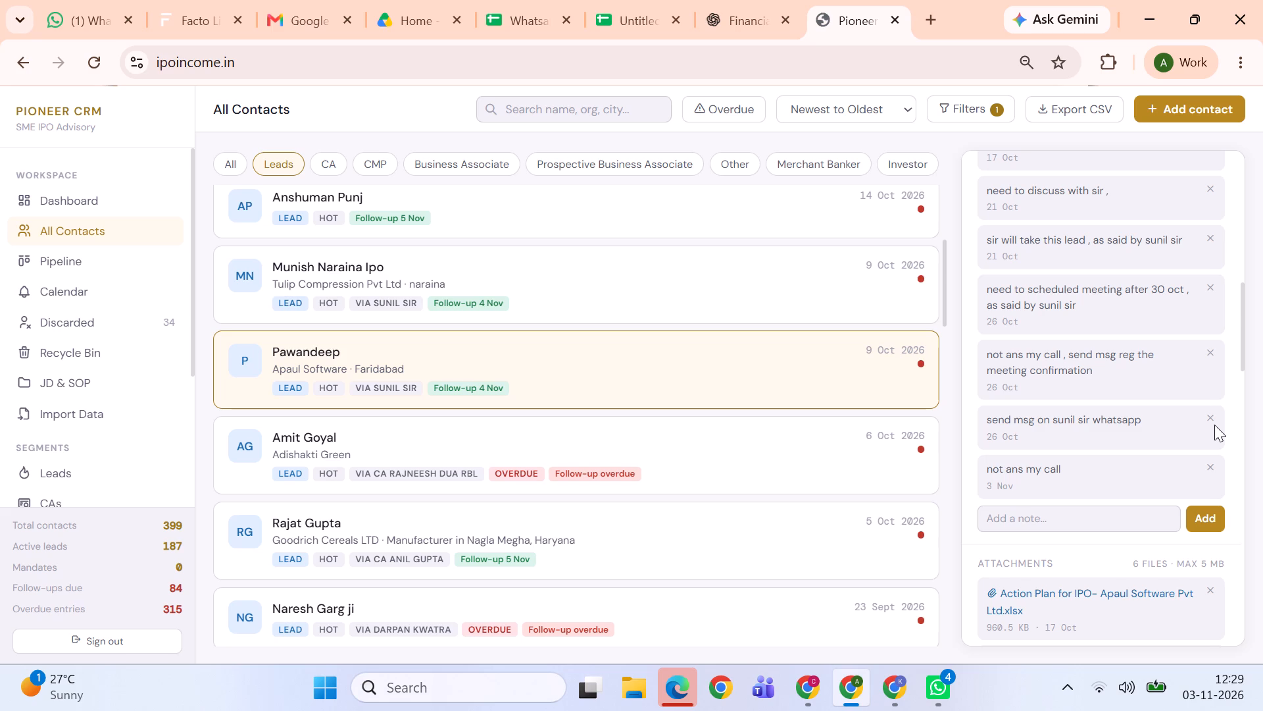
Look through the Apaul Software activity history and the hot leads list, and reopen the Adishakti Green lead.
{"action": "scroll", "coordinate": [1214, 425], "scroll_direction": "down", "scroll_amount": 6}
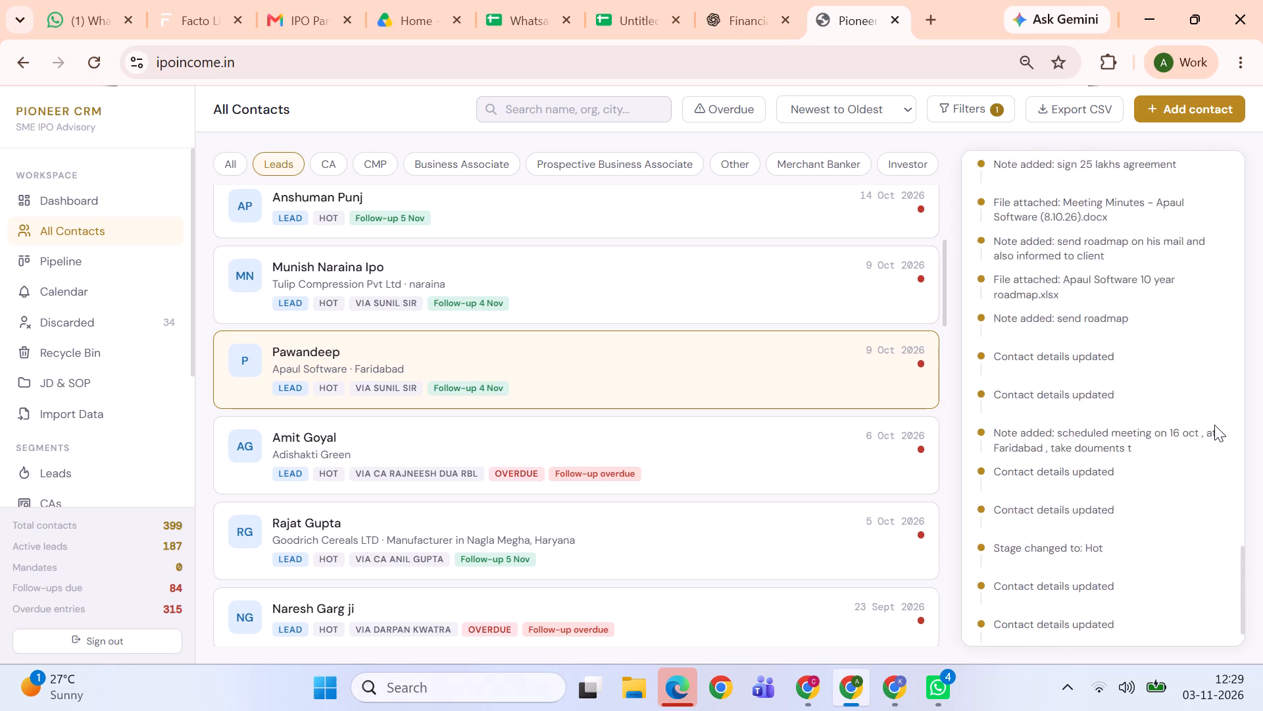
{"action": "scroll", "coordinate": [599, 368], "scroll_direction": "down", "scroll_amount": 12}
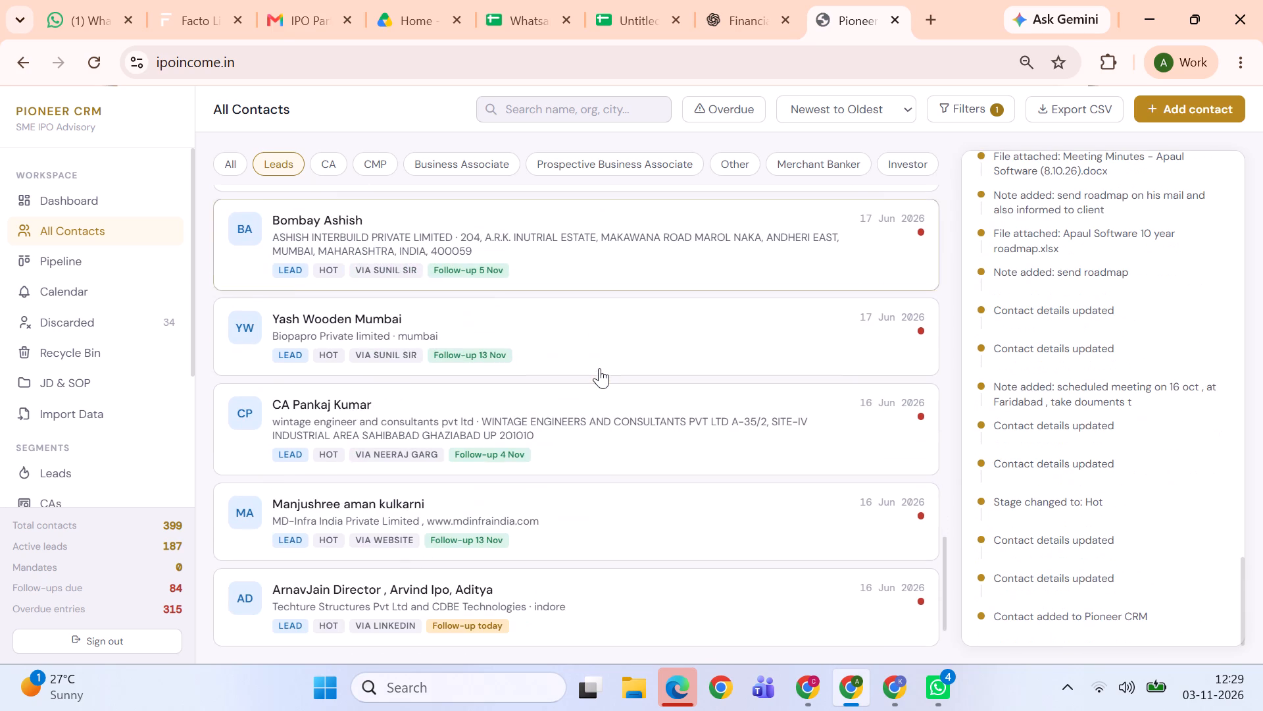
{"action": "scroll", "coordinate": [599, 368], "scroll_direction": "down", "scroll_amount": 2}
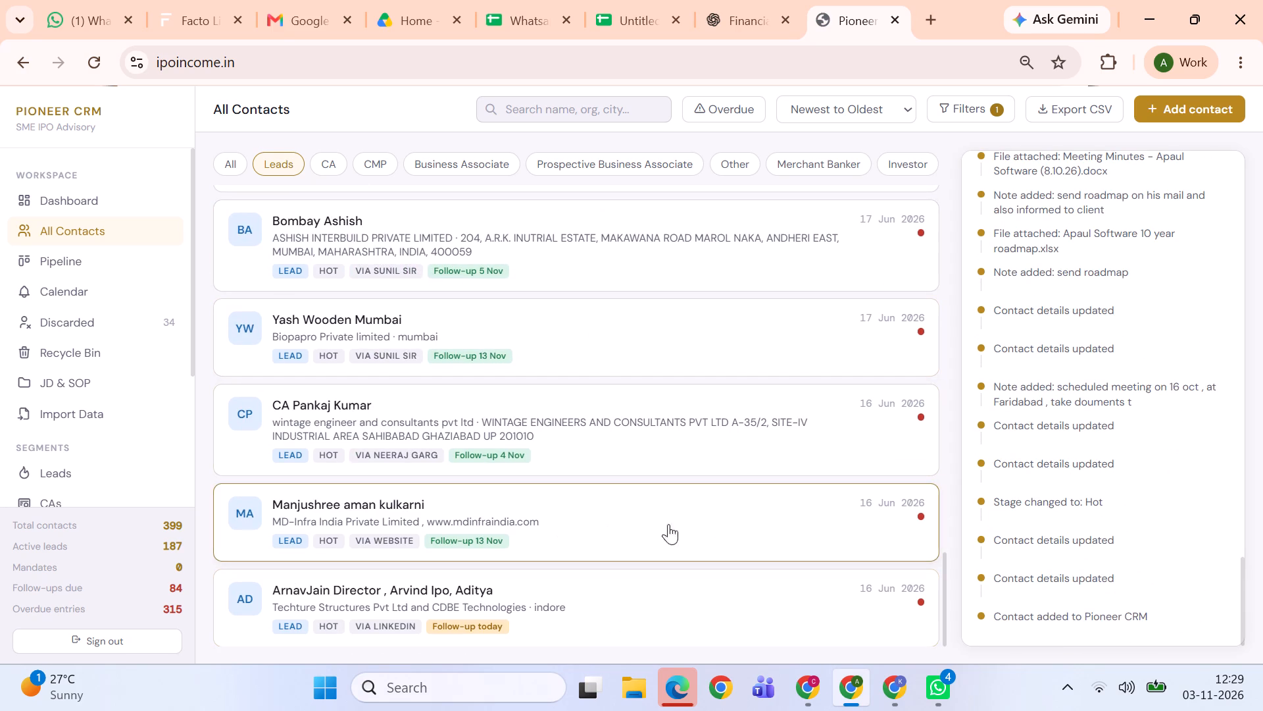
{"action": "scroll", "coordinate": [746, 457], "scroll_direction": "up", "scroll_amount": 1}
{"action": "scroll", "coordinate": [690, 438], "scroll_direction": "up", "scroll_amount": 1}
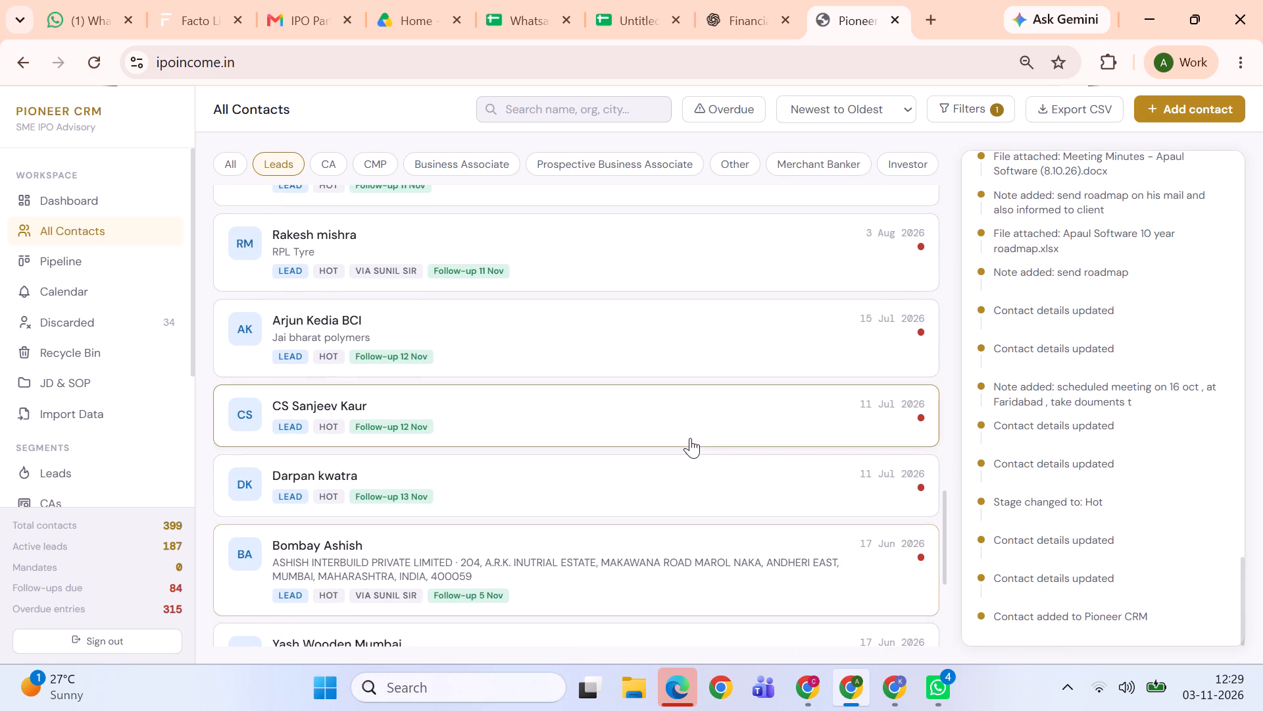
{"action": "scroll", "coordinate": [630, 415], "scroll_direction": "up", "scroll_amount": 3}
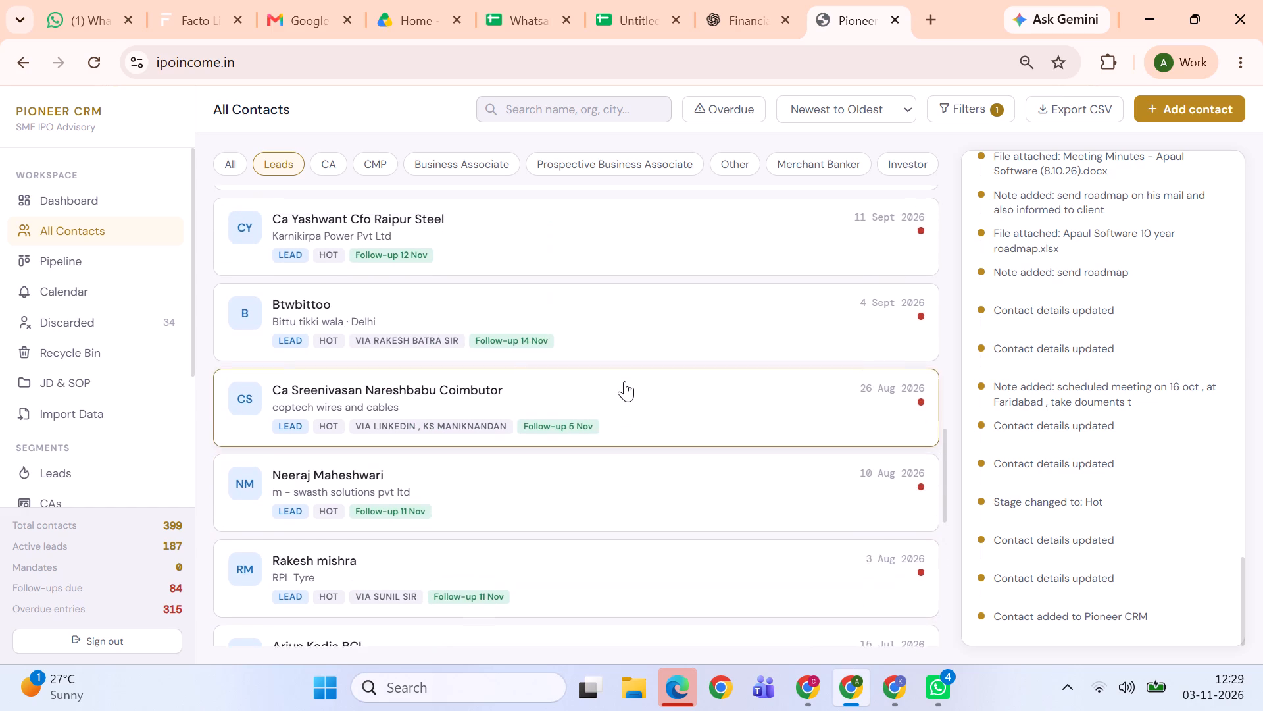
{"action": "scroll", "coordinate": [607, 408], "scroll_direction": "up", "scroll_amount": 2}
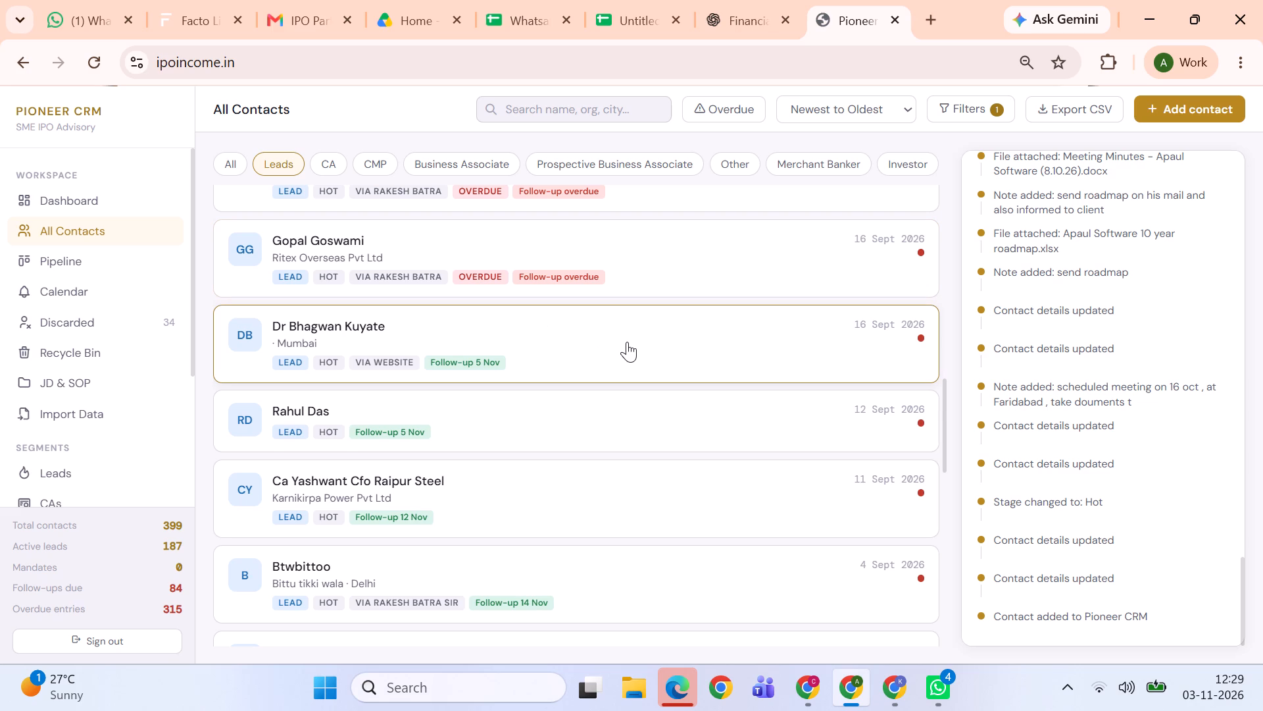
{"action": "scroll", "coordinate": [627, 342], "scroll_direction": "up", "scroll_amount": 1}
{"action": "scroll", "coordinate": [574, 400], "scroll_direction": "up", "scroll_amount": 1}
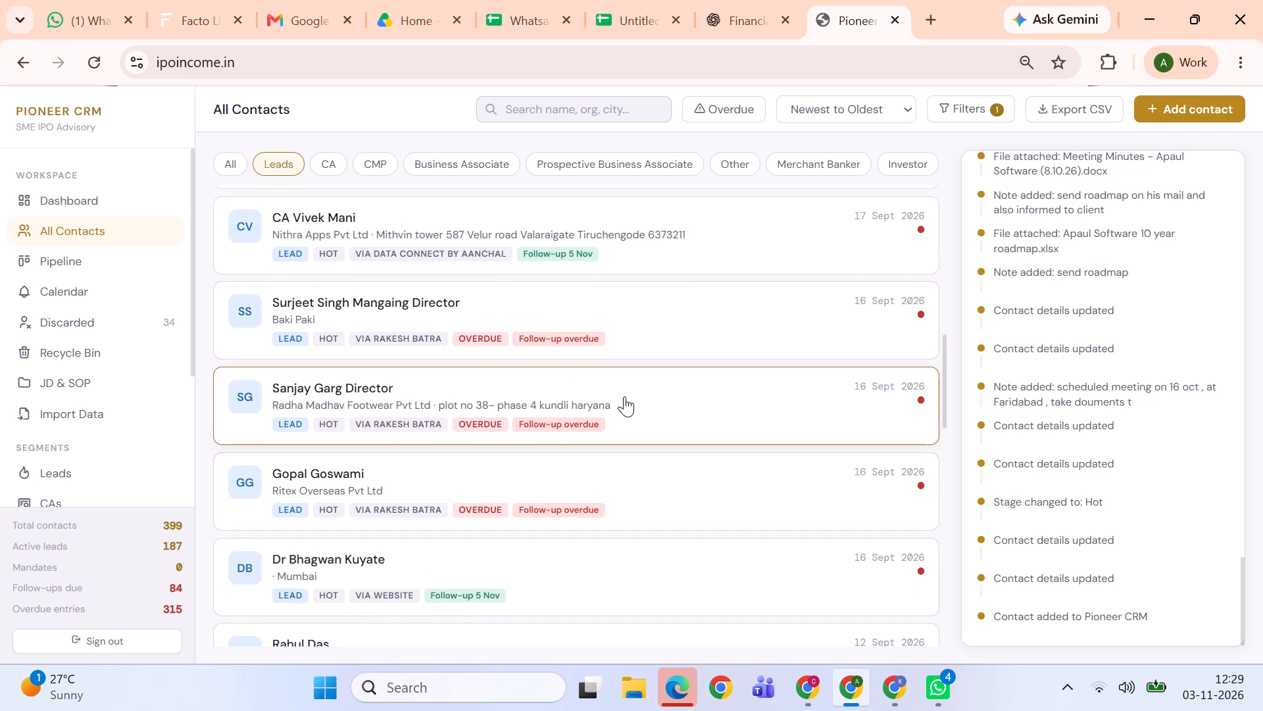
{"action": "scroll", "coordinate": [624, 396], "scroll_direction": "up", "scroll_amount": 1}
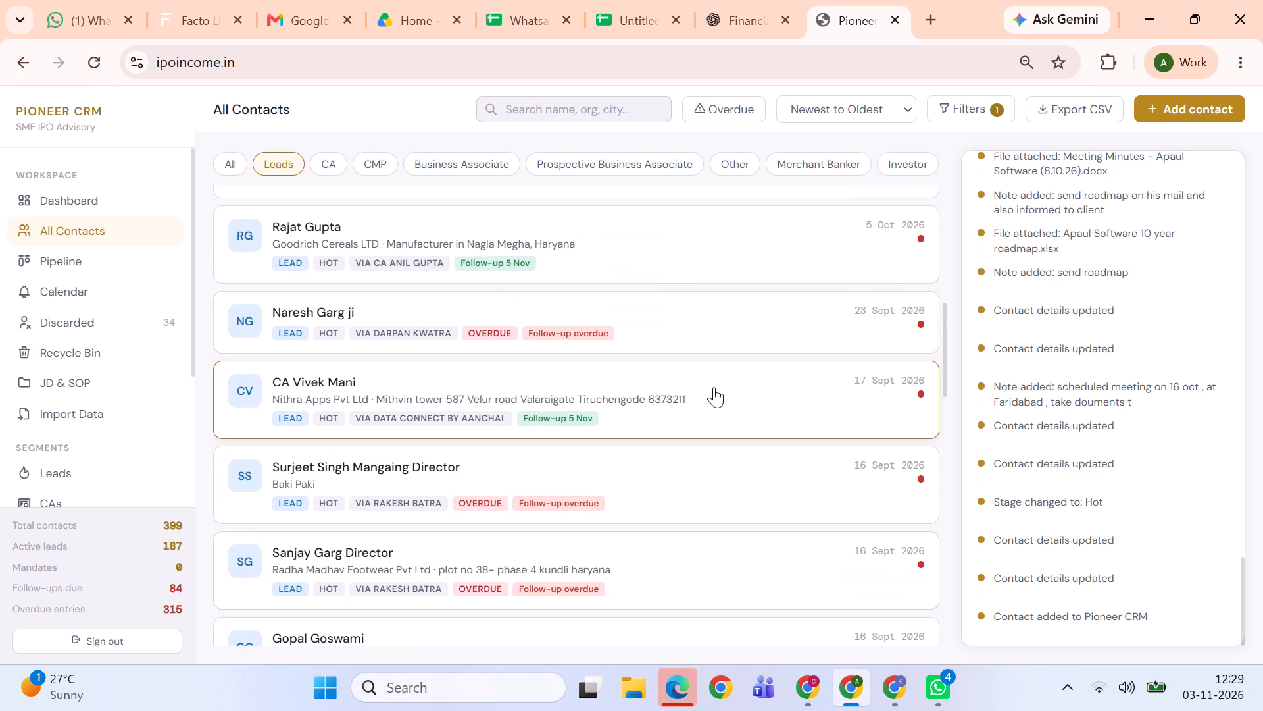
{"action": "scroll", "coordinate": [800, 321], "scroll_direction": "right", "scroll_amount": 1}
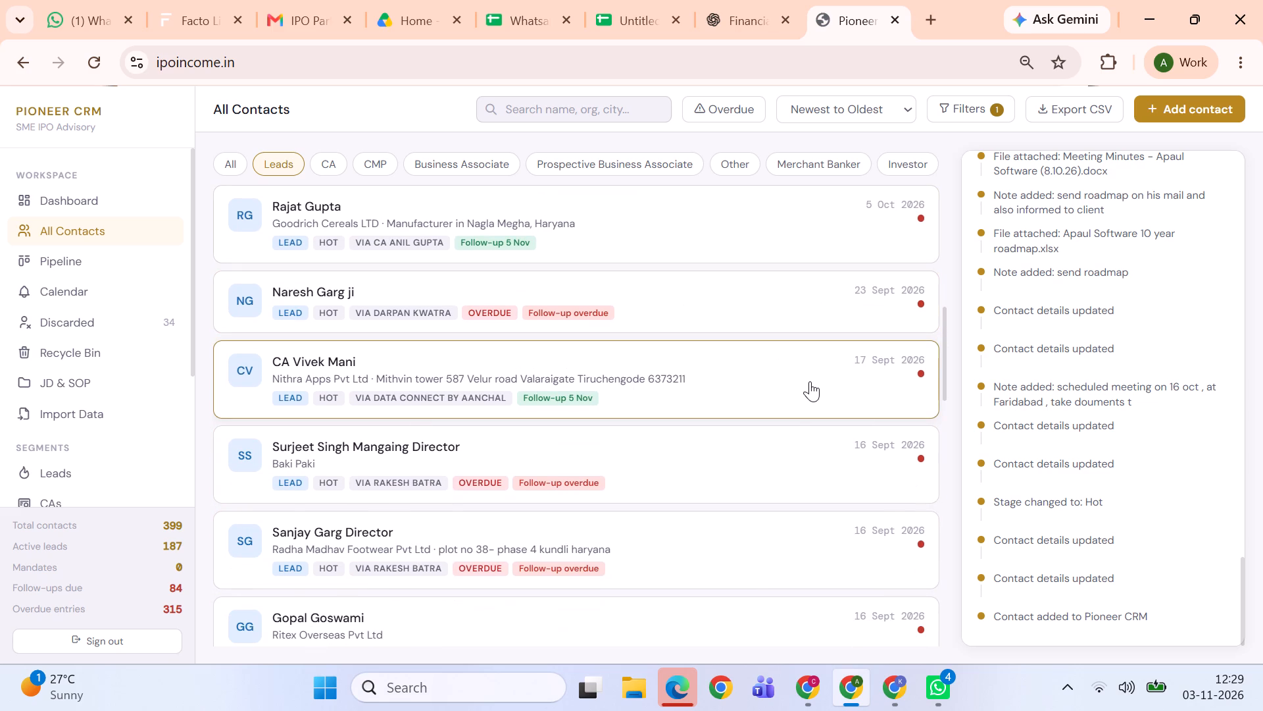
{"action": "scroll", "coordinate": [796, 368], "scroll_direction": "up", "scroll_amount": 1}
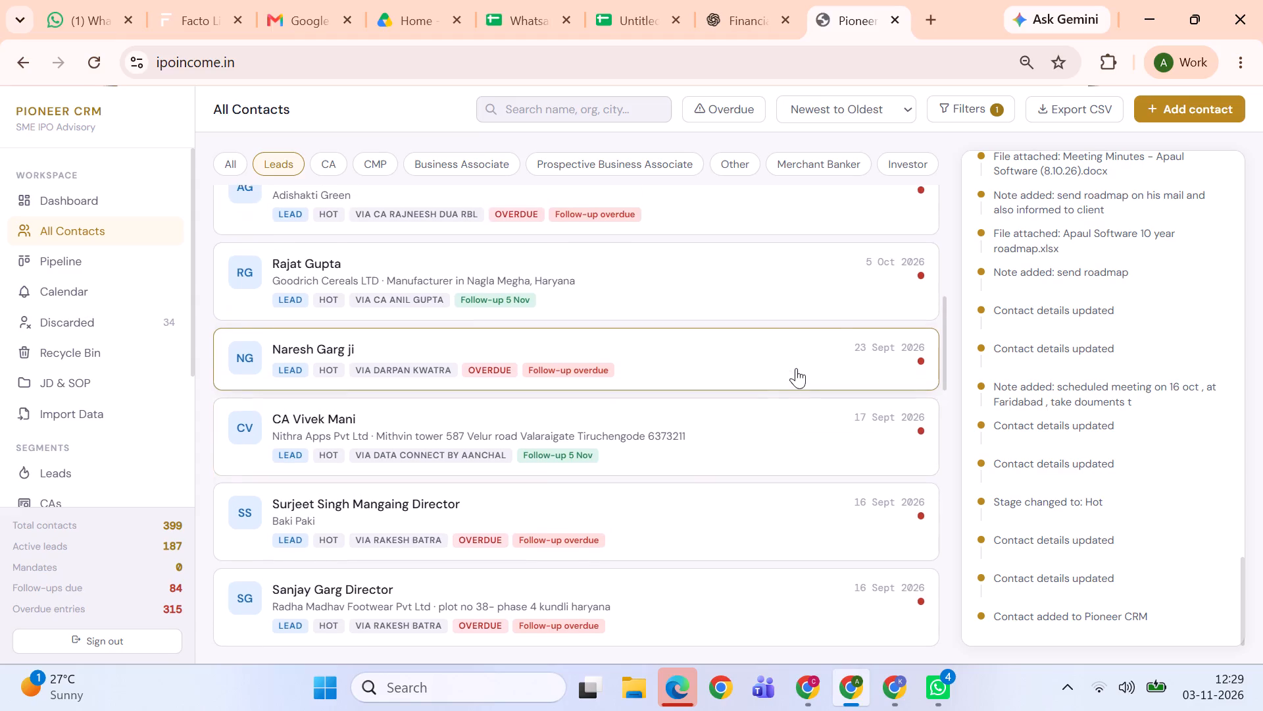
{"action": "scroll", "coordinate": [756, 366], "scroll_direction": "up", "scroll_amount": 1}
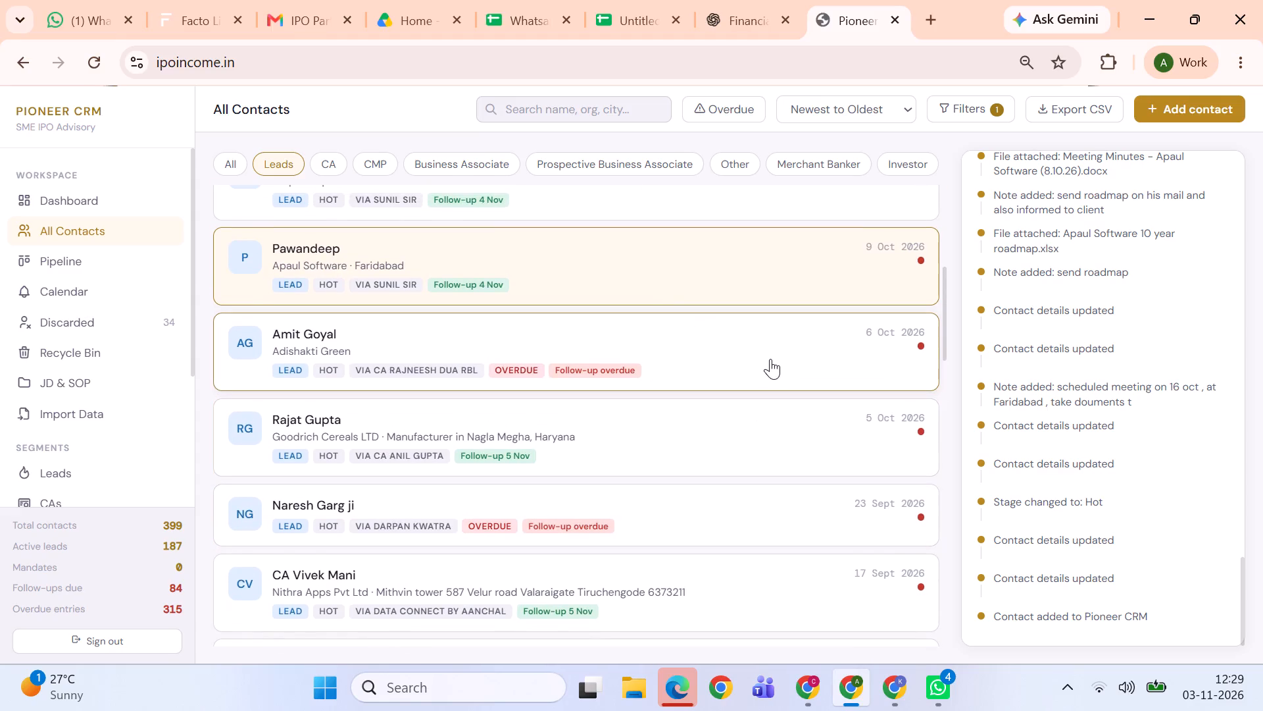
{"action": "left_click", "coordinate": [770, 359]}
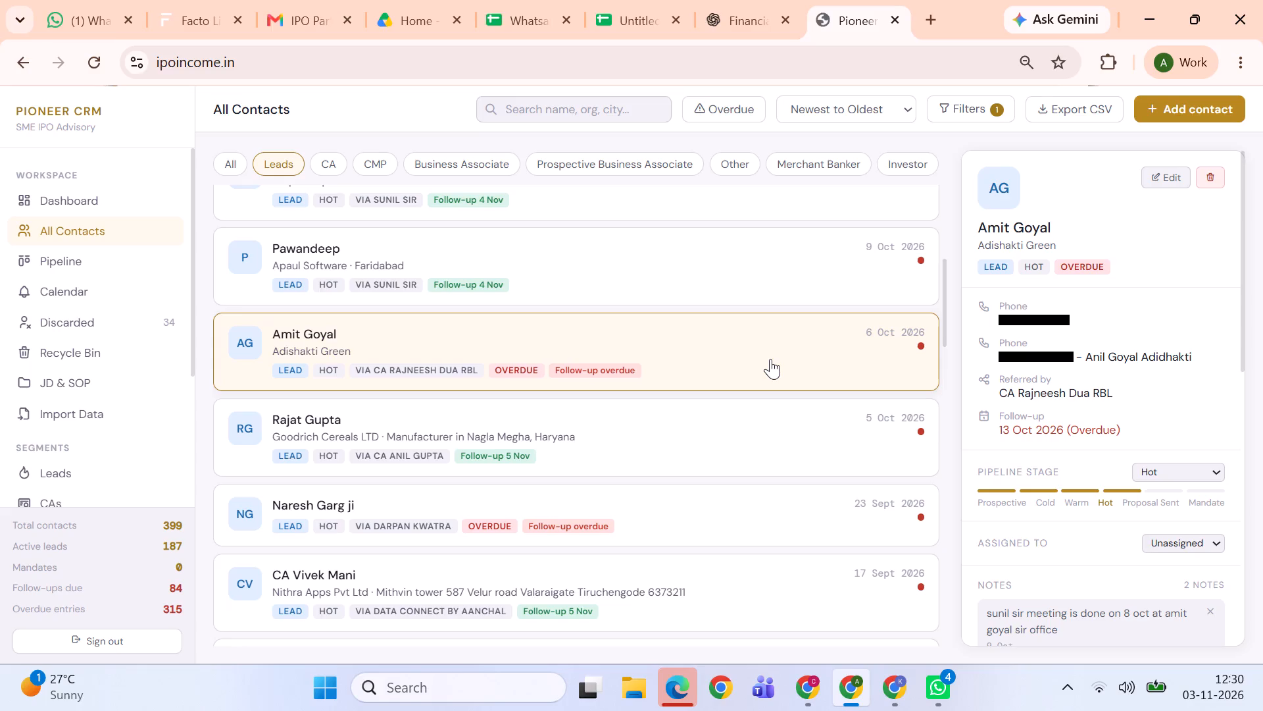
Add the note "Today Meeting align in nairain, with sunil sir and team" to the Tulip Compression Pvt Ltd lead.
{"action": "scroll", "coordinate": [711, 367], "scroll_direction": "up", "scroll_amount": 2}
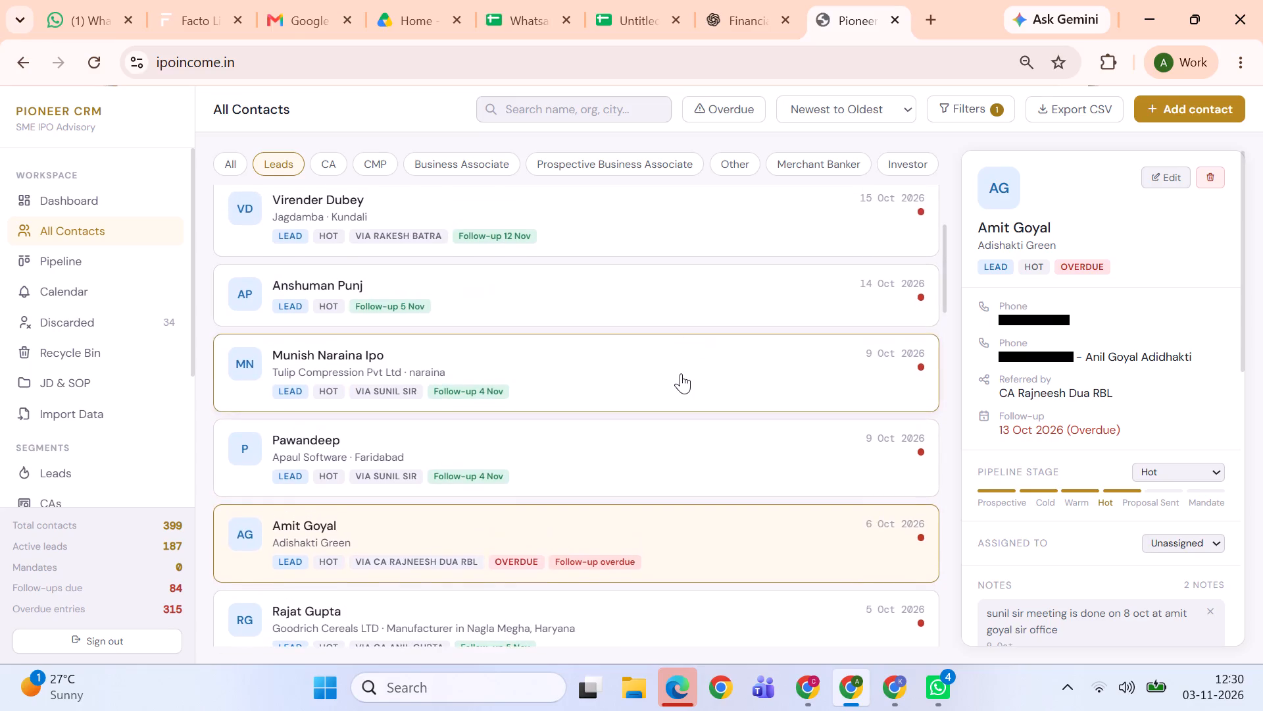
{"action": "left_click", "coordinate": [681, 373]}
{"action": "scroll", "coordinate": [1029, 436], "scroll_direction": "down", "scroll_amount": 7}
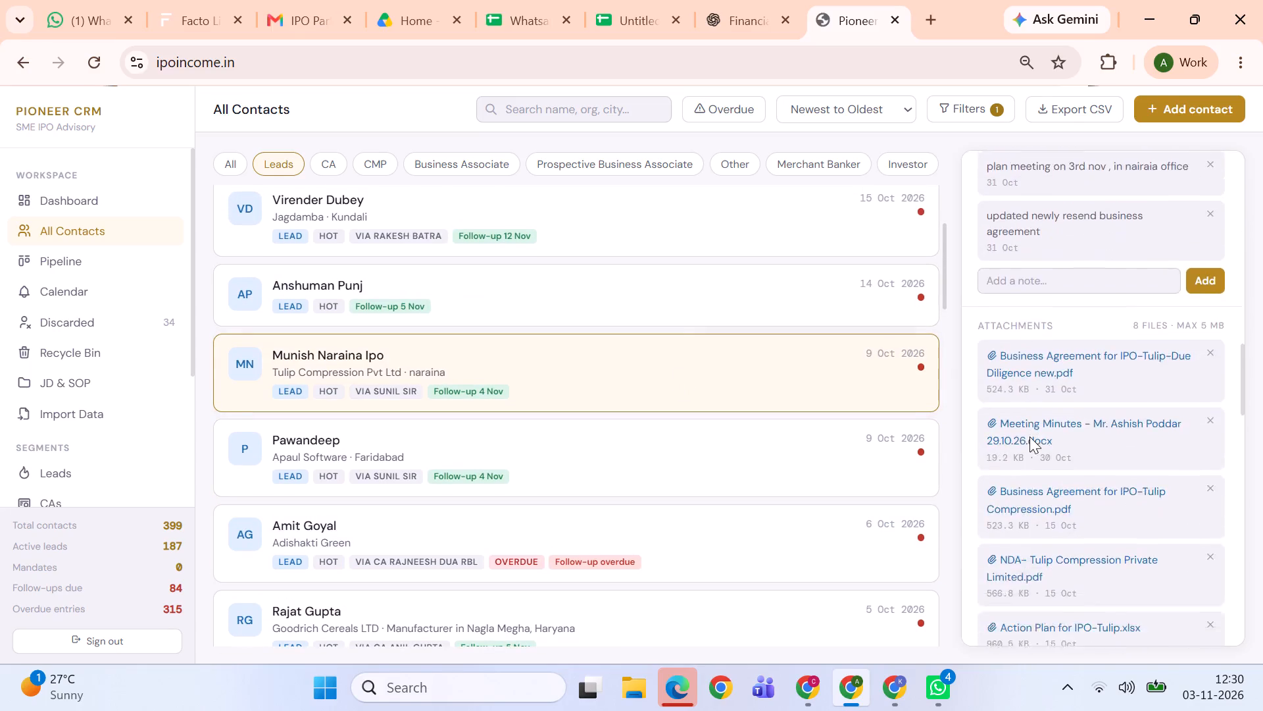
{"action": "scroll", "coordinate": [1029, 436], "scroll_direction": "up", "scroll_amount": 2}
{"action": "left_click", "coordinate": [1039, 423]}
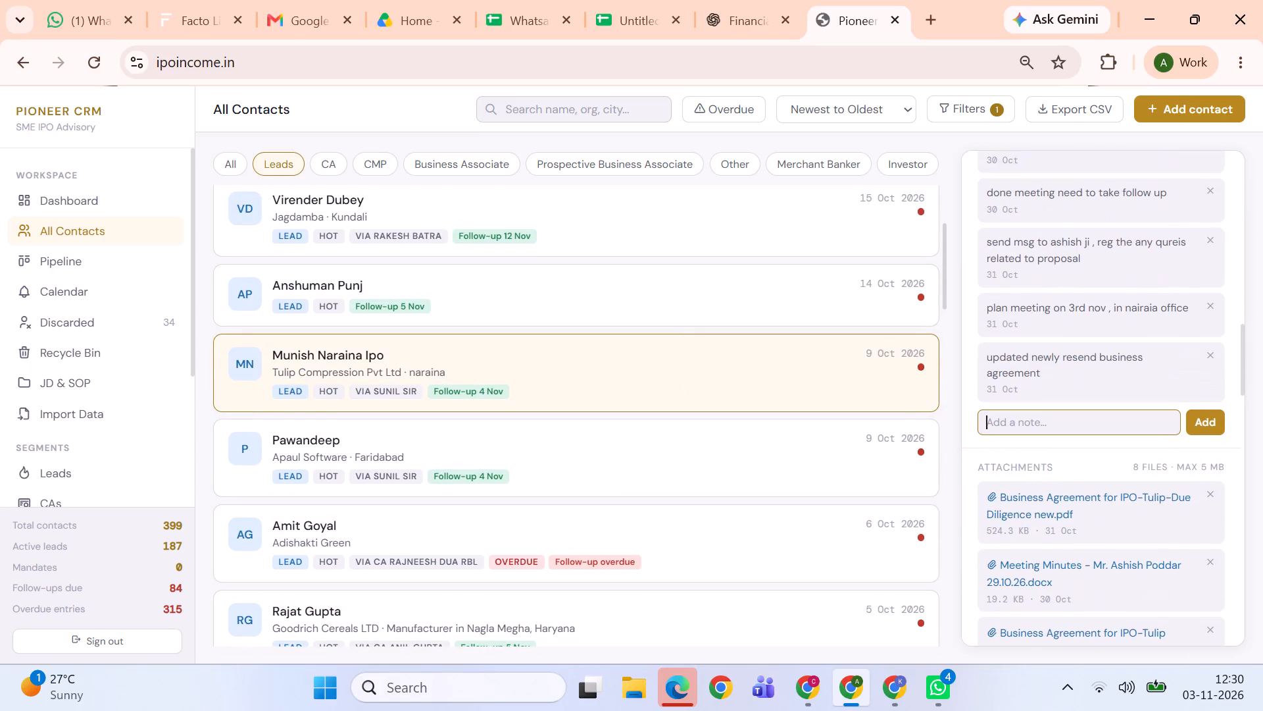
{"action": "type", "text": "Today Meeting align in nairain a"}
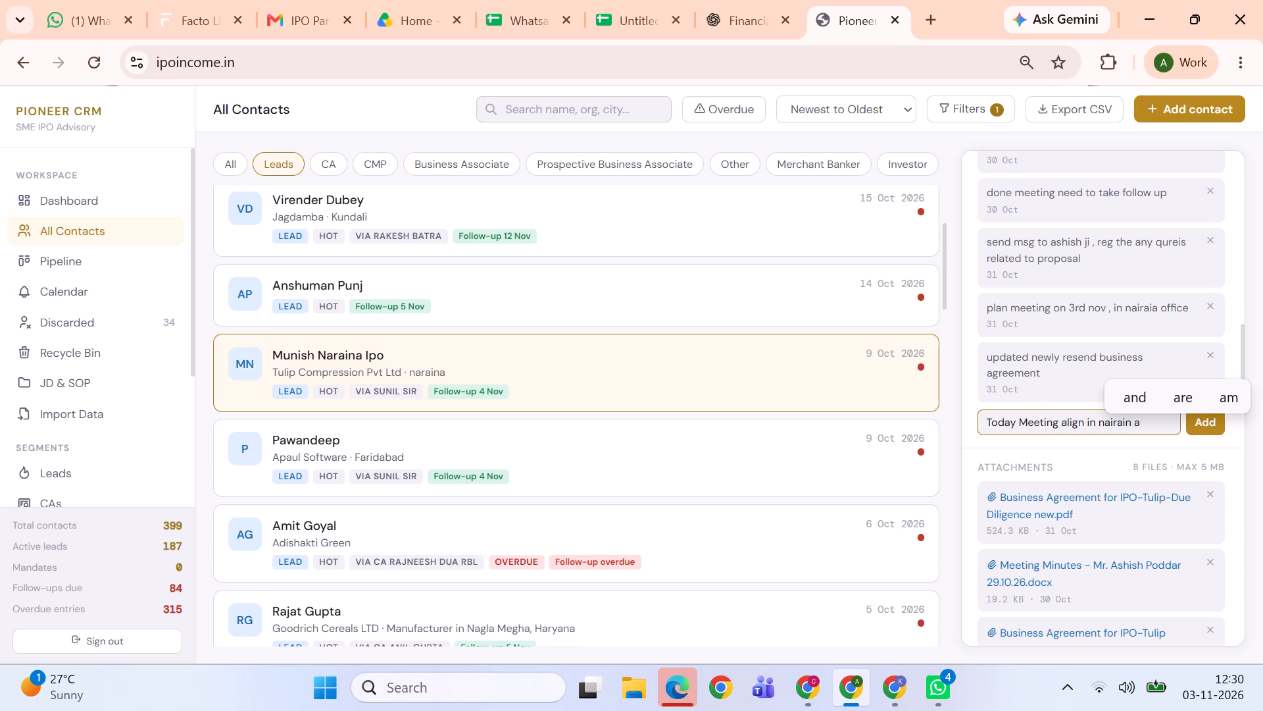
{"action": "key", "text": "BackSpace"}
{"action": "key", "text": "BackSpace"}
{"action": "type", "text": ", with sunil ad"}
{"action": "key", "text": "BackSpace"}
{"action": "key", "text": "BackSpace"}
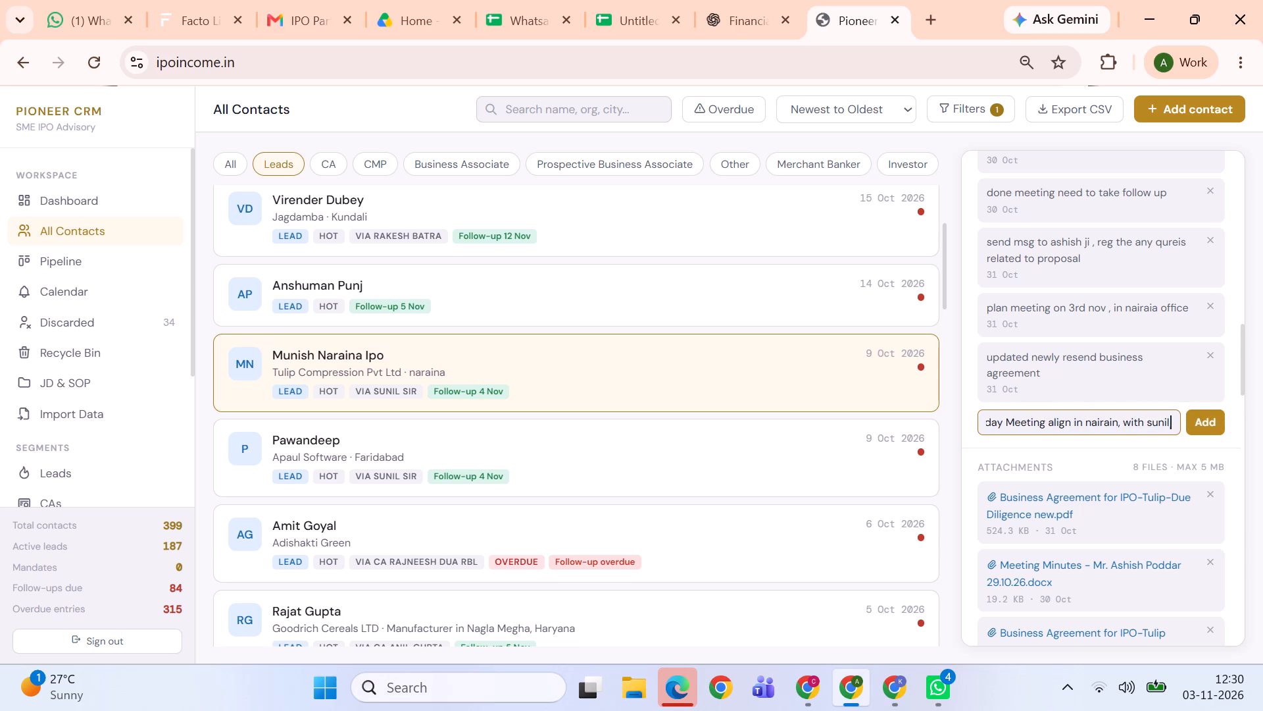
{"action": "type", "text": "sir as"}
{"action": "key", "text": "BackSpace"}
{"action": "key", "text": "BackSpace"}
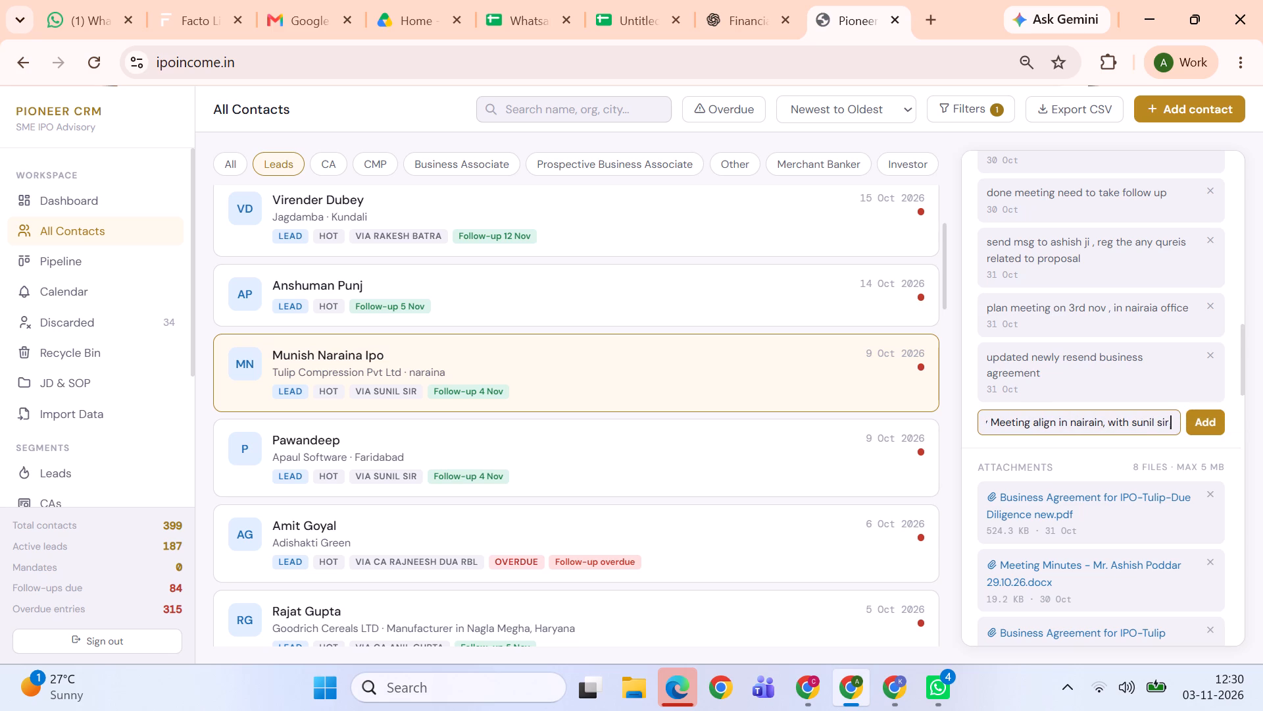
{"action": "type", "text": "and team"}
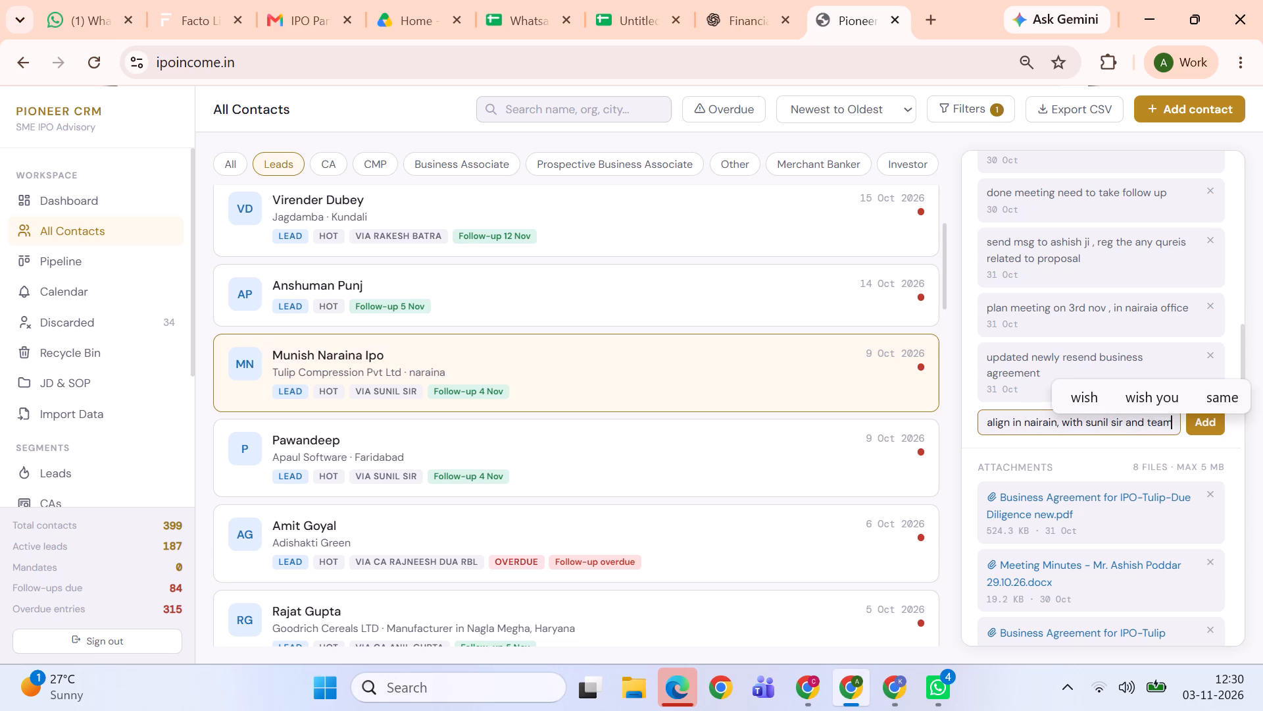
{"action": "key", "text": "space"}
{"action": "left_click", "coordinate": [1066, 462]}
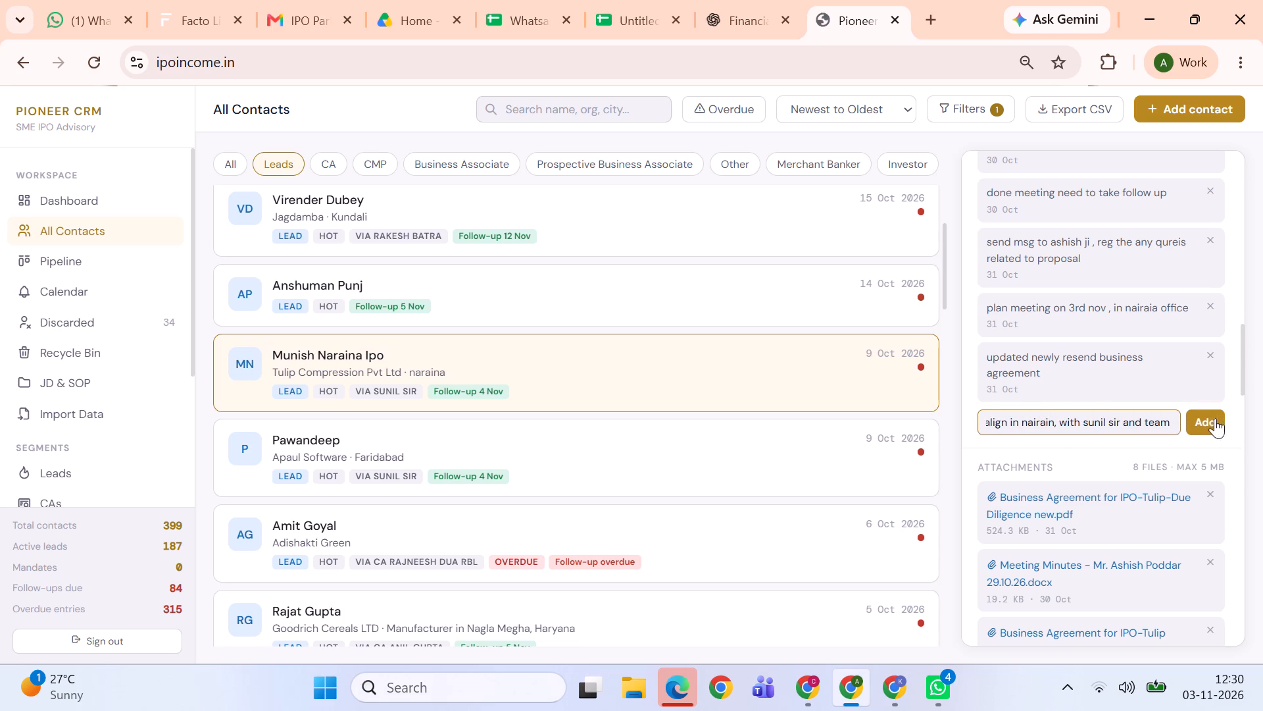
{"action": "left_click", "coordinate": [1212, 418]}
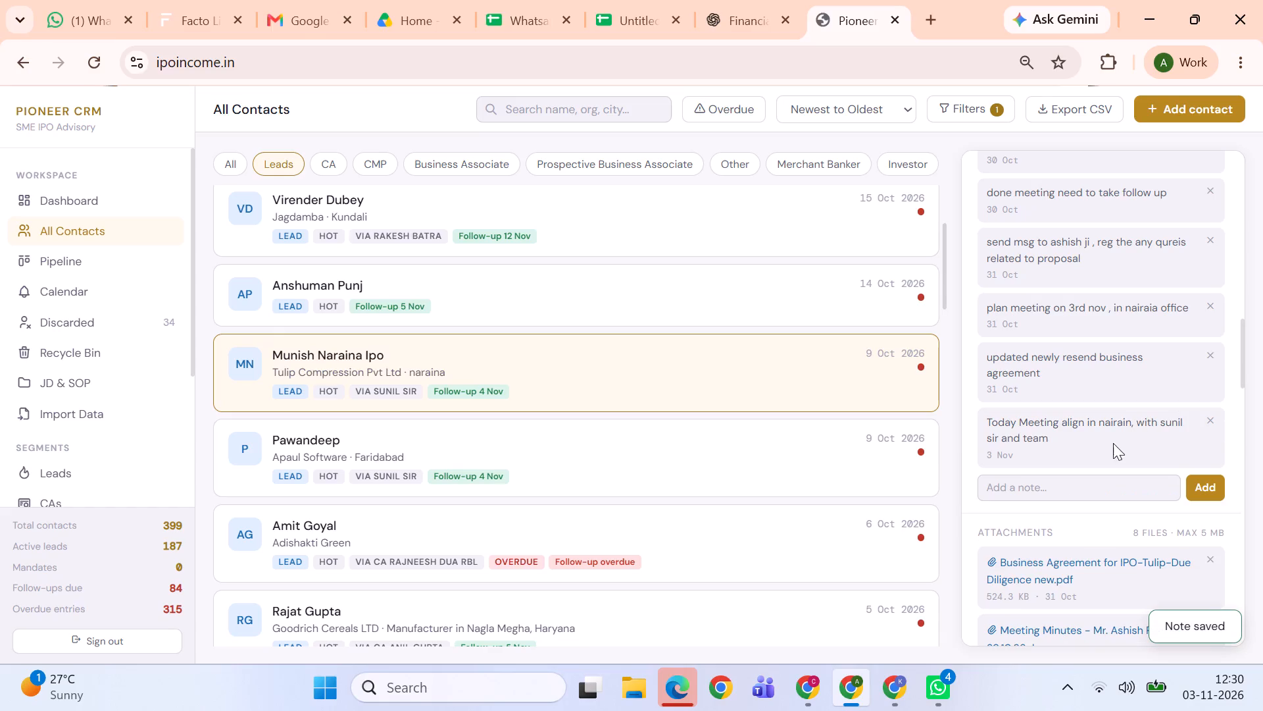
Open the hot lead dated 14 Oct 2026 and review its call notes and Supervac Industries LLP attachments.
{"action": "left_click", "coordinate": [660, 307]}
{"action": "scroll", "coordinate": [997, 516], "scroll_direction": "down", "scroll_amount": 4}
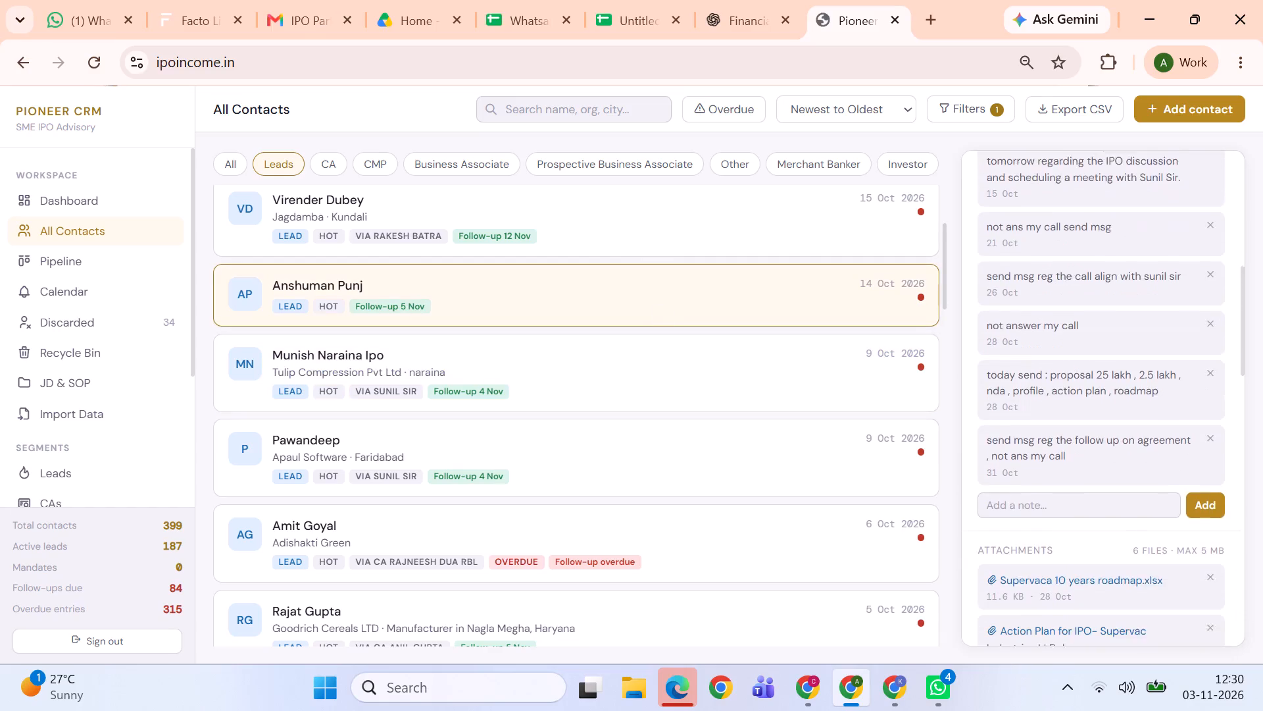
{"action": "scroll", "coordinate": [1085, 488], "scroll_direction": "down", "scroll_amount": 1}
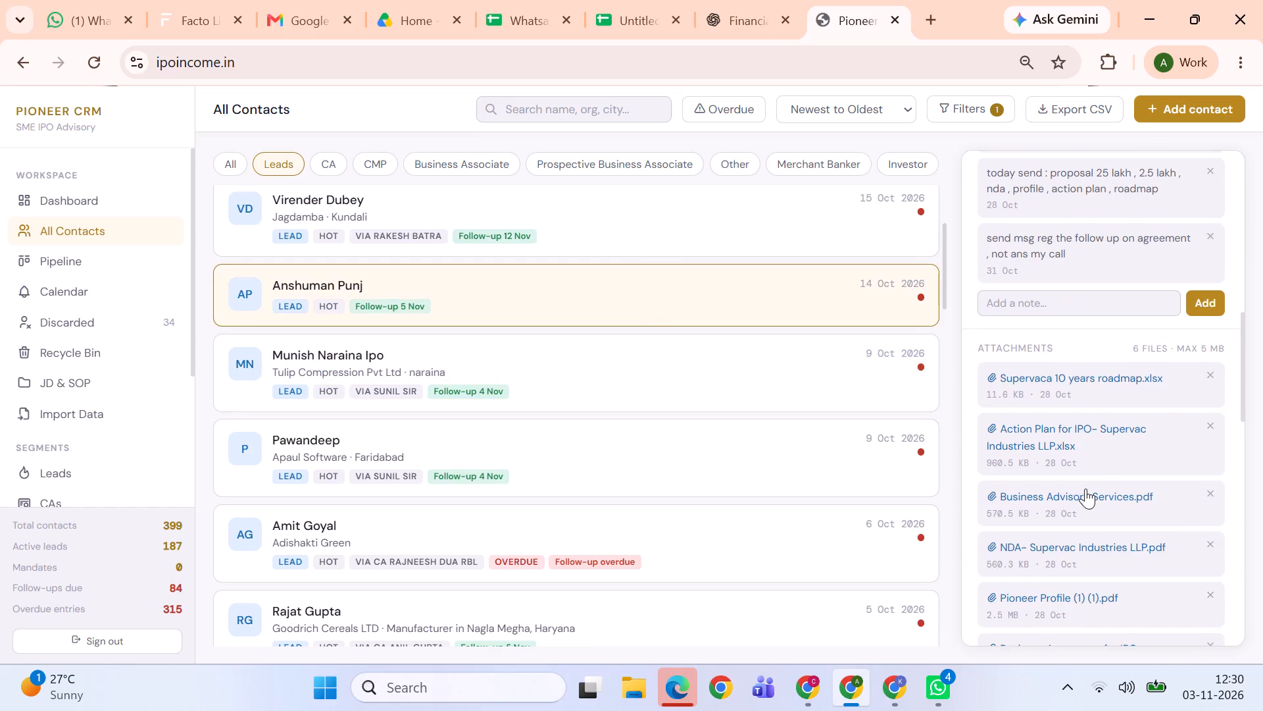
{"action": "scroll", "coordinate": [1085, 488], "scroll_direction": "up", "scroll_amount": 1}
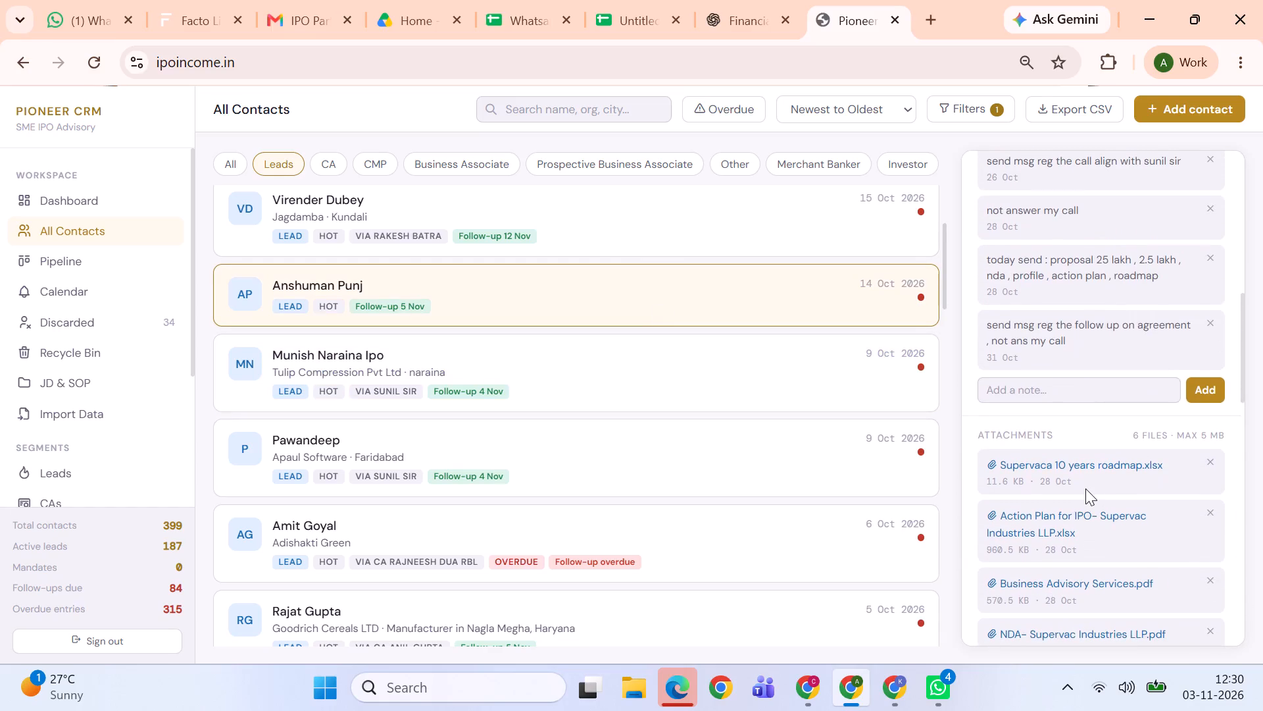
{"action": "scroll", "coordinate": [1085, 488], "scroll_direction": "down", "scroll_amount": 2}
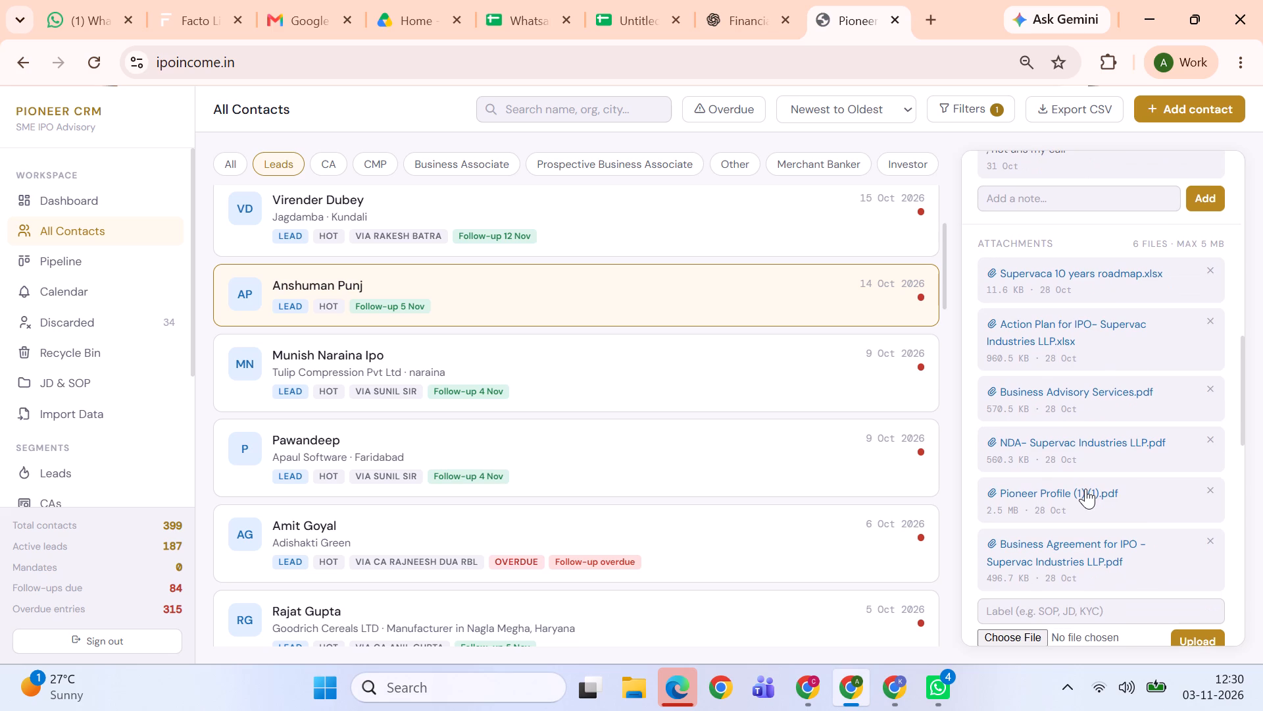
{"action": "scroll", "coordinate": [1104, 447], "scroll_direction": "up", "scroll_amount": 3}
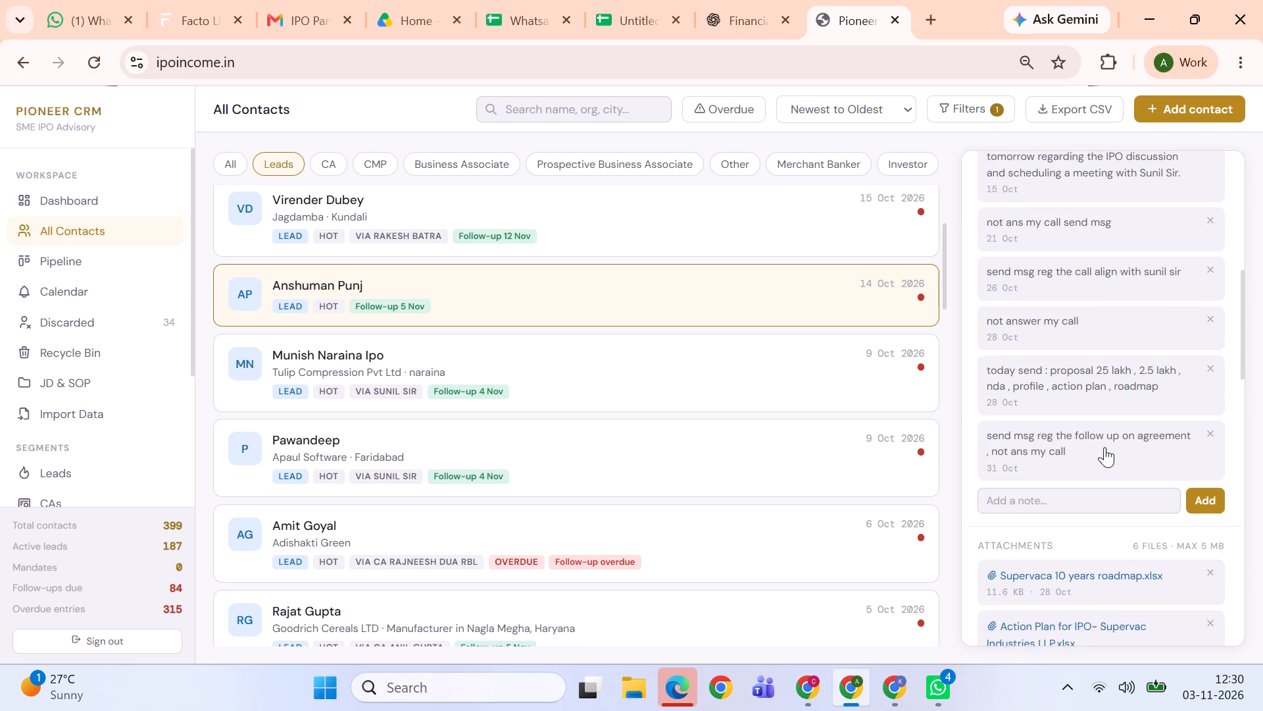
{"action": "scroll", "coordinate": [847, 397], "scroll_direction": "up", "scroll_amount": 1}
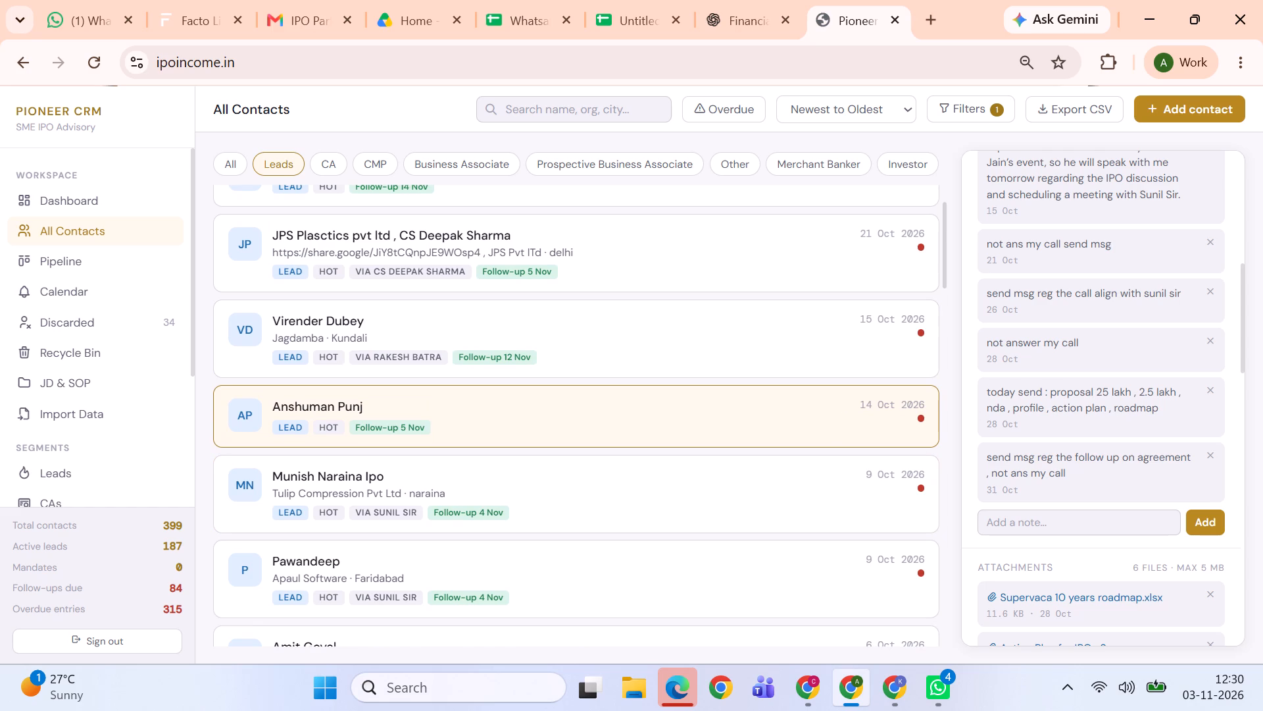
{"action": "scroll", "coordinate": [1120, 499], "scroll_direction": "down", "scroll_amount": 2}
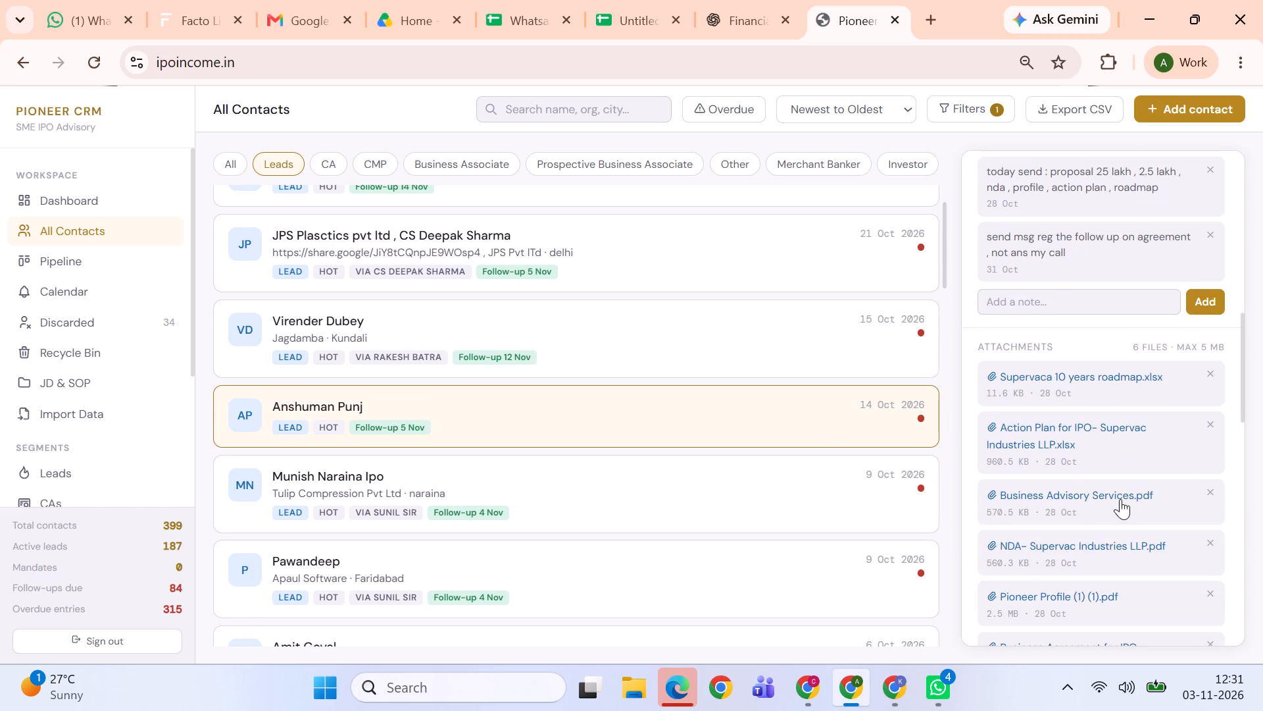
{"action": "scroll", "coordinate": [1144, 448], "scroll_direction": "down", "scroll_amount": 1}
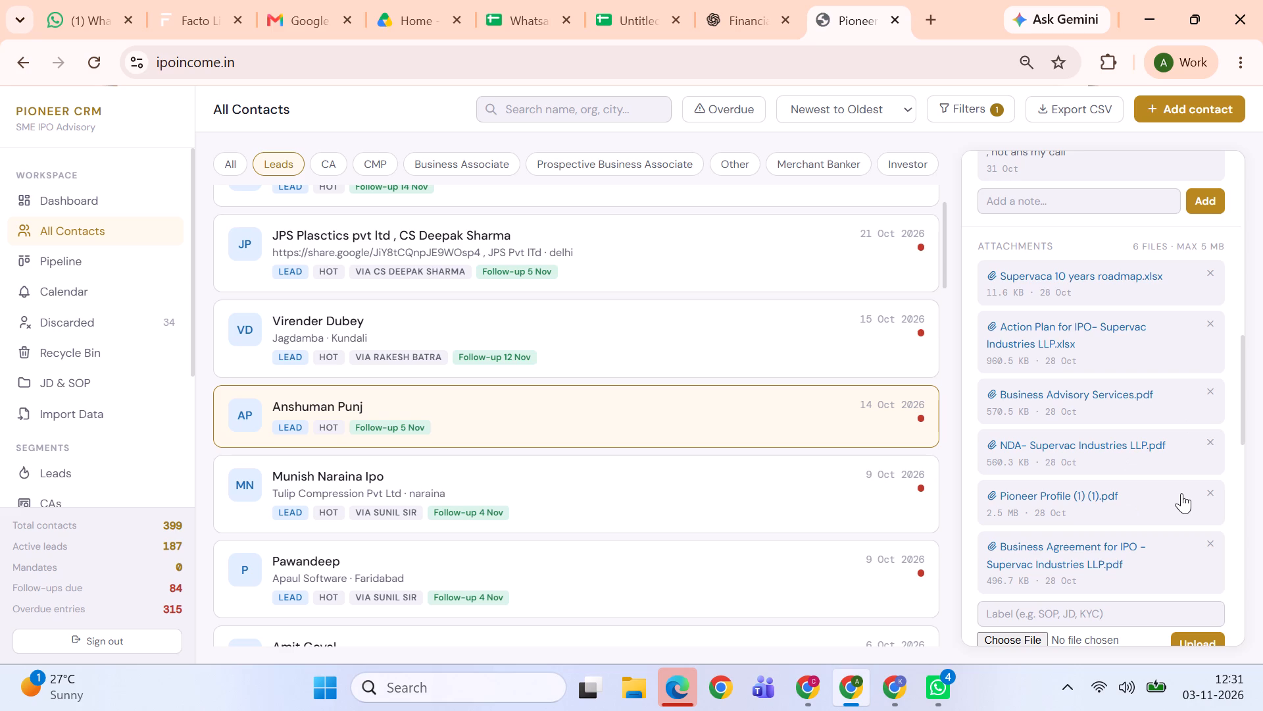
{"action": "scroll", "coordinate": [1095, 491], "scroll_direction": "down", "scroll_amount": 1}
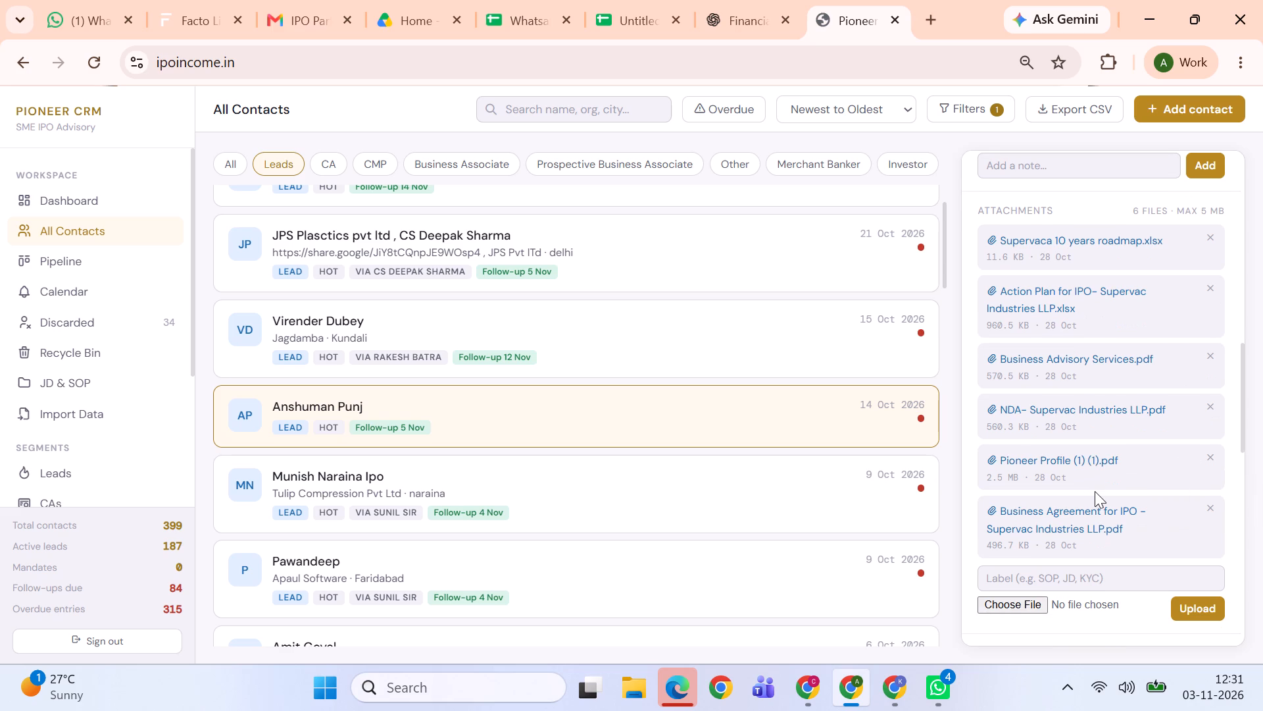
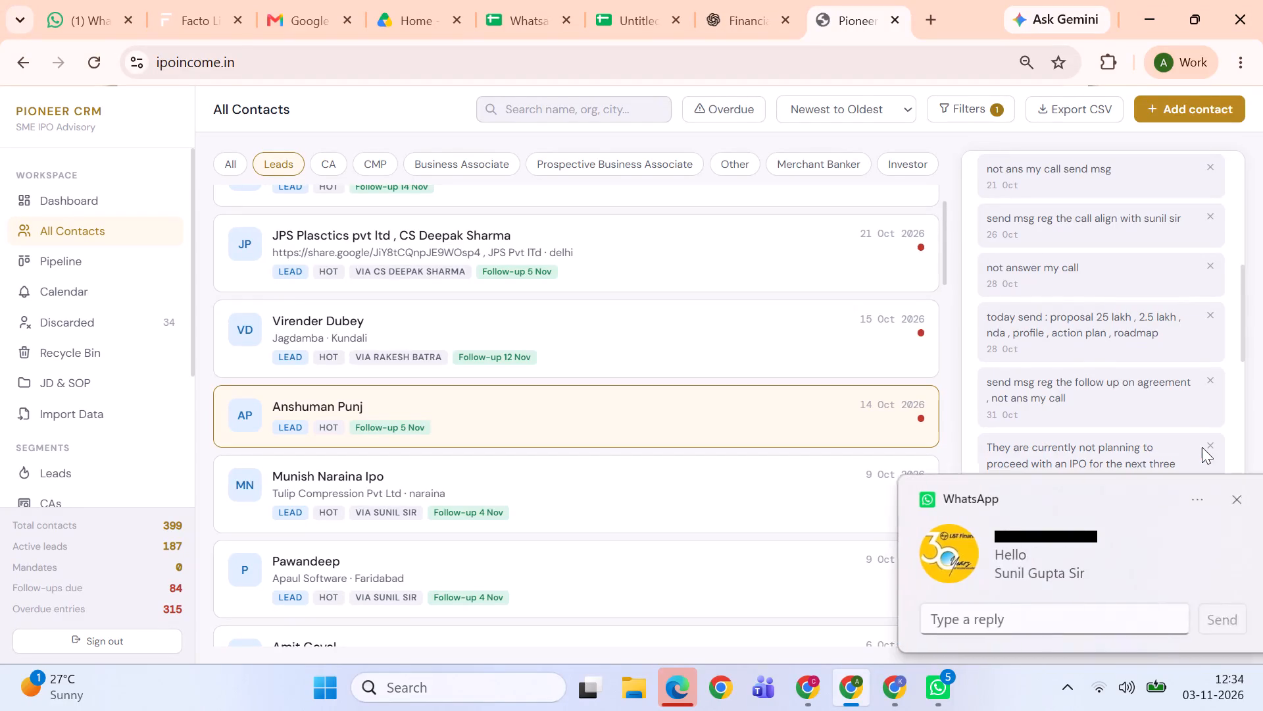
Review the saved mentorship note and the follow-up details on the hot lead dated 14 Oct 2026.
{"action": "left_click", "coordinate": [1221, 499]}
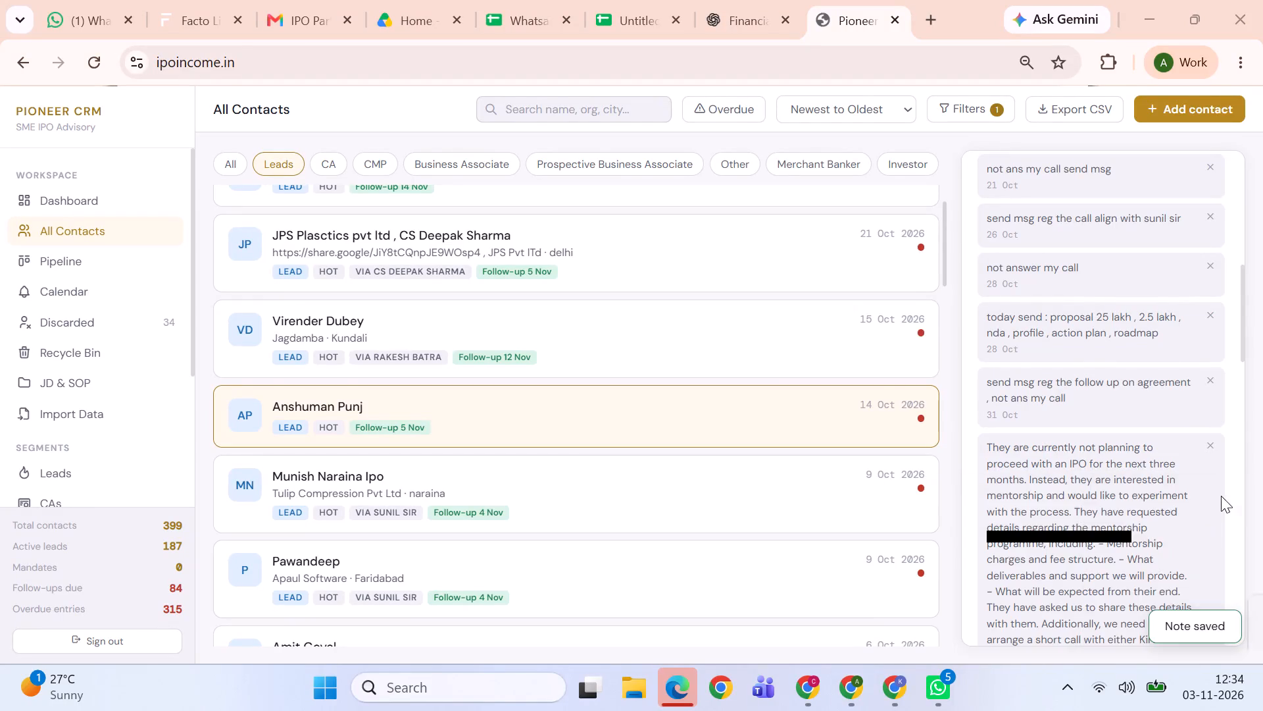
{"action": "scroll", "coordinate": [1101, 384], "scroll_direction": "down", "scroll_amount": 2}
{"action": "scroll", "coordinate": [1101, 384], "scroll_direction": "up", "scroll_amount": 4}
{"action": "scroll", "coordinate": [1117, 327], "scroll_direction": "up", "scroll_amount": 2}
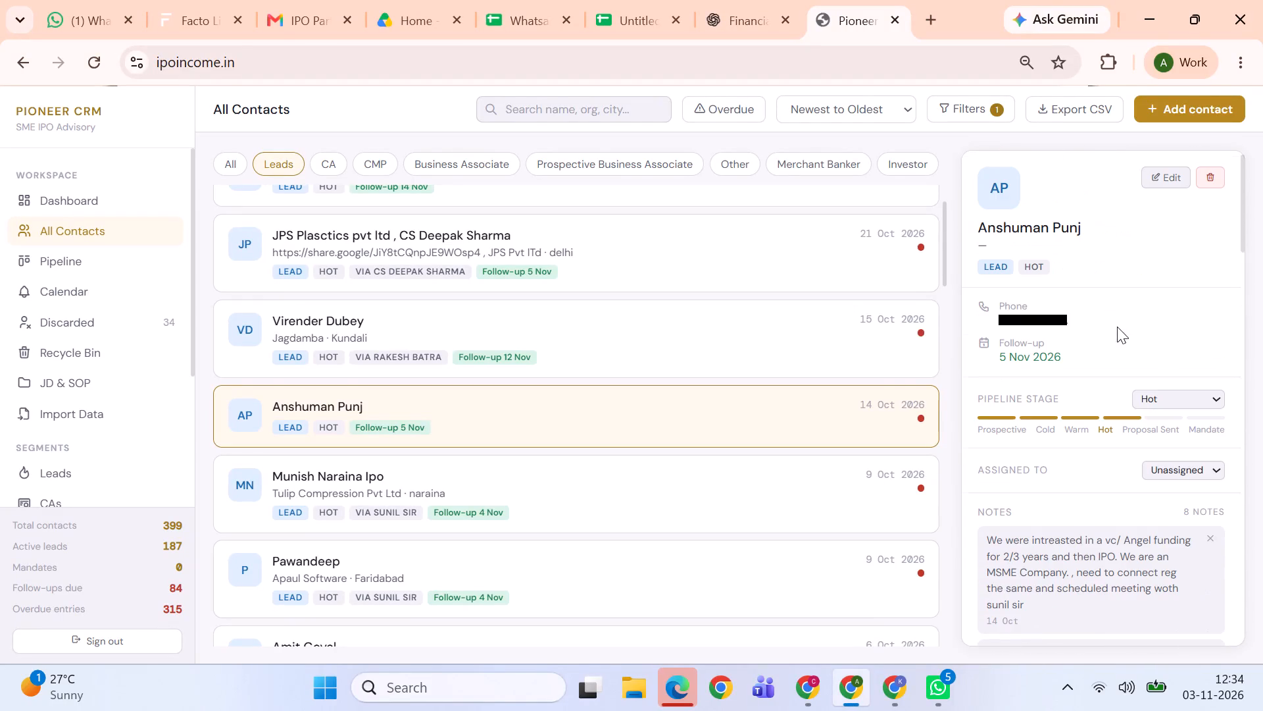
{"action": "scroll", "coordinate": [1117, 327], "scroll_direction": "up", "scroll_amount": 1}
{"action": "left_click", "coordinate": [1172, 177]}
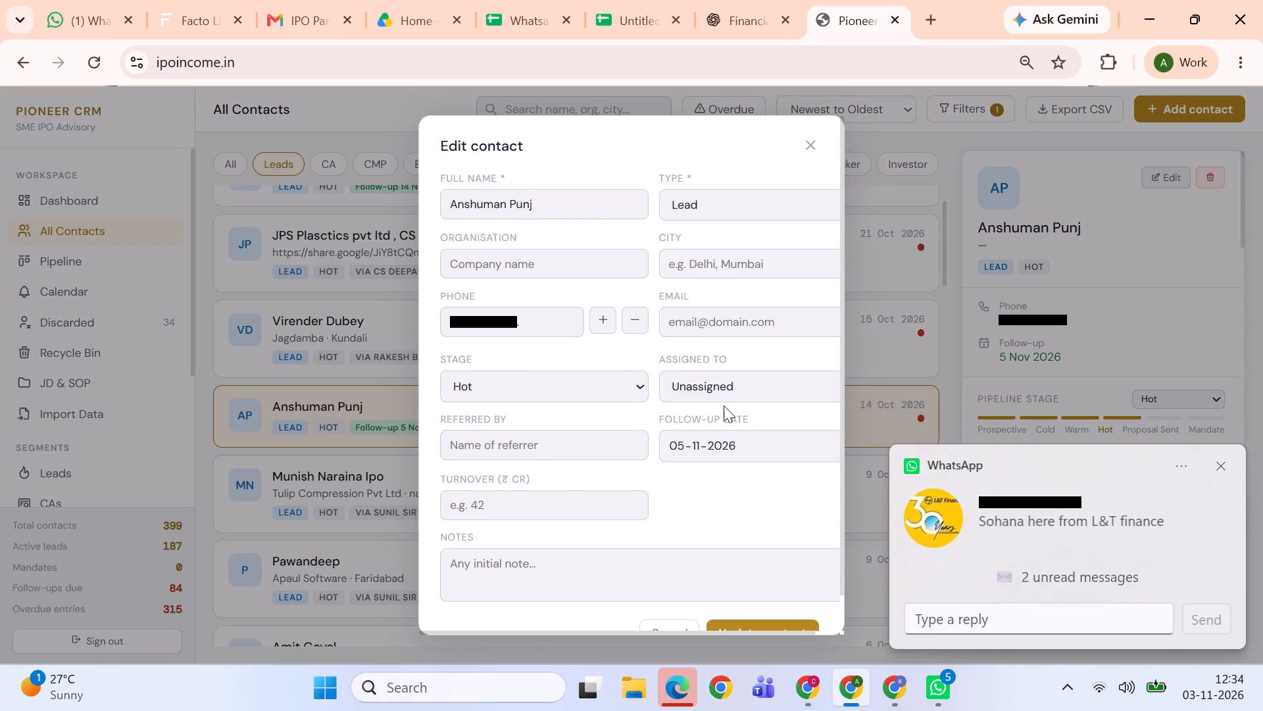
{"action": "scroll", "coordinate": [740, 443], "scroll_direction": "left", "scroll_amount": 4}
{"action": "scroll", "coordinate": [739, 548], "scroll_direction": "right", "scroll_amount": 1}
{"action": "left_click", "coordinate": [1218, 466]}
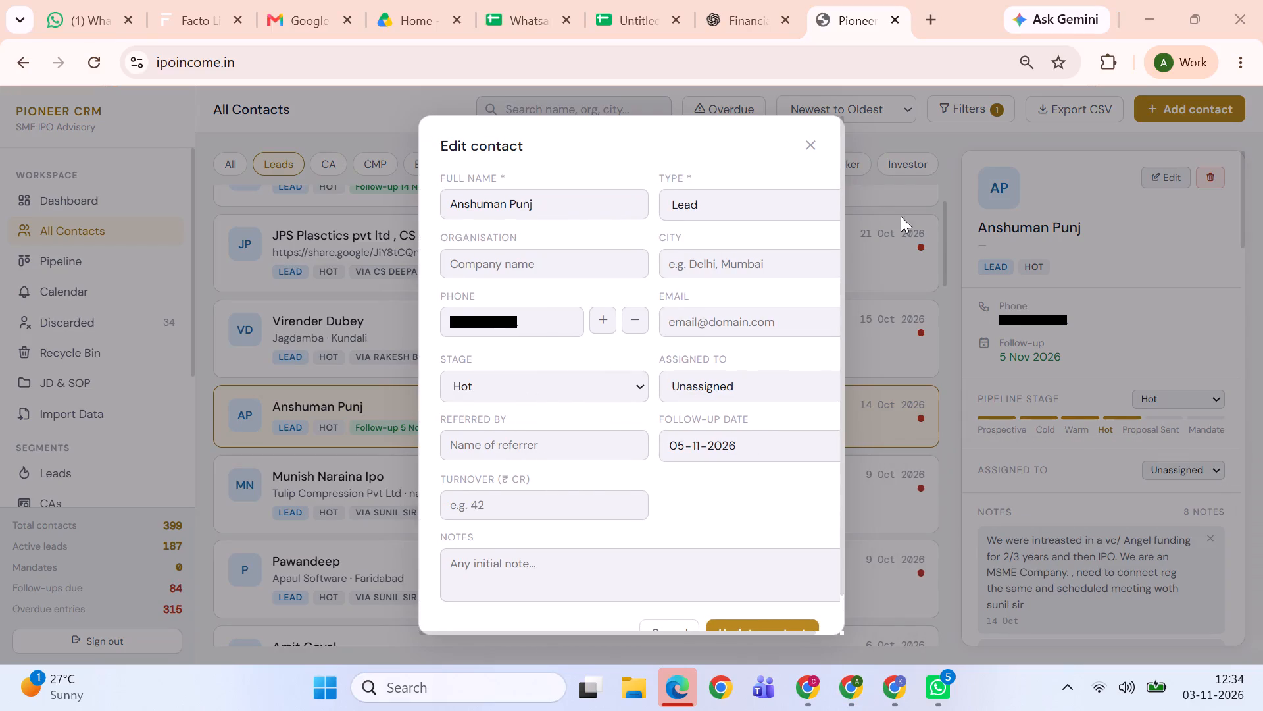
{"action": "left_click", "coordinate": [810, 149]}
Open the JPS Plasctics pvt ltd hot lead and review its call notes and attachments.
{"action": "scroll", "coordinate": [719, 368], "scroll_direction": "up", "scroll_amount": 1}
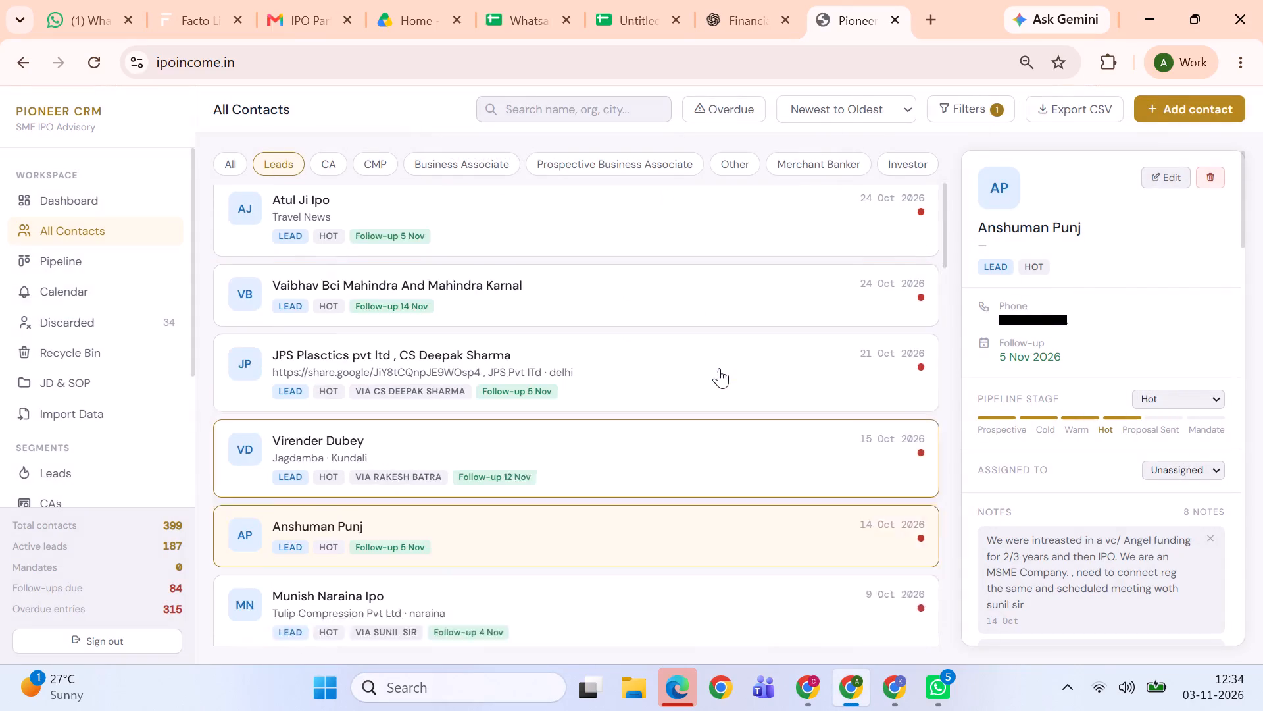
{"action": "scroll", "coordinate": [719, 368], "scroll_direction": "up", "scroll_amount": 1}
{"action": "left_click", "coordinate": [660, 386]}
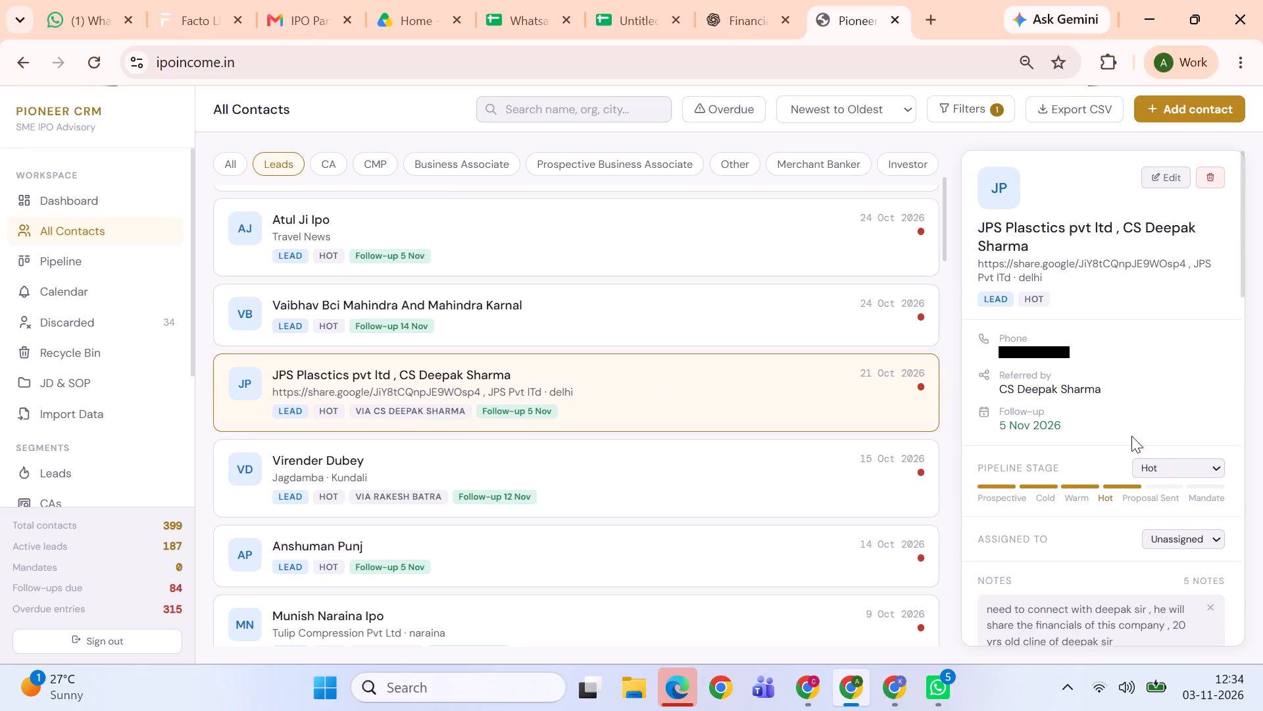
{"action": "scroll", "coordinate": [1131, 436], "scroll_direction": "down", "scroll_amount": 4}
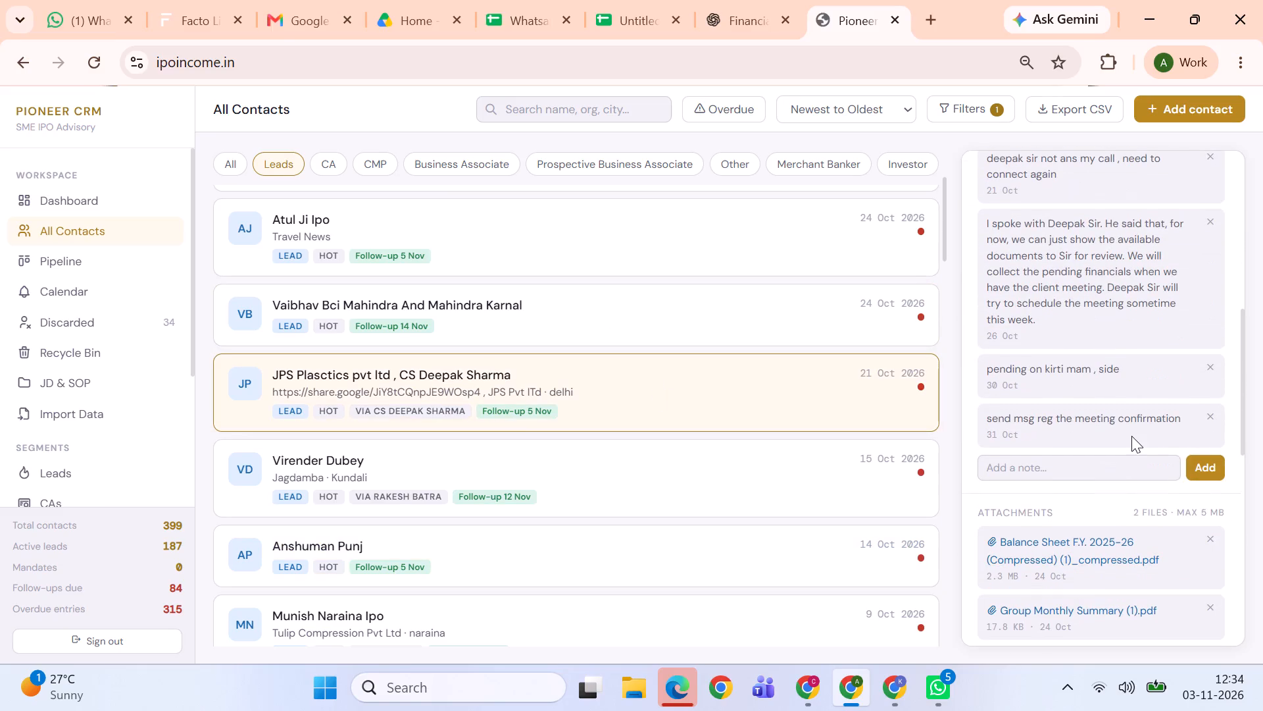
{"action": "scroll", "coordinate": [789, 294], "scroll_direction": "up", "scroll_amount": 1}
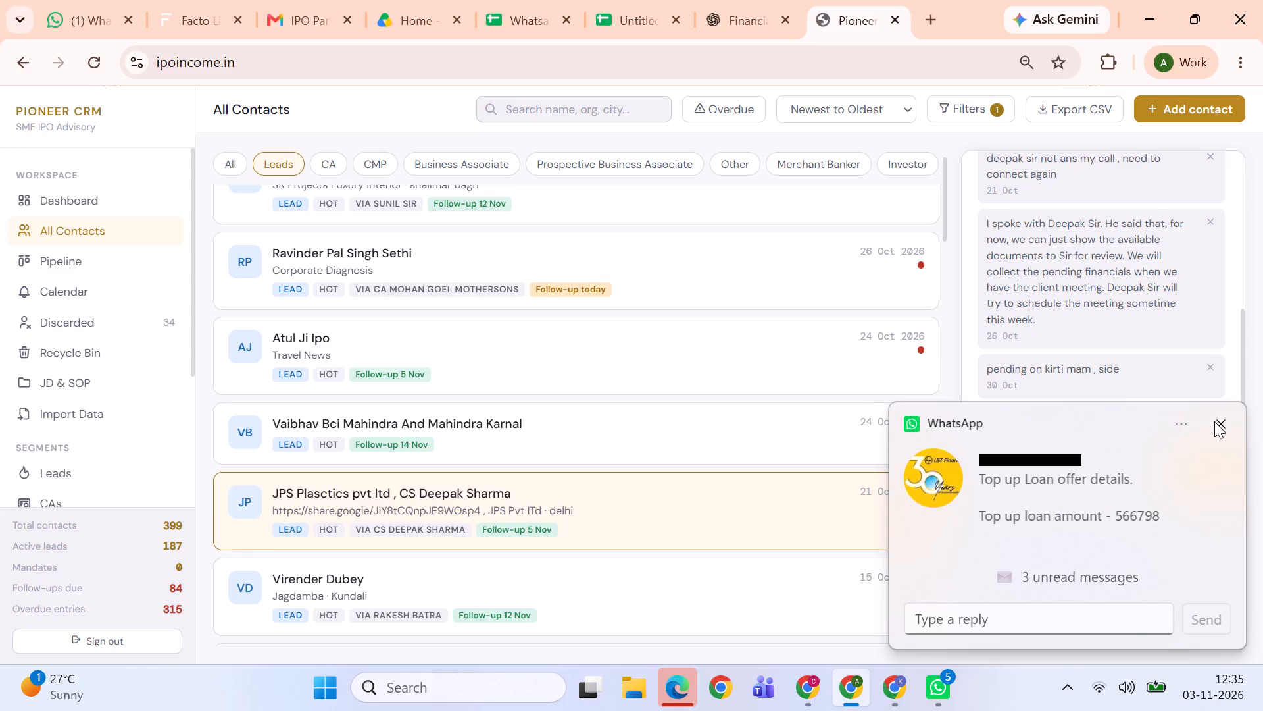
{"action": "left_click", "coordinate": [1214, 421]}
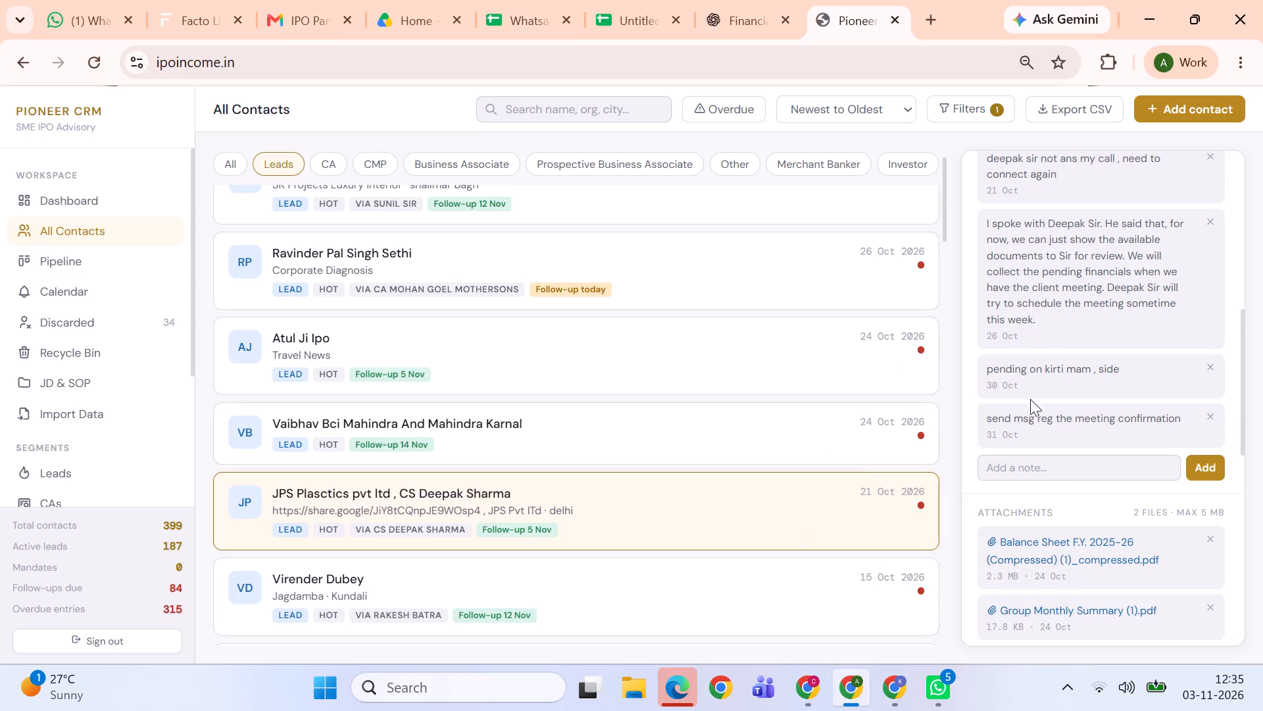
{"action": "scroll", "coordinate": [1066, 389], "scroll_direction": "up", "scroll_amount": 2}
{"action": "scroll", "coordinate": [1066, 389], "scroll_direction": "down", "scroll_amount": 1}
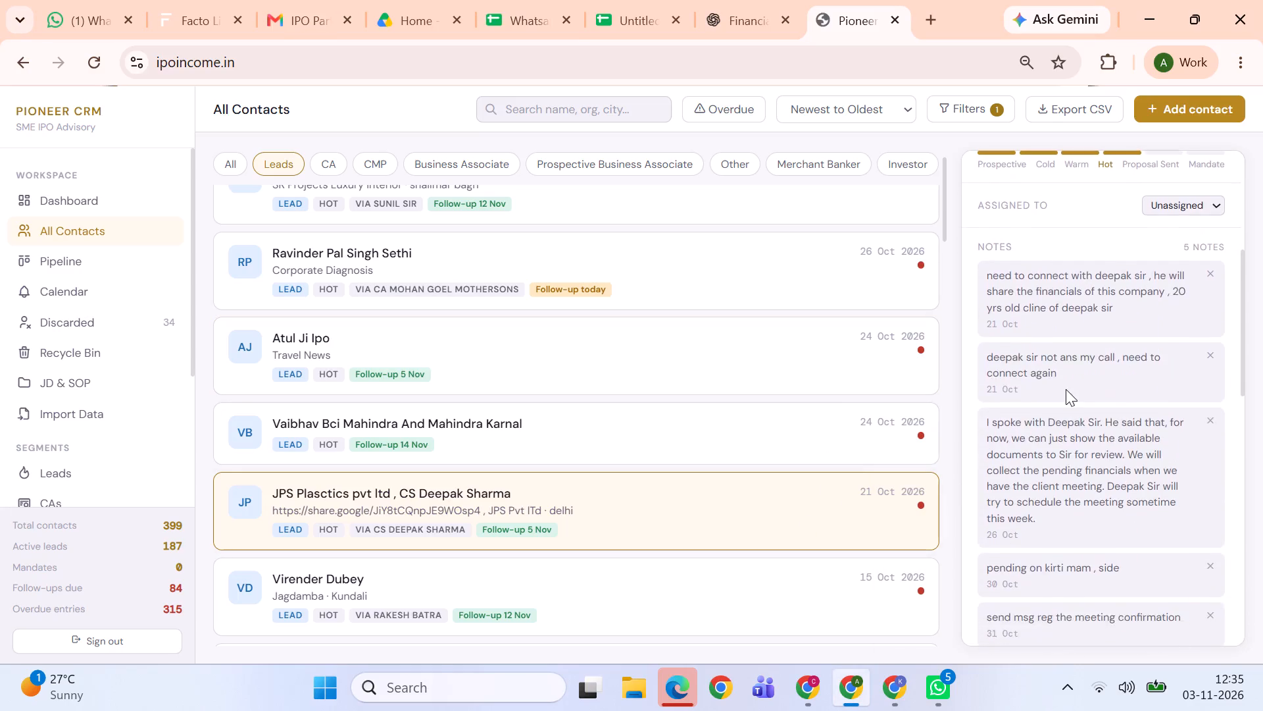
{"action": "scroll", "coordinate": [1066, 389], "scroll_direction": "down", "scroll_amount": 1}
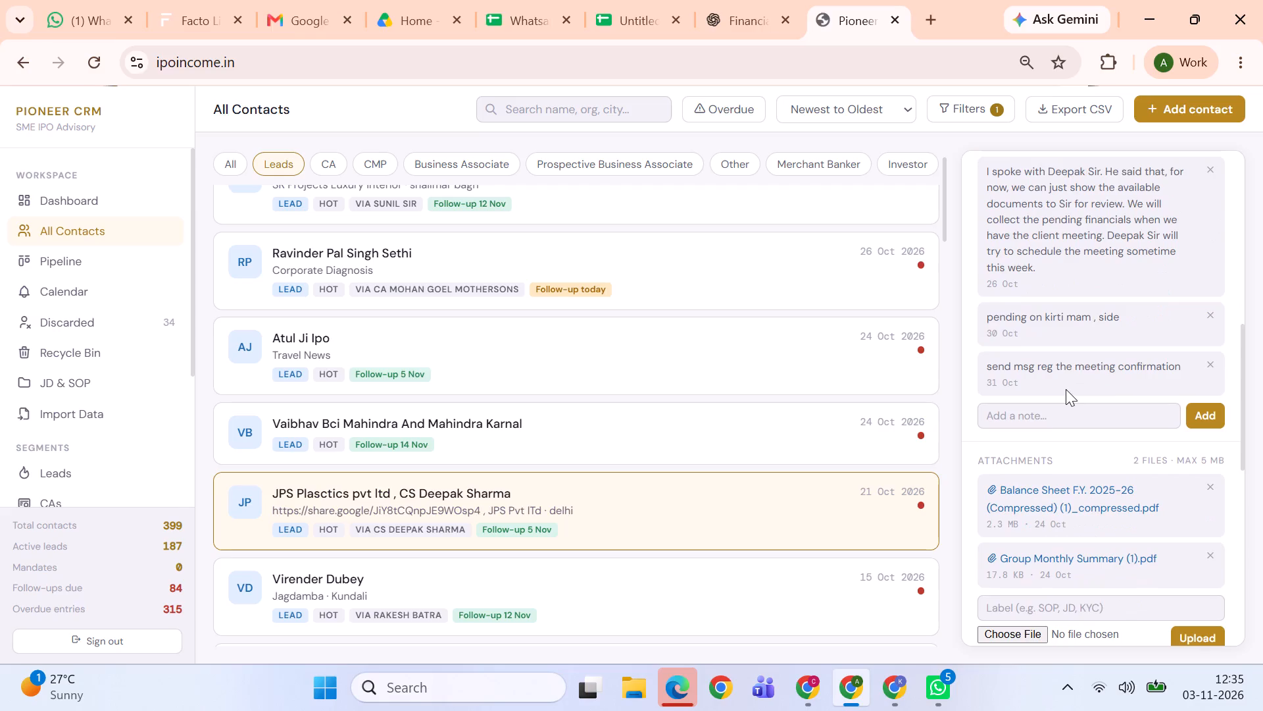
Open the Mahindra And Mahindra Karnal hot lead and review its meeting note, follow-up date and activity log.
{"action": "left_click", "coordinate": [864, 440]}
{"action": "scroll", "coordinate": [1080, 540], "scroll_direction": "down", "scroll_amount": 2}
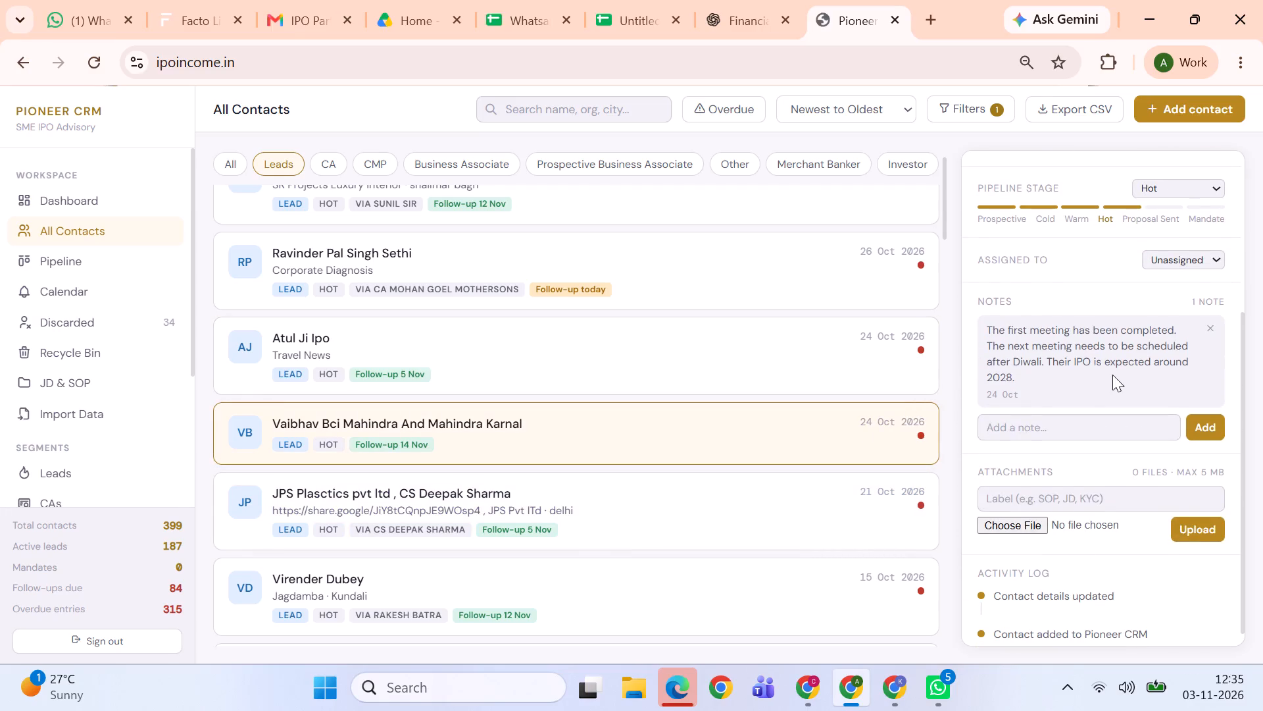
{"action": "left_click", "coordinate": [803, 490]}
{"action": "left_click", "coordinate": [822, 423]}
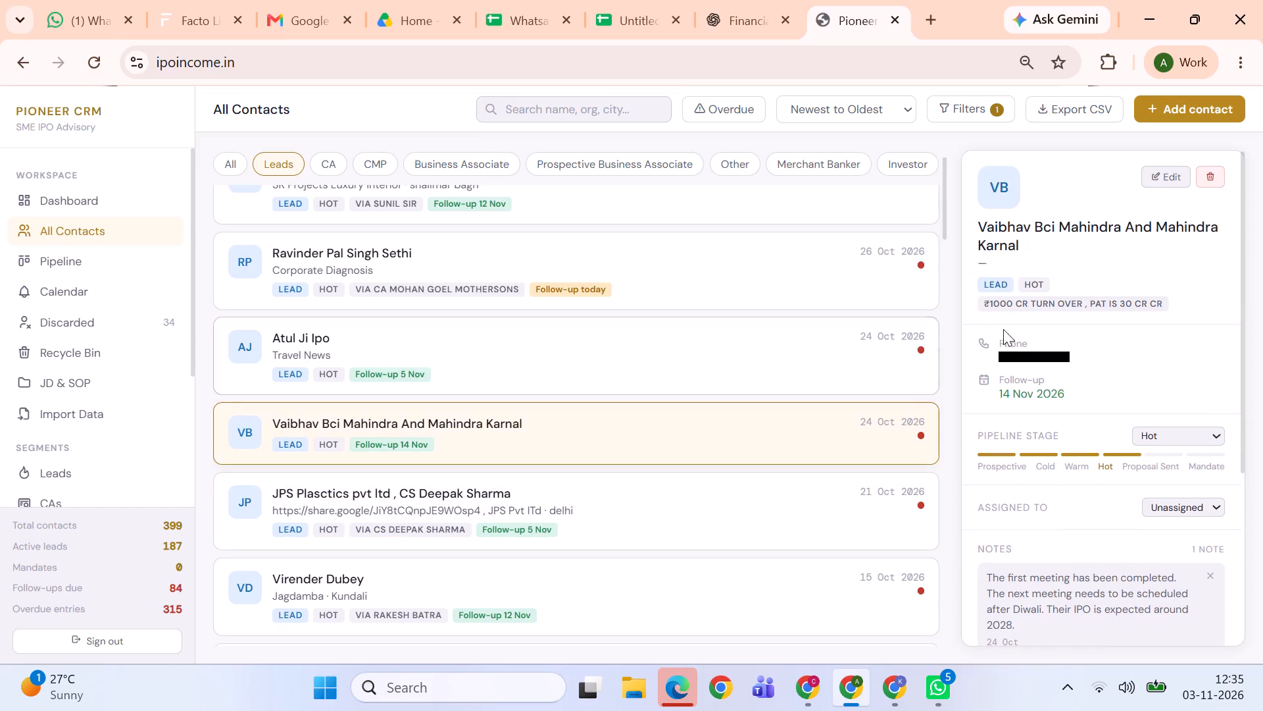
{"action": "scroll", "coordinate": [1102, 415], "scroll_direction": "down", "scroll_amount": 1}
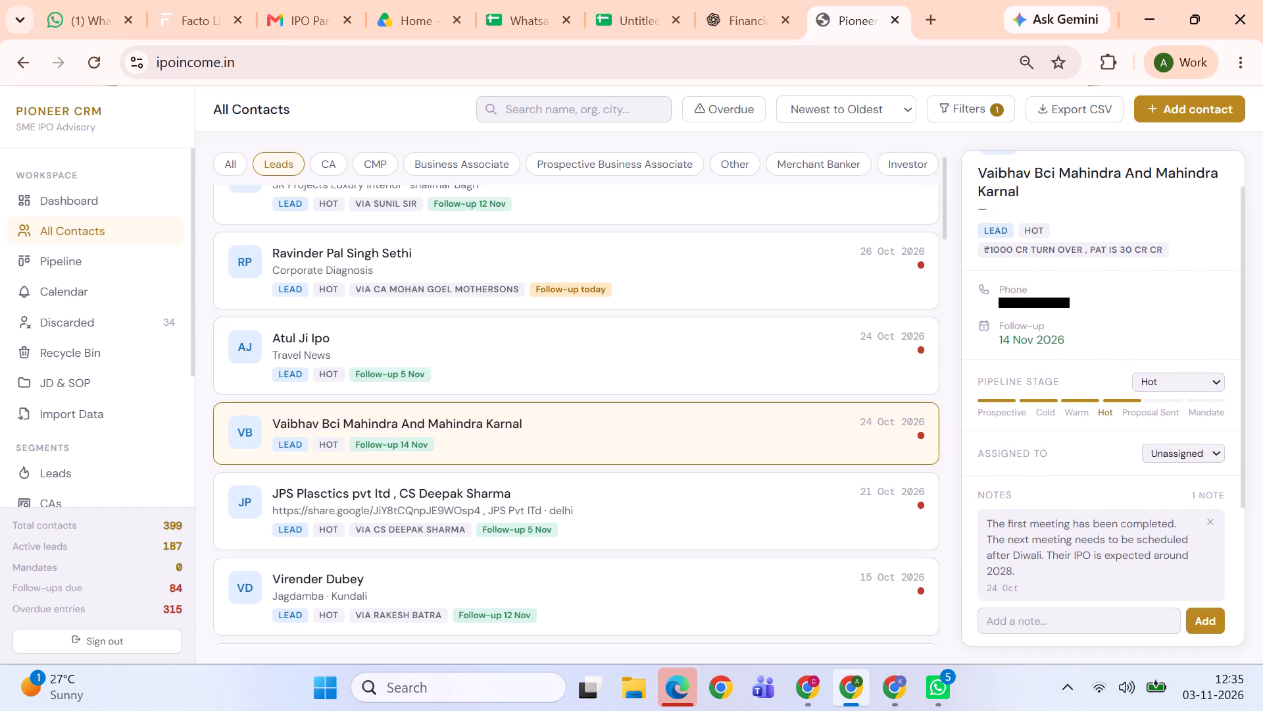
{"action": "scroll", "coordinate": [1102, 415], "scroll_direction": "down", "scroll_amount": 1}
{"action": "scroll", "coordinate": [720, 574], "scroll_direction": "down", "scroll_amount": 1}
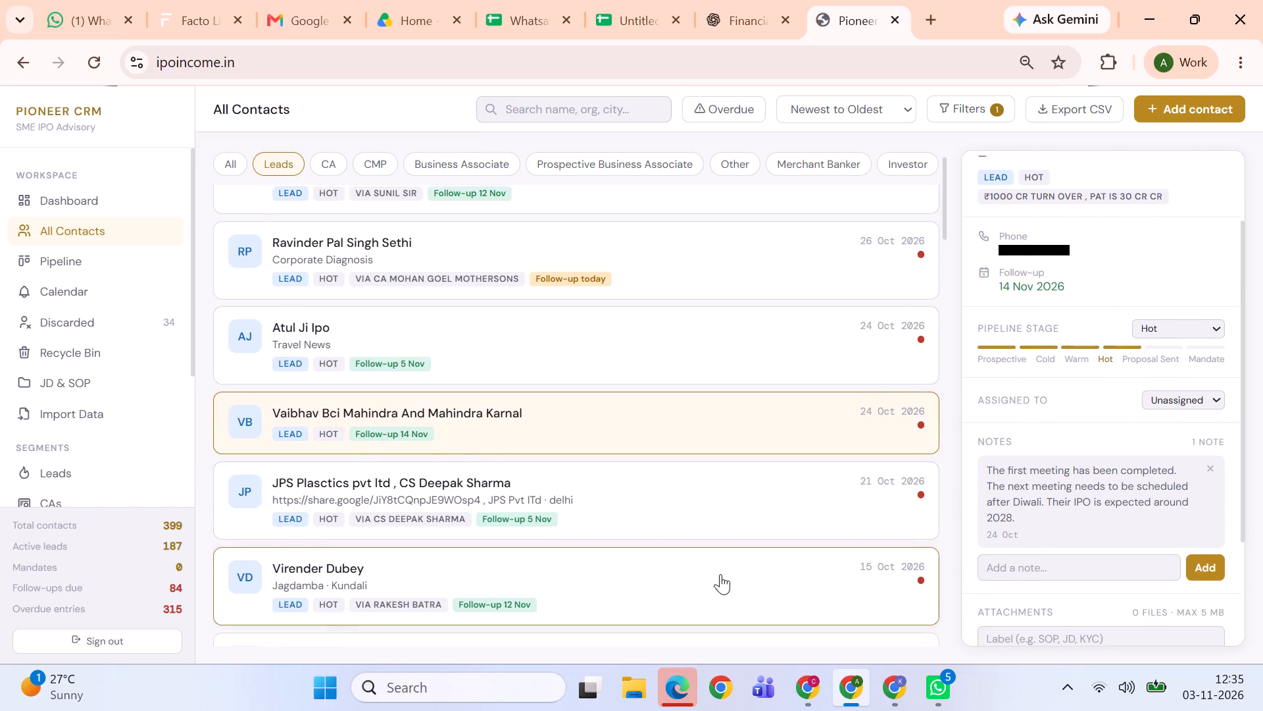
Reopen the JPS Plasctics pvt ltd lead and reread its call notes.
{"action": "scroll", "coordinate": [720, 574], "scroll_direction": "down", "scroll_amount": 1}
{"action": "left_click", "coordinate": [804, 444]}
{"action": "scroll", "coordinate": [1062, 485], "scroll_direction": "down", "scroll_amount": 2}
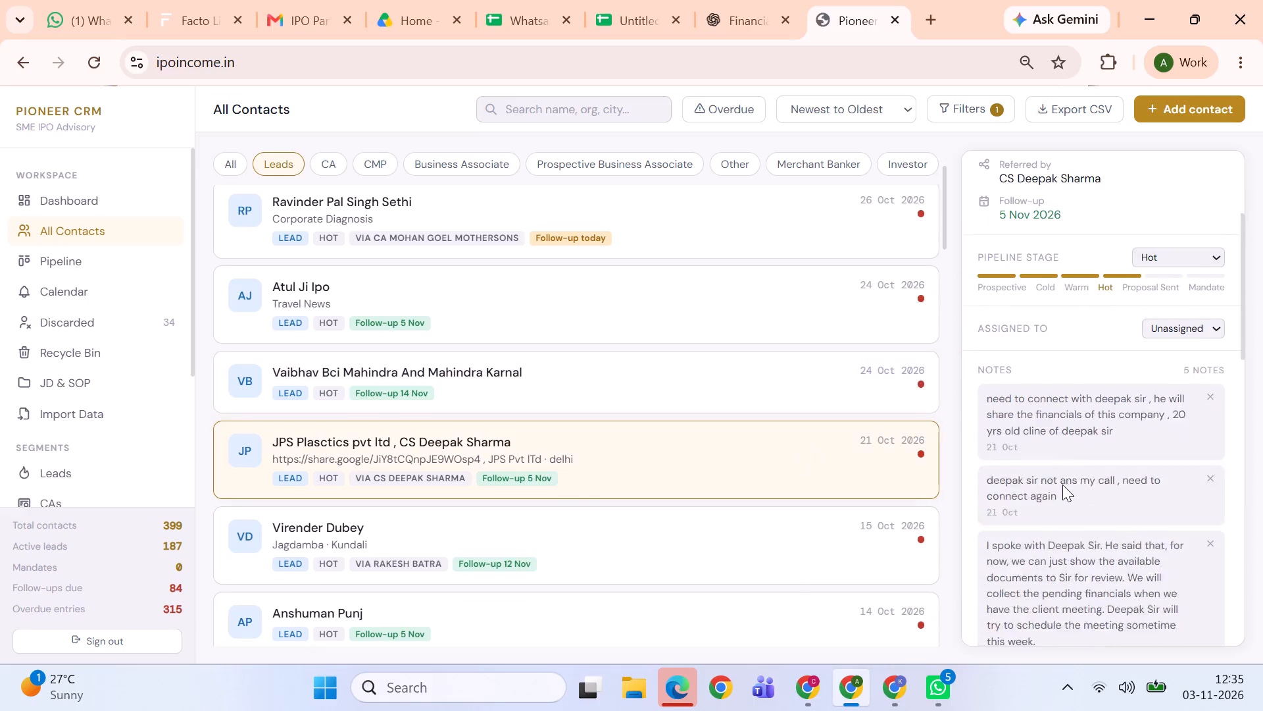
{"action": "scroll", "coordinate": [1062, 485], "scroll_direction": "down", "scroll_amount": 2}
{"action": "scroll", "coordinate": [1096, 420], "scroll_direction": "up", "scroll_amount": 1}
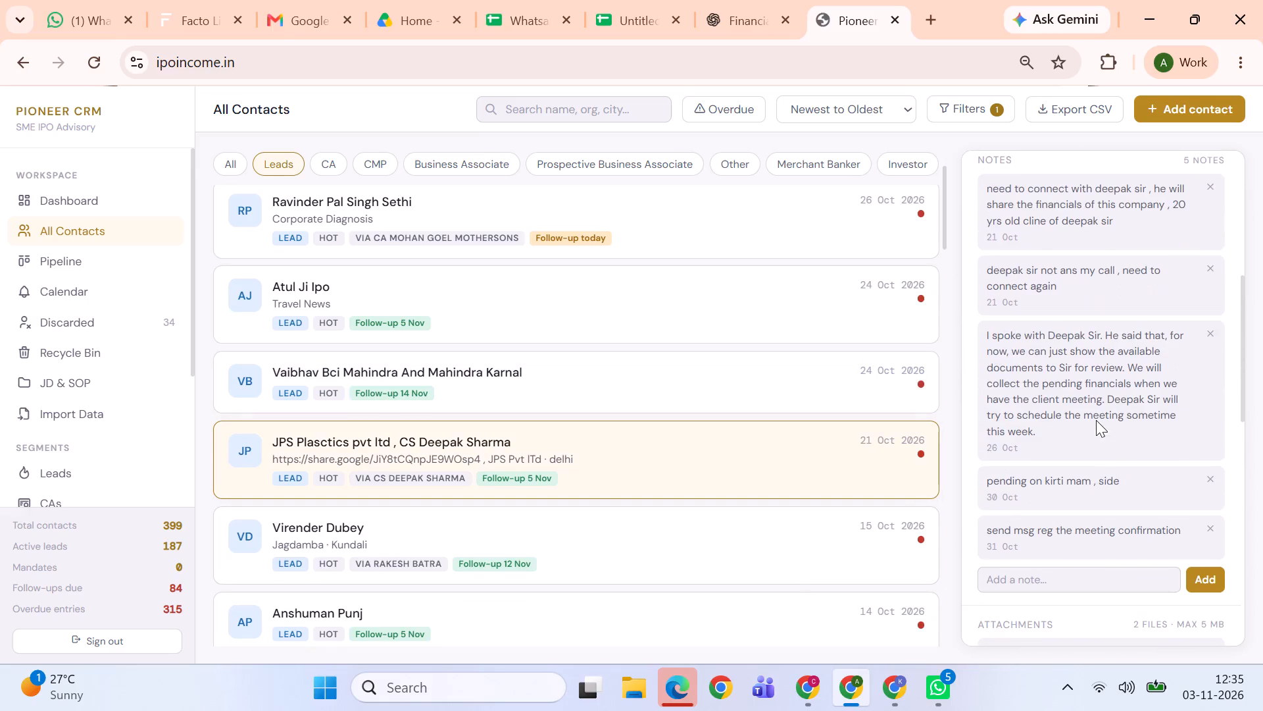
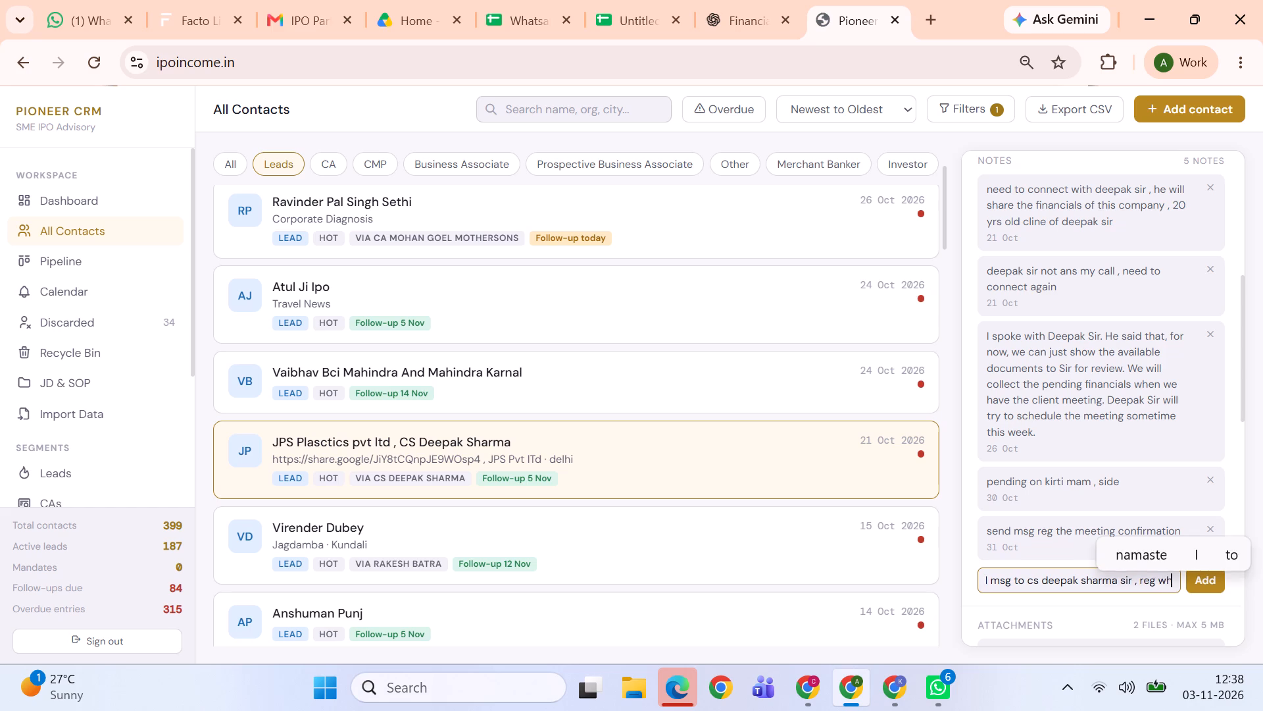
Complete the new note on the JPS Plasctics pvt ltd lead so it ends with "reg when meeting will be aligned ?".
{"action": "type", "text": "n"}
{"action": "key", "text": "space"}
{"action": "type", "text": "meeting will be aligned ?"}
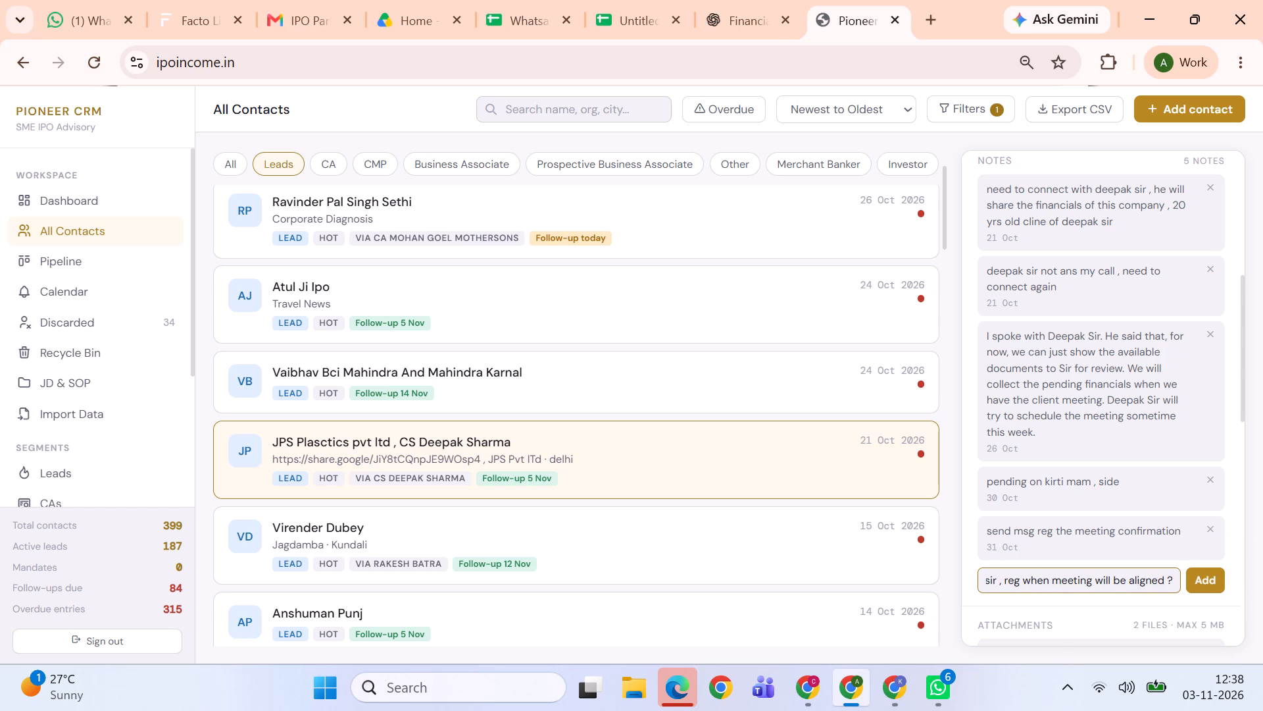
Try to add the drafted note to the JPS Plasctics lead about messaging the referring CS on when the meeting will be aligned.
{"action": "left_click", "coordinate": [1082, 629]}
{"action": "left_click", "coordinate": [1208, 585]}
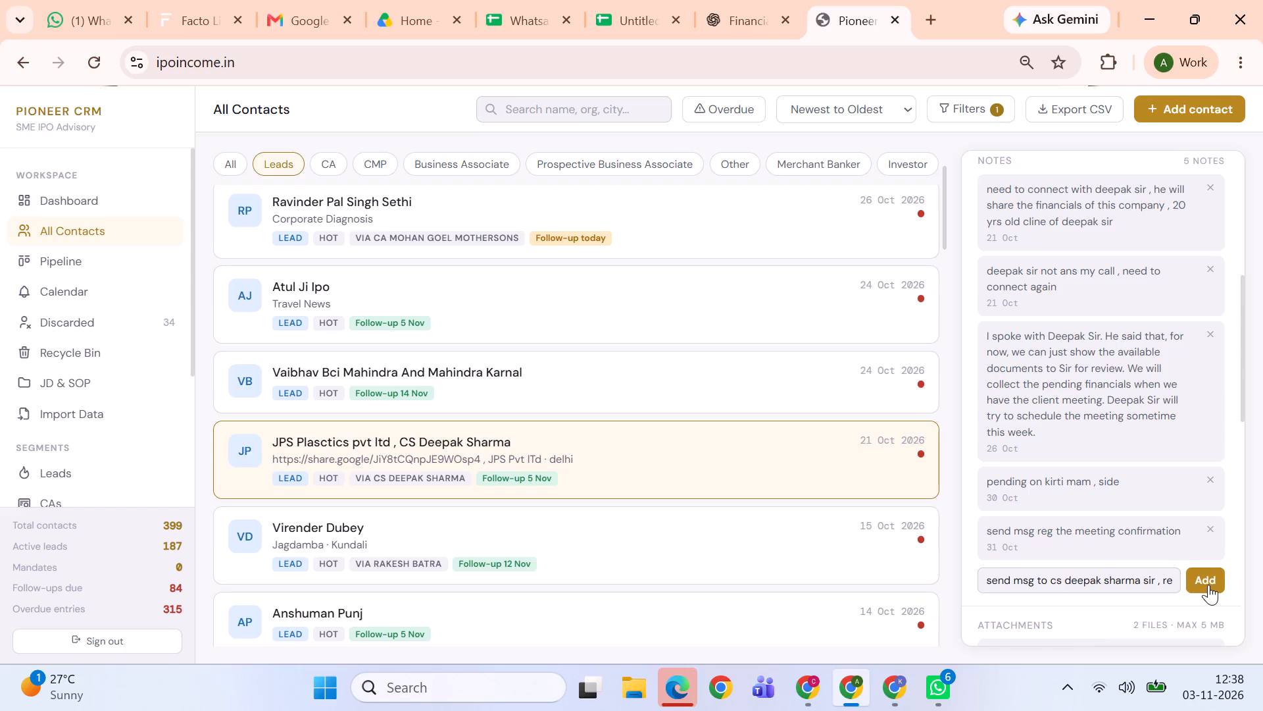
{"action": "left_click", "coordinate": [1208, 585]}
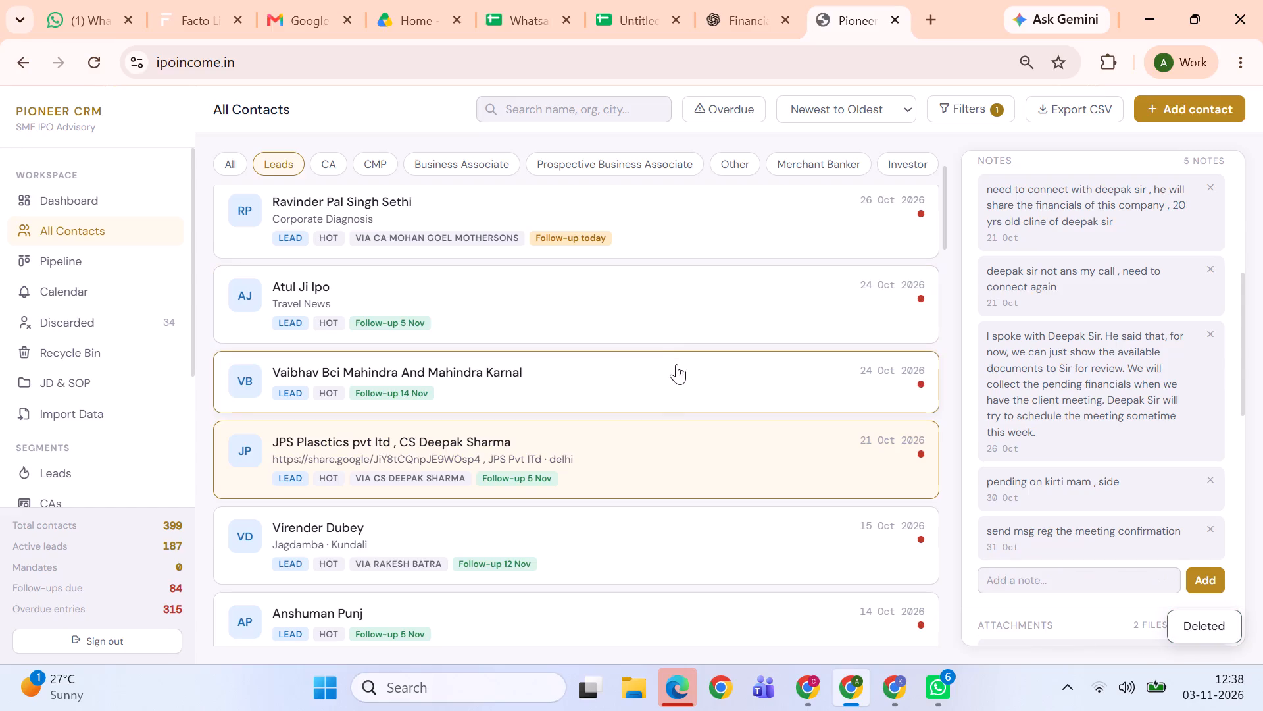
Recheck the JPS Plasctics lead and review the Mahindra And Mahindra Karnal lead's notes and activity log.
{"action": "left_click", "coordinate": [676, 364]}
{"action": "left_click", "coordinate": [758, 476]}
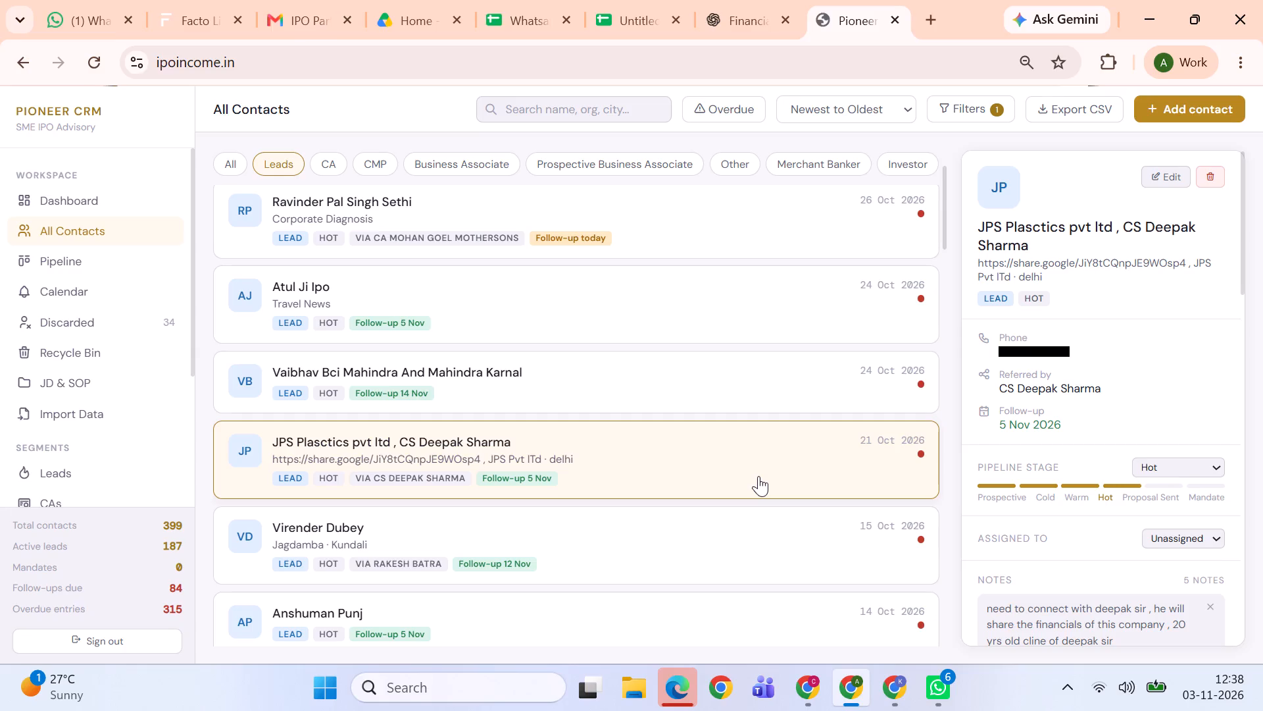
{"action": "left_click", "coordinate": [818, 382]}
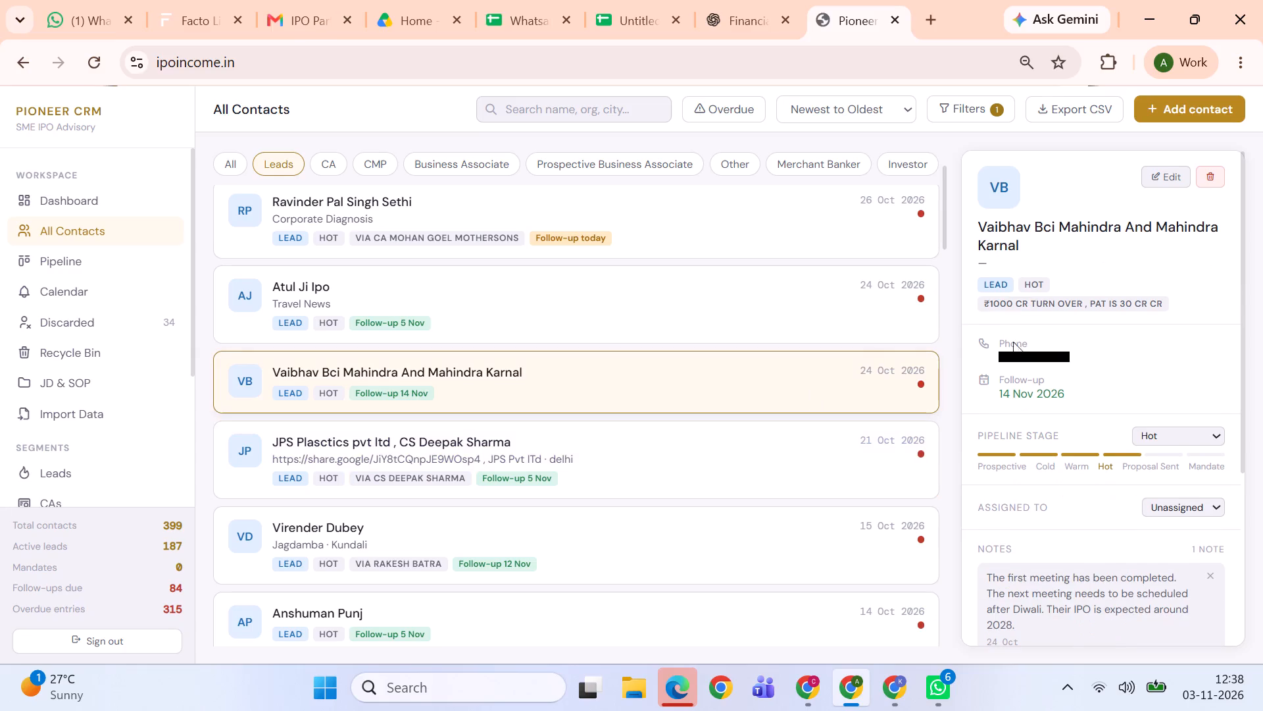
{"action": "scroll", "coordinate": [1006, 405], "scroll_direction": "down", "scroll_amount": 2}
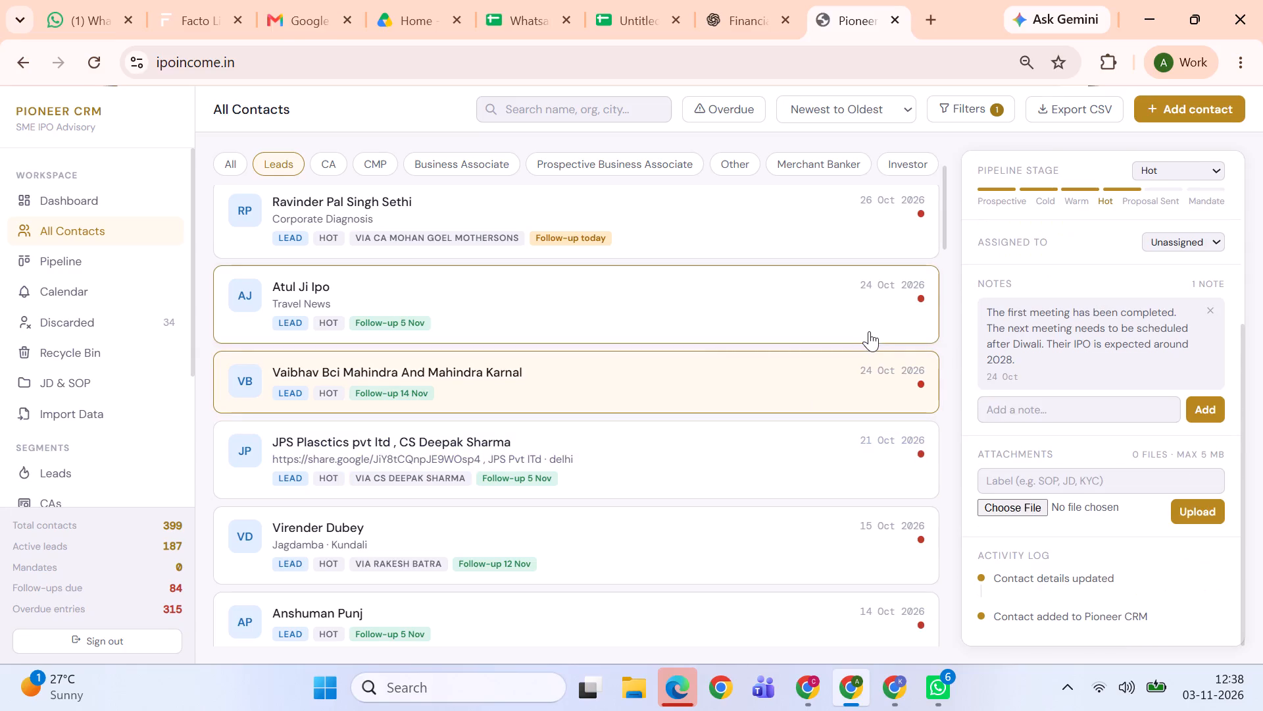
On the Travel News lead, draft the note "connect reg the financials , still waiting for current yr financials and projections".
{"action": "left_click", "coordinate": [869, 331]}
{"action": "scroll", "coordinate": [1079, 507], "scroll_direction": "down", "scroll_amount": 3}
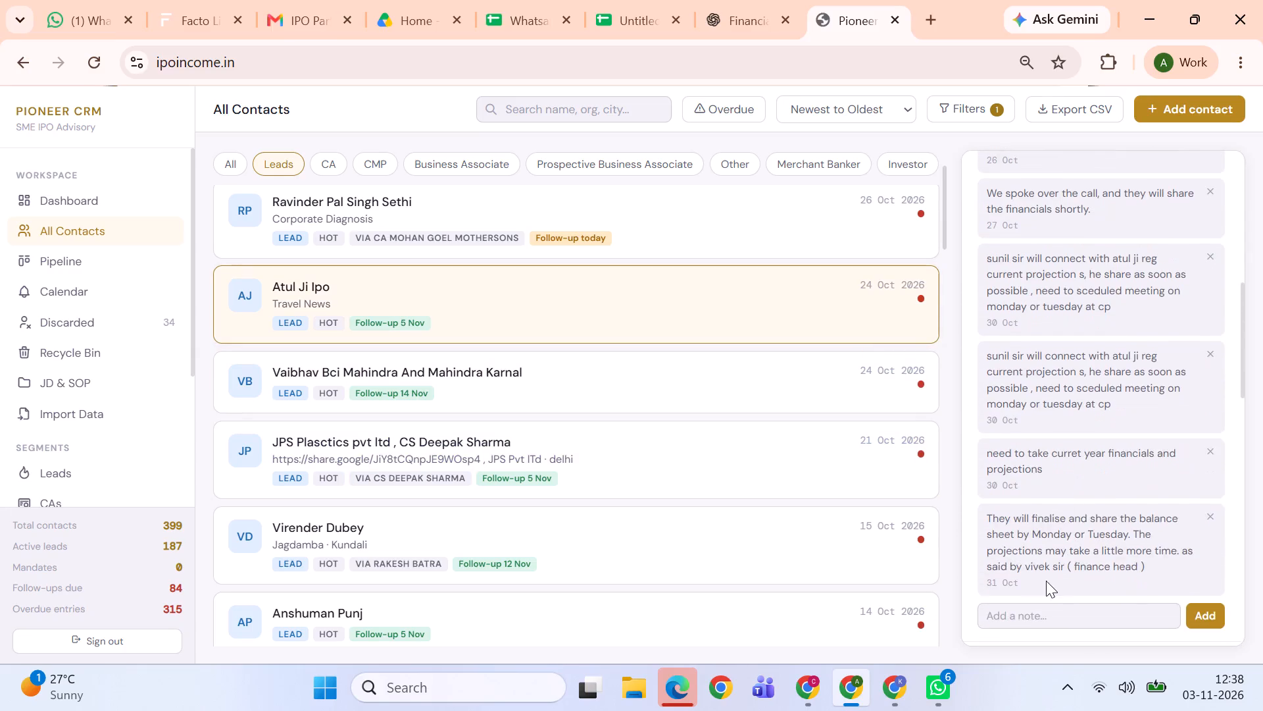
{"action": "scroll", "coordinate": [1046, 581], "scroll_direction": "down", "scroll_amount": 1}
{"action": "left_click", "coordinate": [1049, 579]}
{"action": "type", "text": "connect reg the finna"}
{"action": "key", "text": "BackSpace"}
{"action": "key", "text": "BackSpace"}
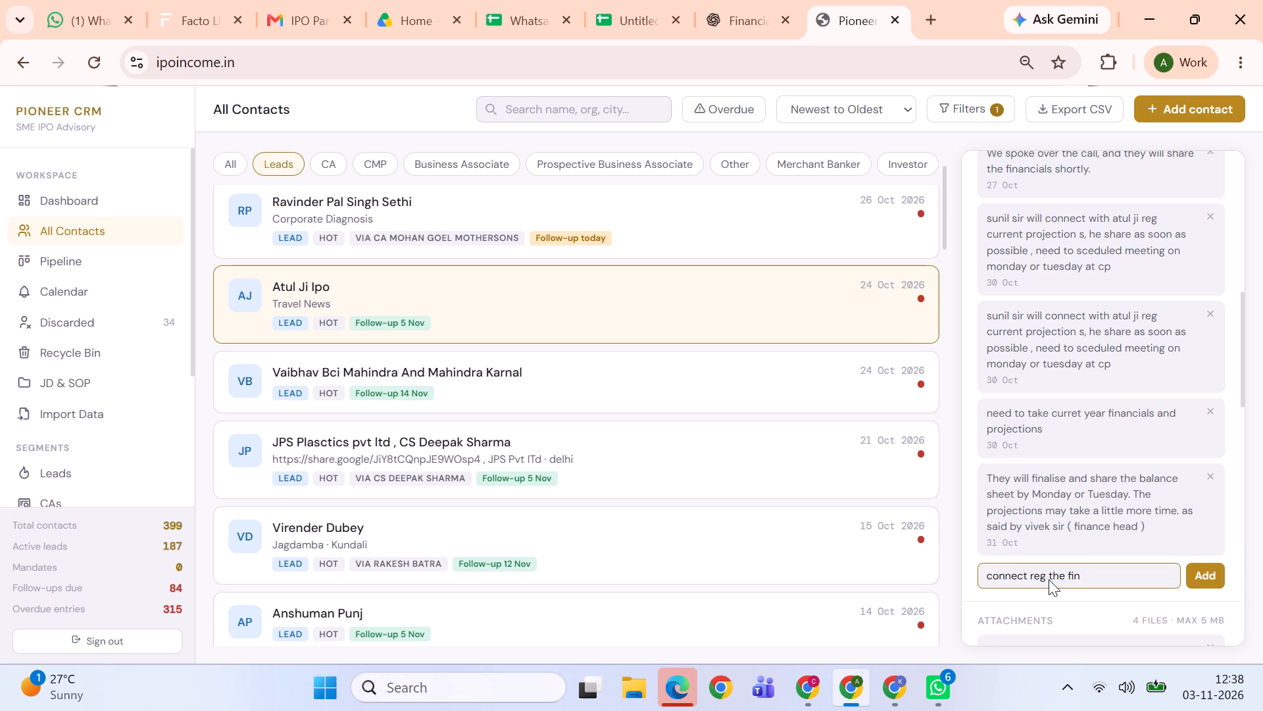
{"action": "type", "text": "ancials , still waiting for current yr financiasl nd"}
{"action": "key", "text": "space"}
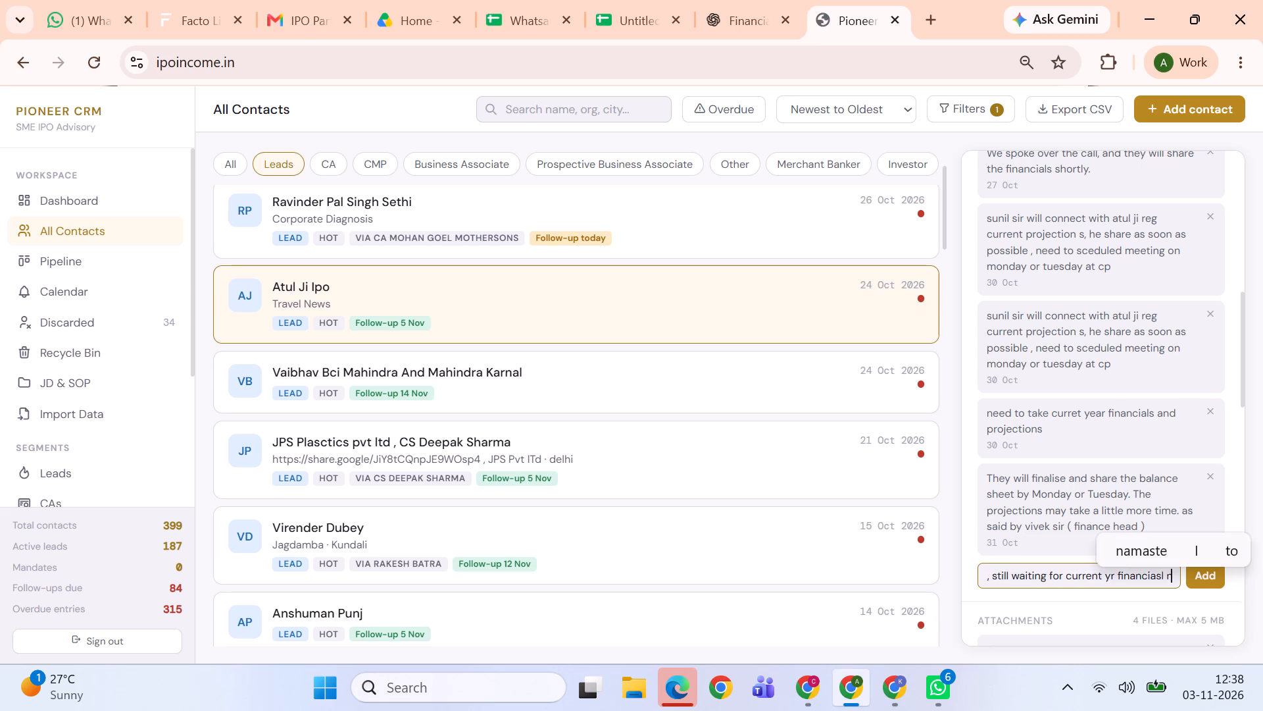
{"action": "key", "text": "BackSpace"}
{"action": "key", "text": "BackSpace"}
{"action": "key", "text": "BackSpace"}
{"action": "key", "text": "BackSpace"}
{"action": "key", "text": "BackSpace"}
{"action": "key", "text": "BackSpace"}
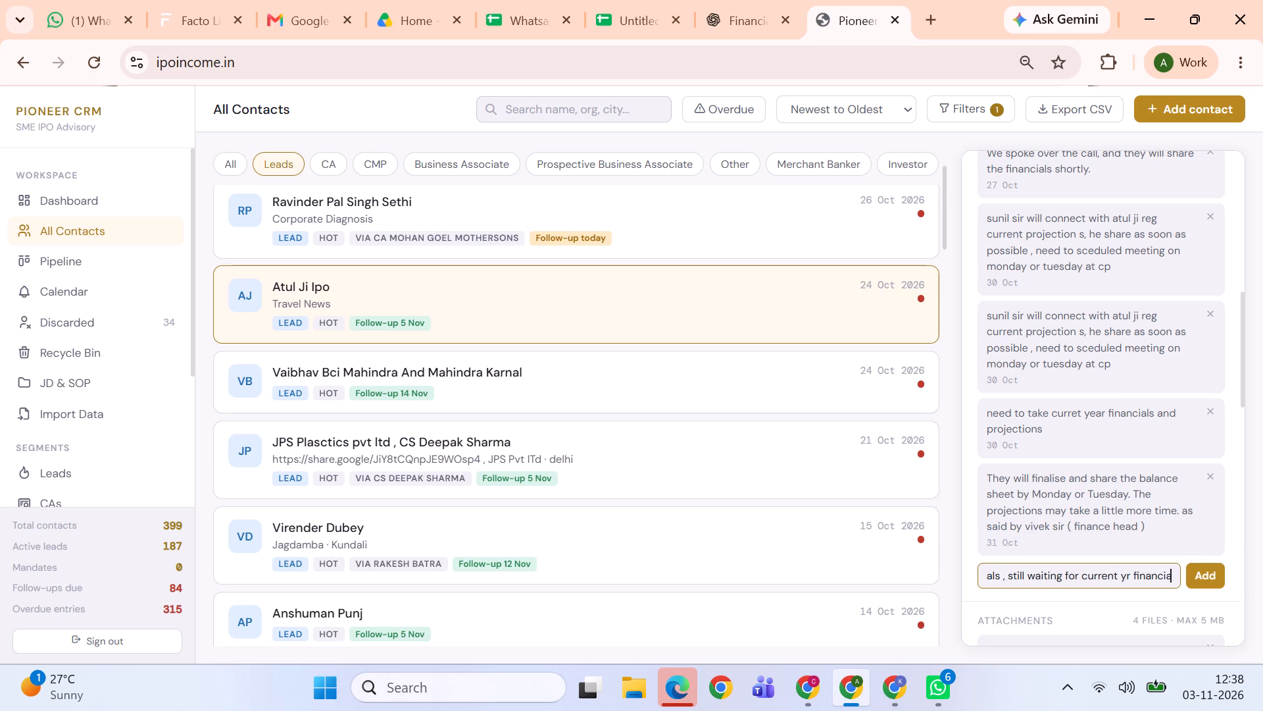
{"action": "type", "text": "ls and"}
{"action": "key", "text": "space"}
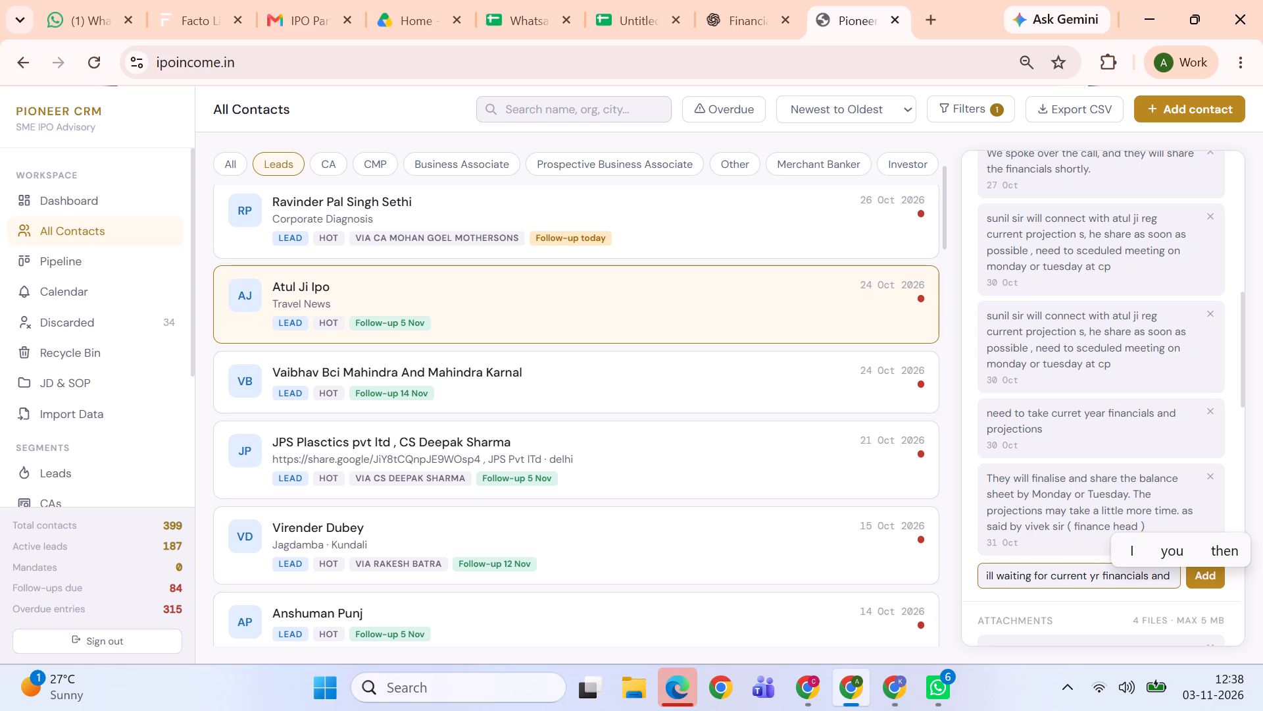
{"action": "type", "text": "pr"}
{"action": "key", "text": "BackSpace"}
{"action": "type", "text": "rojections"}
{"action": "key", "text": "space"}
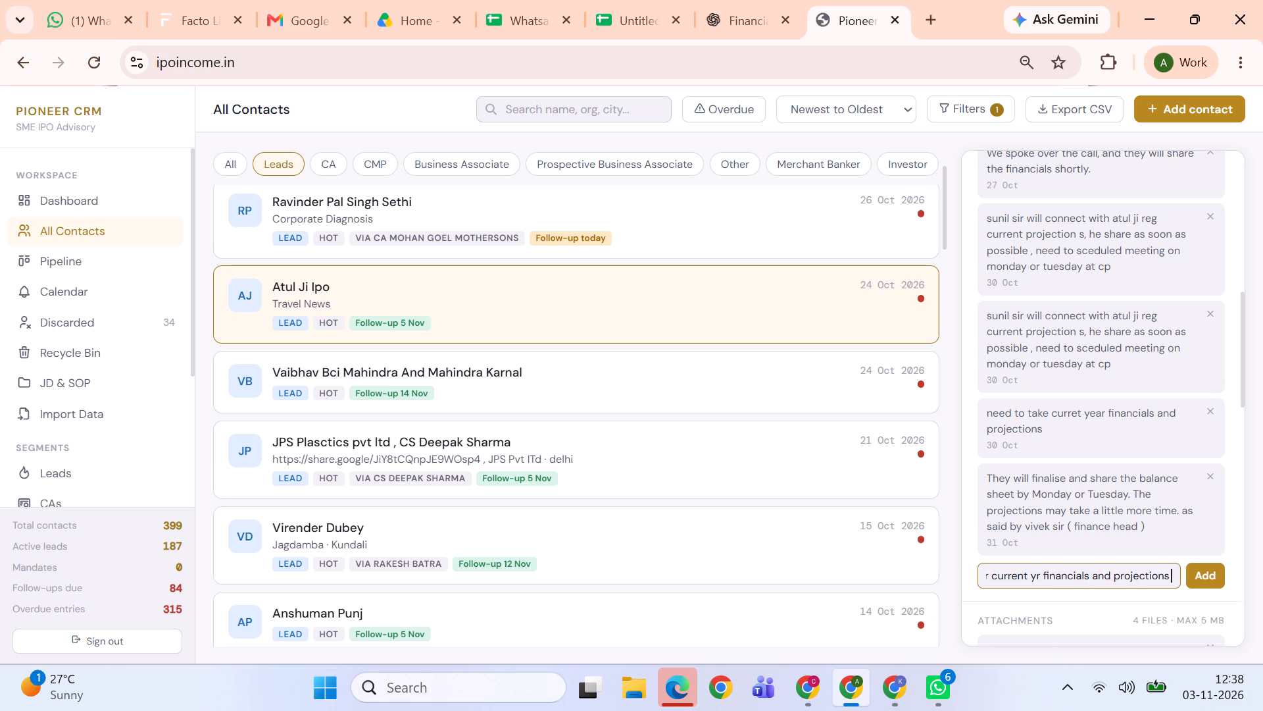
{"action": "left_click", "coordinate": [1066, 612]}
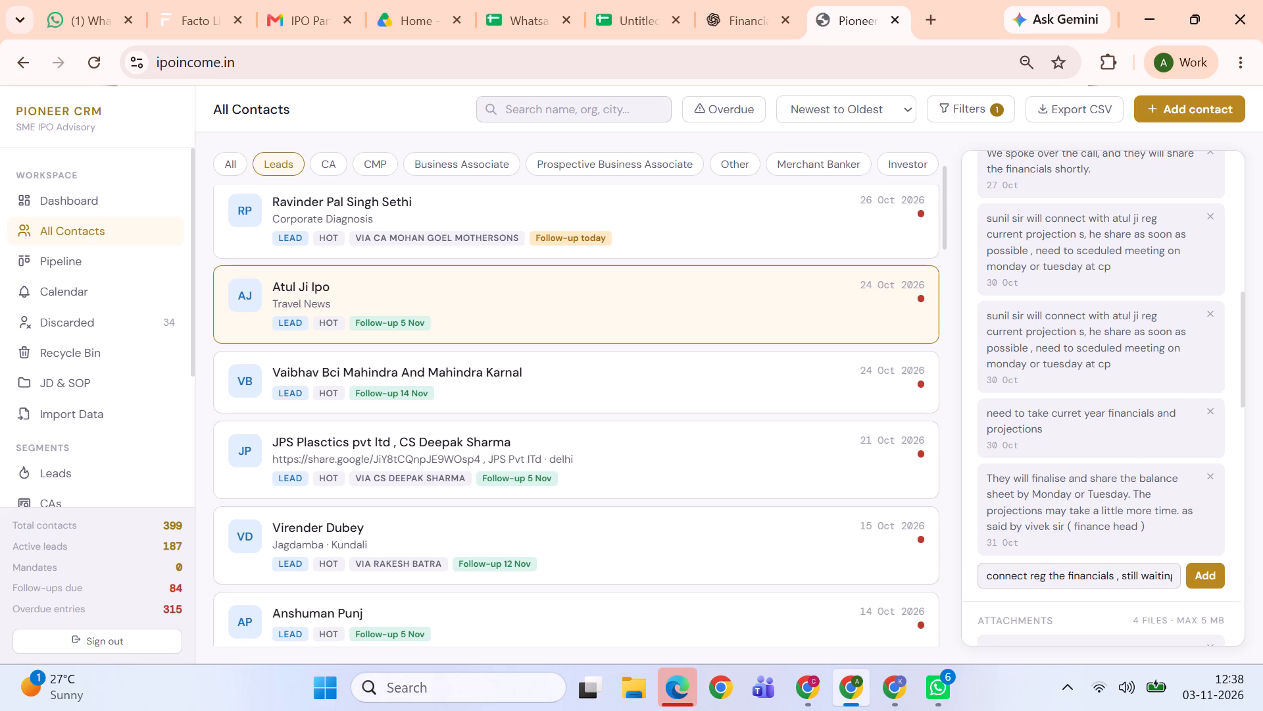
Insert "on grp" into the drafted note on the Travel News lead.
{"action": "scroll", "coordinate": [1128, 581], "scroll_direction": "left", "scroll_amount": 3}
{"action": "left_click", "coordinate": [1174, 577]}
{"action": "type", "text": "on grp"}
{"action": "left_click", "coordinate": [1119, 594]}
Save the drafted note about the awaited current-year financials and projections on the Travel News lead.
{"action": "left_click", "coordinate": [1199, 571]}
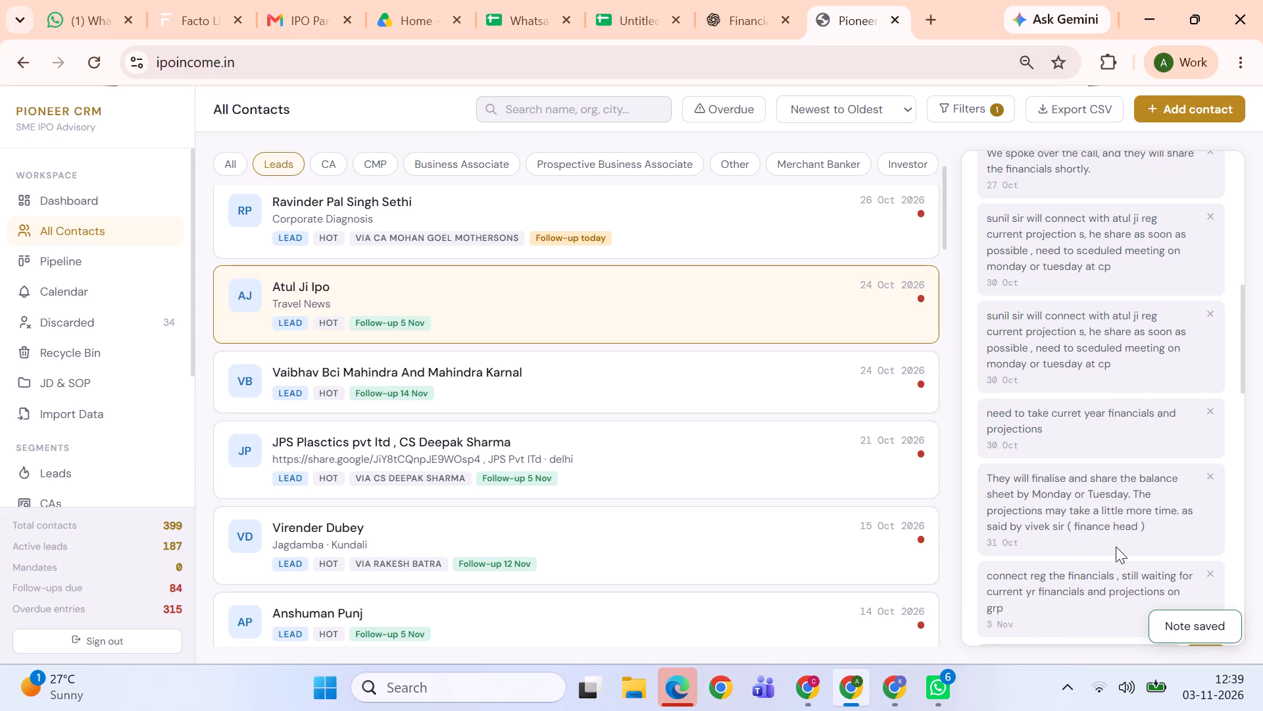
Review the Corporate Diagnosis lead's notes and preview its attachment "WhatsApp Image 2026-10-25 at 4.49.51 PM.jpeg".
{"action": "scroll", "coordinate": [1092, 391], "scroll_direction": "up", "scroll_amount": 2}
{"action": "scroll", "coordinate": [808, 358], "scroll_direction": "up", "scroll_amount": 1}
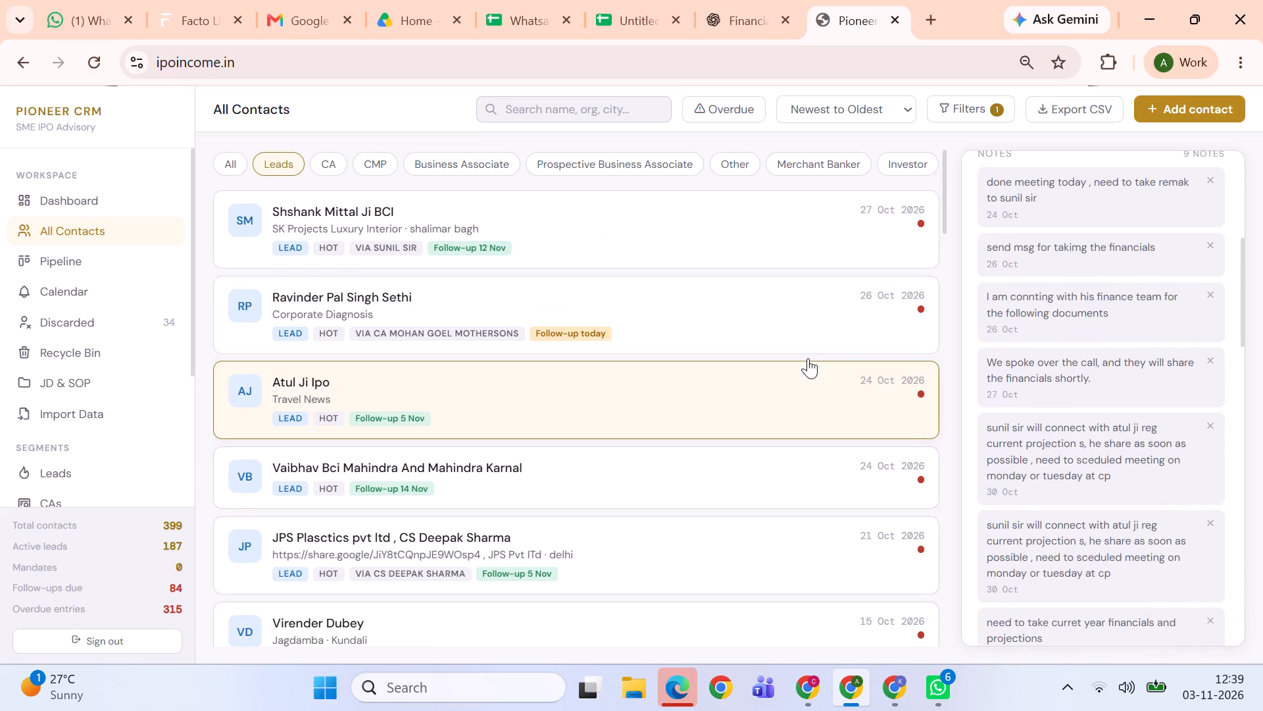
{"action": "left_click", "coordinate": [843, 323]}
{"action": "scroll", "coordinate": [1076, 448], "scroll_direction": "down", "scroll_amount": 2}
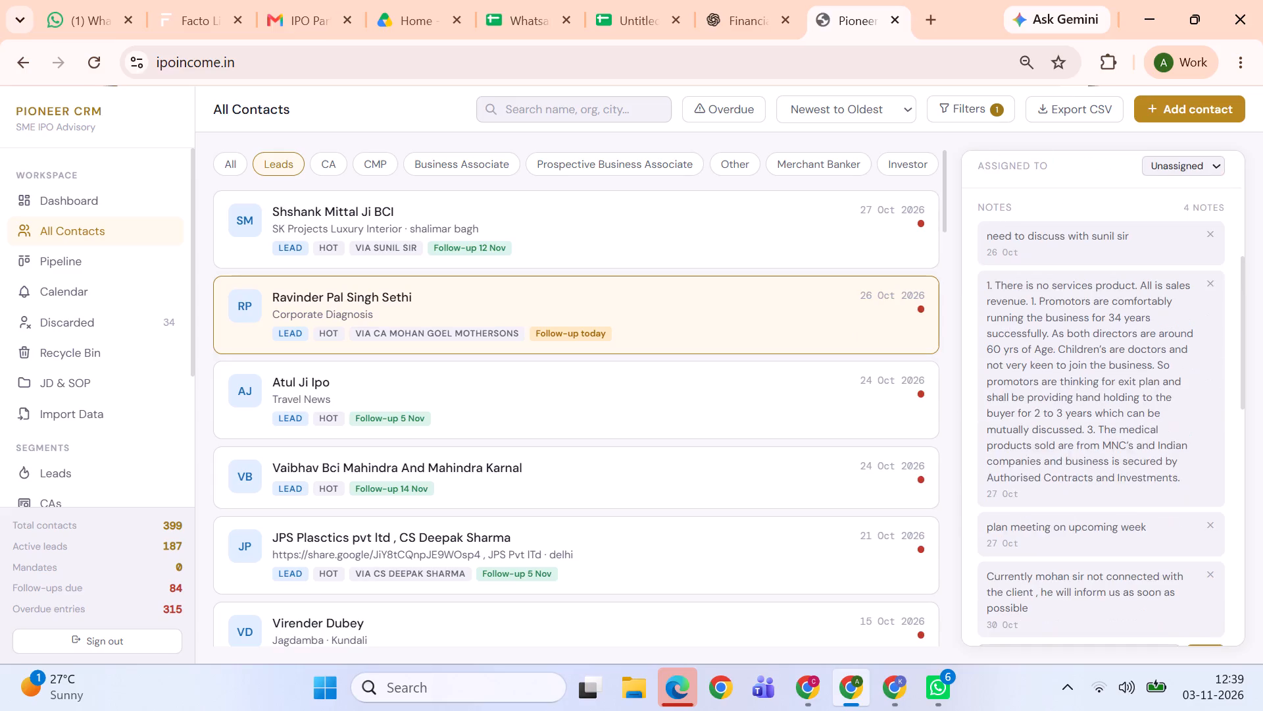
{"action": "scroll", "coordinate": [1076, 448], "scroll_direction": "down", "scroll_amount": 1}
{"action": "scroll", "coordinate": [723, 485], "scroll_direction": "up", "scroll_amount": 2}
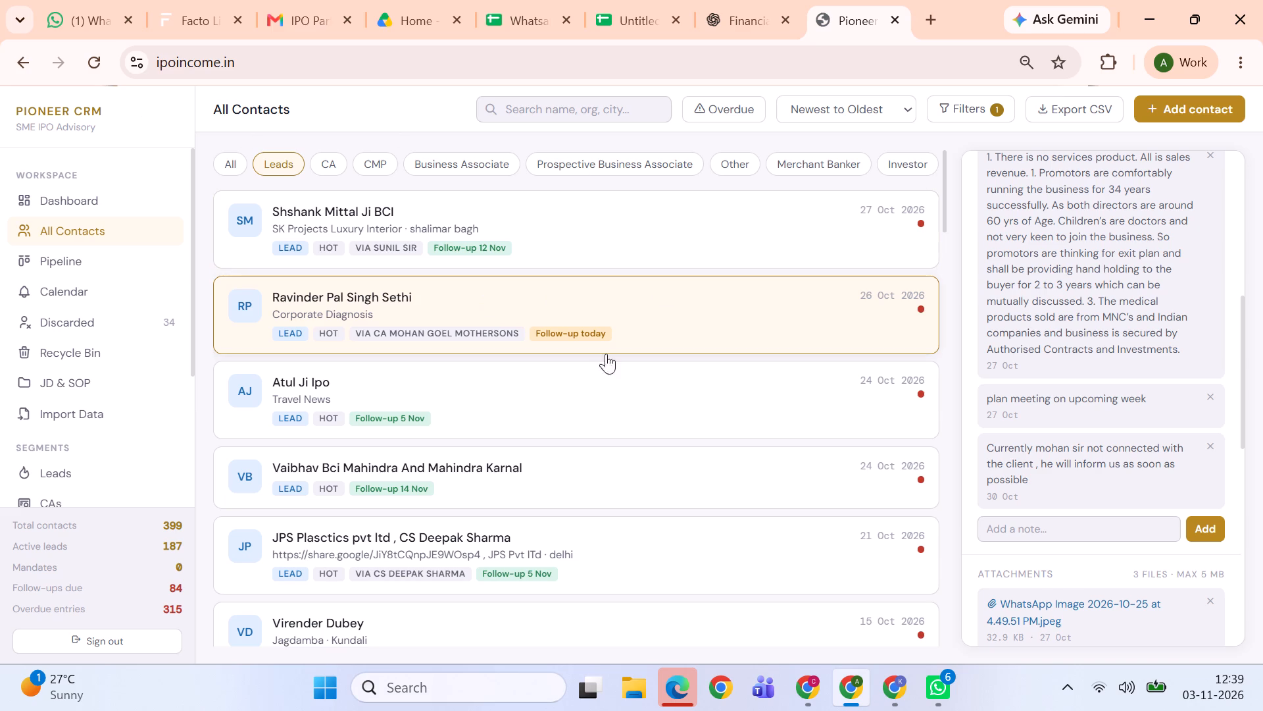
{"action": "scroll", "coordinate": [1054, 398], "scroll_direction": "down", "scroll_amount": 1}
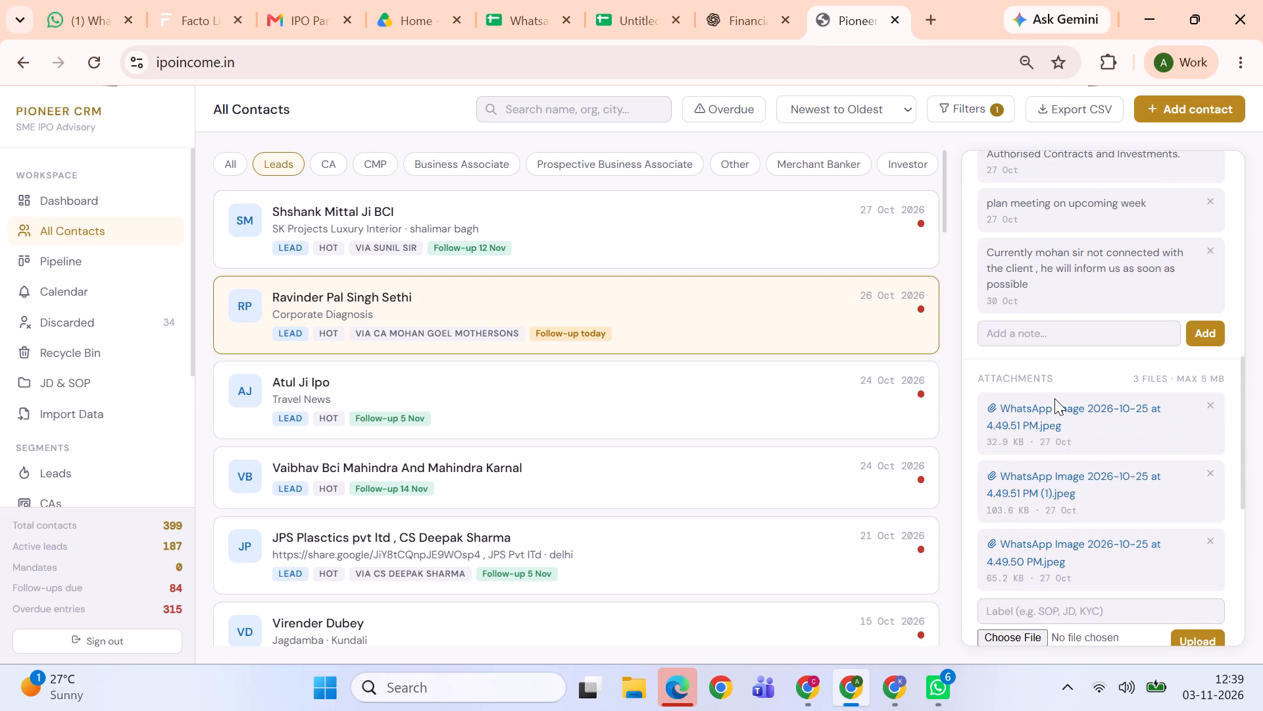
{"action": "left_click", "coordinate": [1048, 406]}
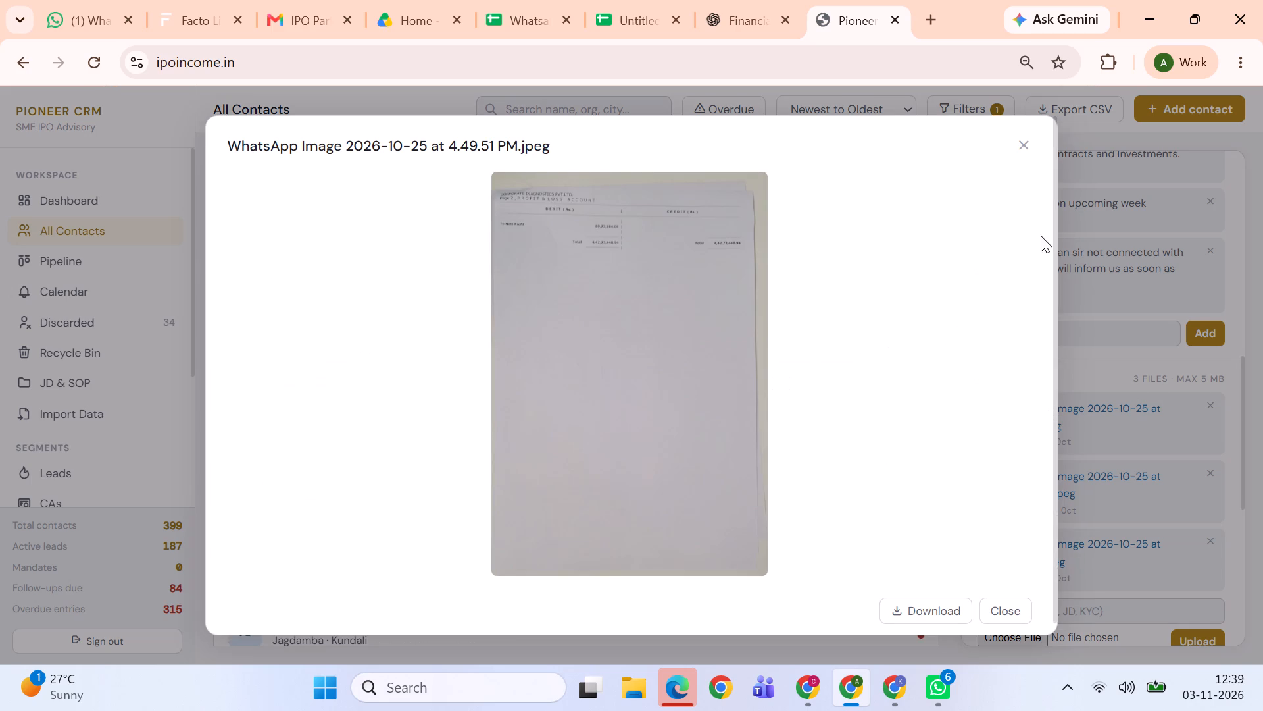
{"action": "left_click", "coordinate": [1020, 143]}
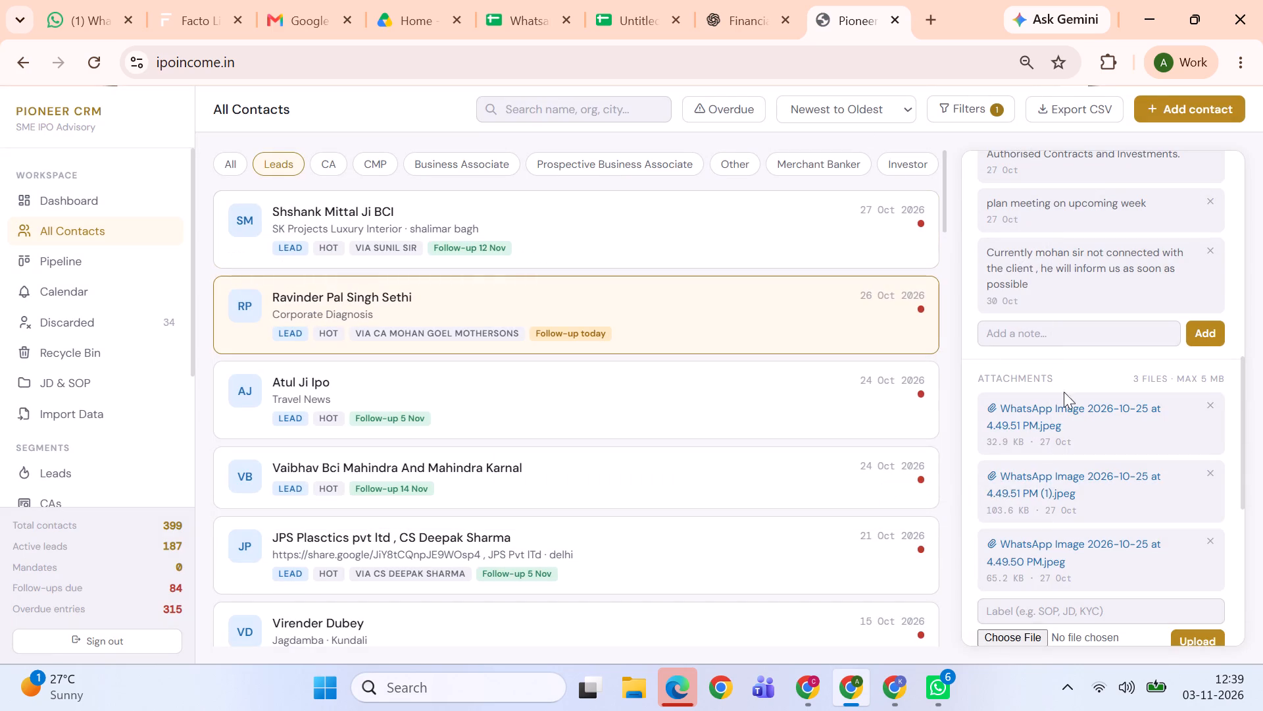